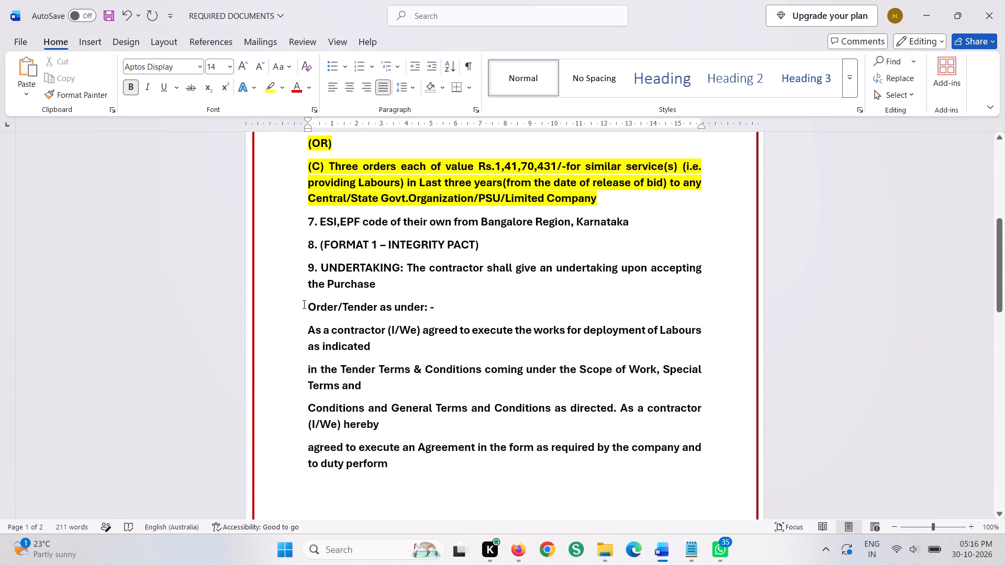
Join the broken lines of item 9's undertaking text, from "Order/Tender as under" through "unconditionally", by removing the stray paragraph breaks.
left_click(304, 303)
key("BackSpace")
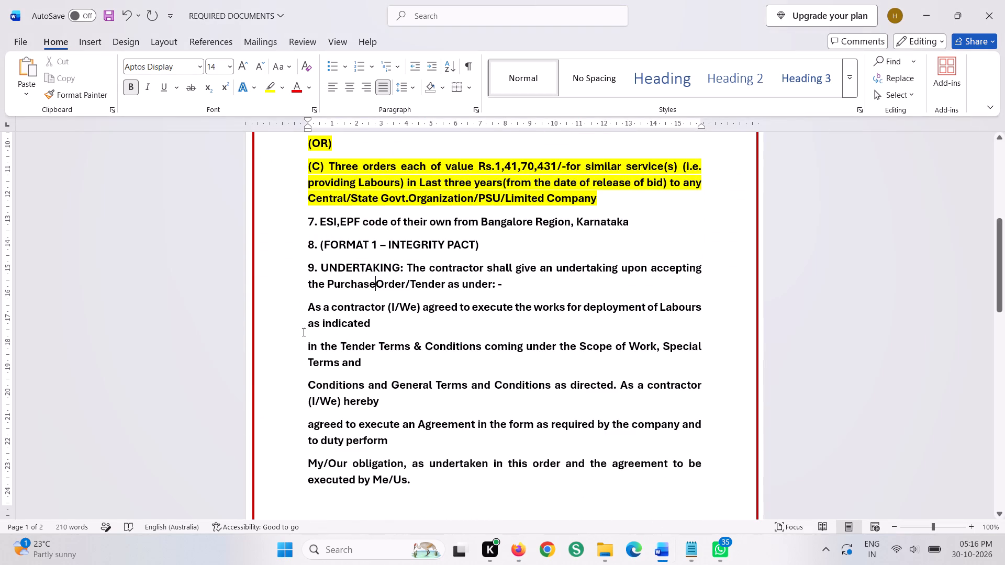
left_click(306, 346)
key("BackSpace")
left_click(306, 358)
key("BackSpace")
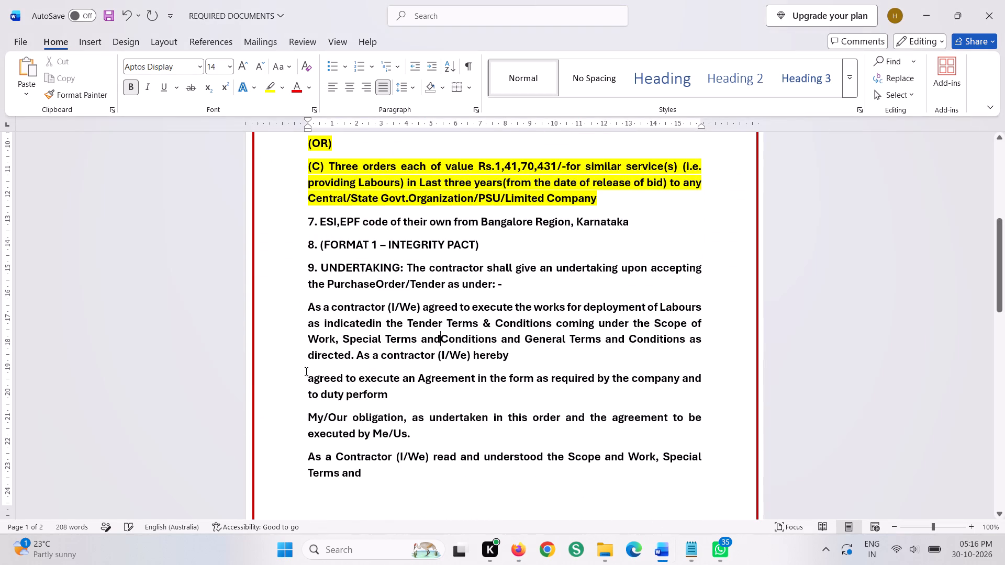
left_click(306, 377)
key("BackSpace")
left_click(301, 393)
key("BackSpace")
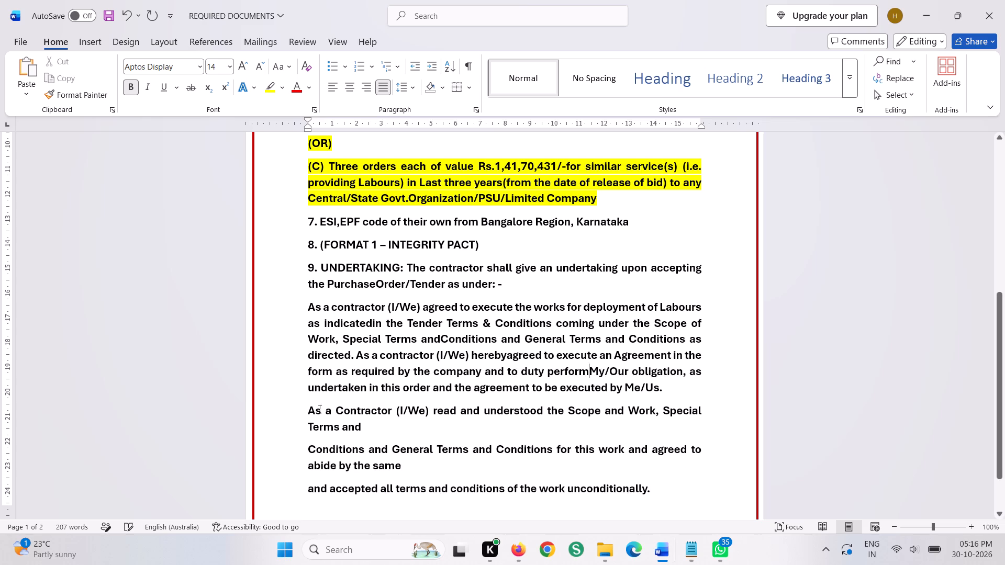
left_click(307, 409)
key("BackSpace")
left_click(304, 439)
key("BackSpace")
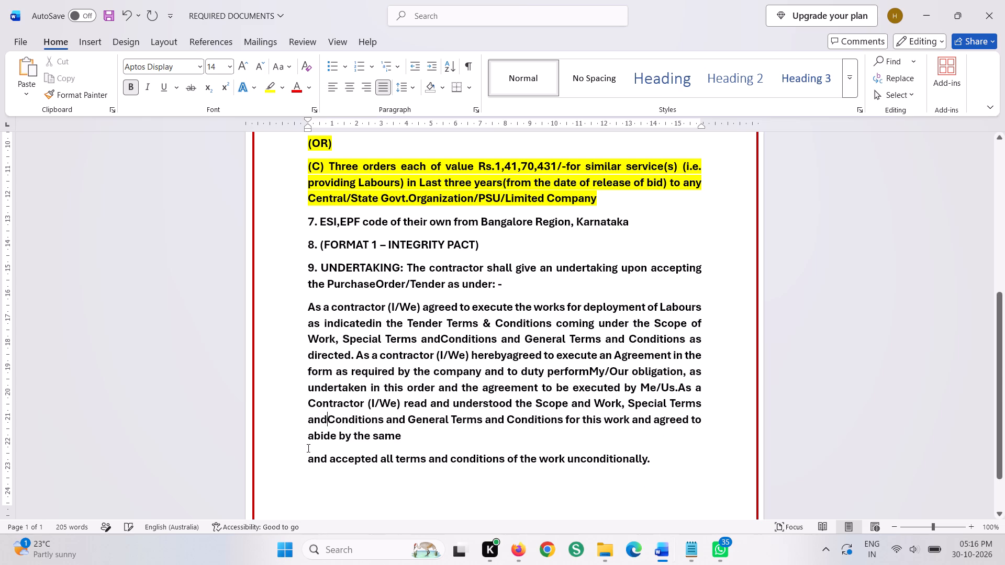
left_click(307, 456)
key("BackSpace")
left_click(401, 447)
Merge the "As a contractor (I/We) agreed" paragraph into the end of the "Order/Tender as under: -" line, making item 9 one paragraph.
scroll(444, 427, "down", 1)
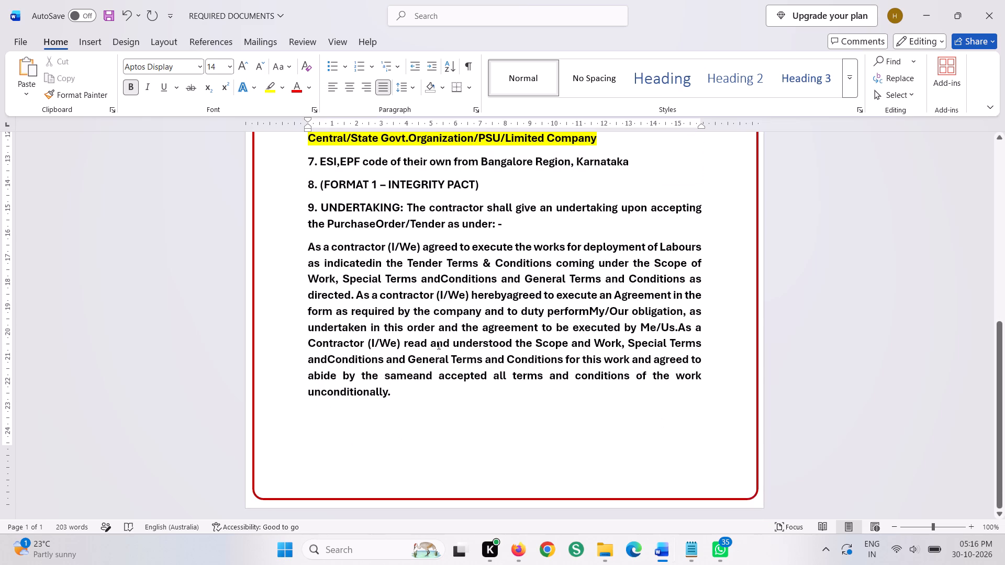
scroll(430, 353, "down", 1)
left_click(305, 241)
key("BackSpace")
left_click(381, 257)
Highlight the word "UNDERTAKING" in the item 9 heading in yellow.
left_click_drag(319, 207, 393, 210)
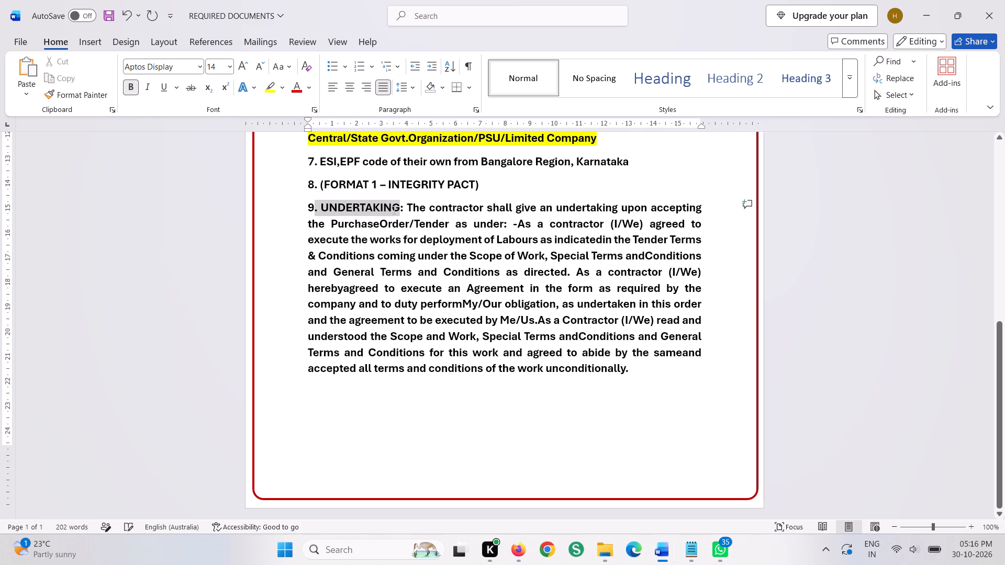
left_click_drag(393, 210, 401, 209)
left_click(458, 189)
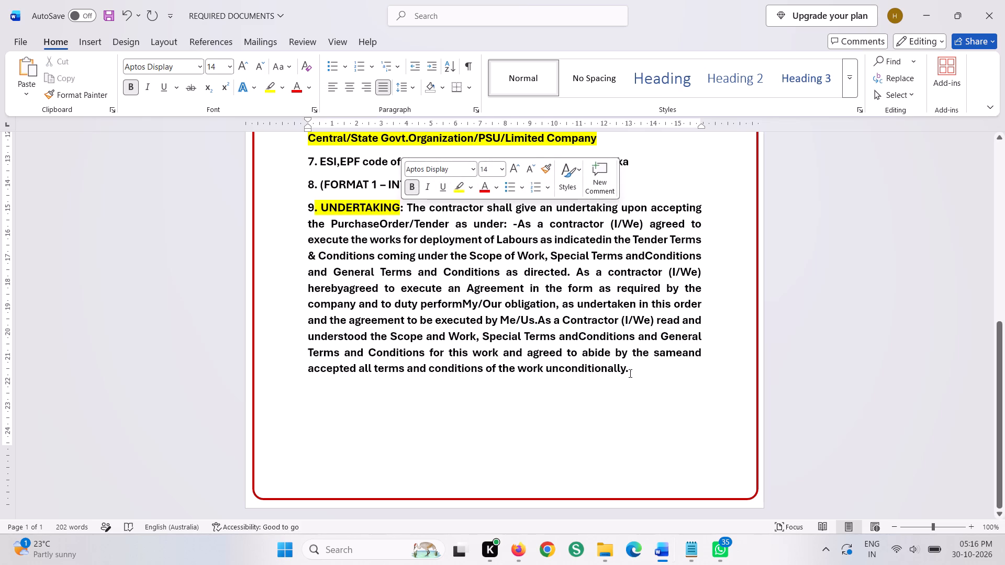
Start a new list item numbered "10." on its own line below the item 9 paragraph.
left_click(635, 373)
key("Return")
type("10.")
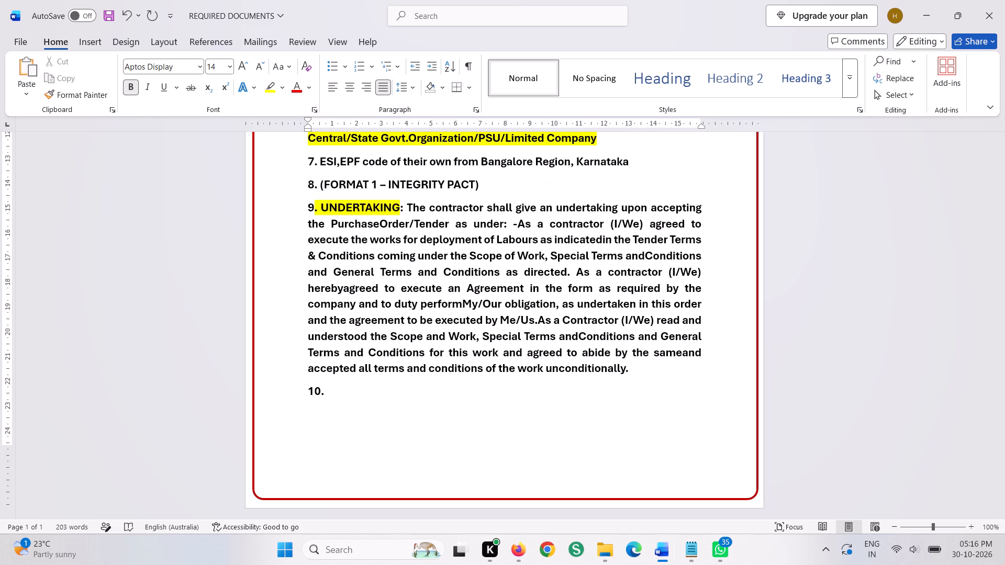
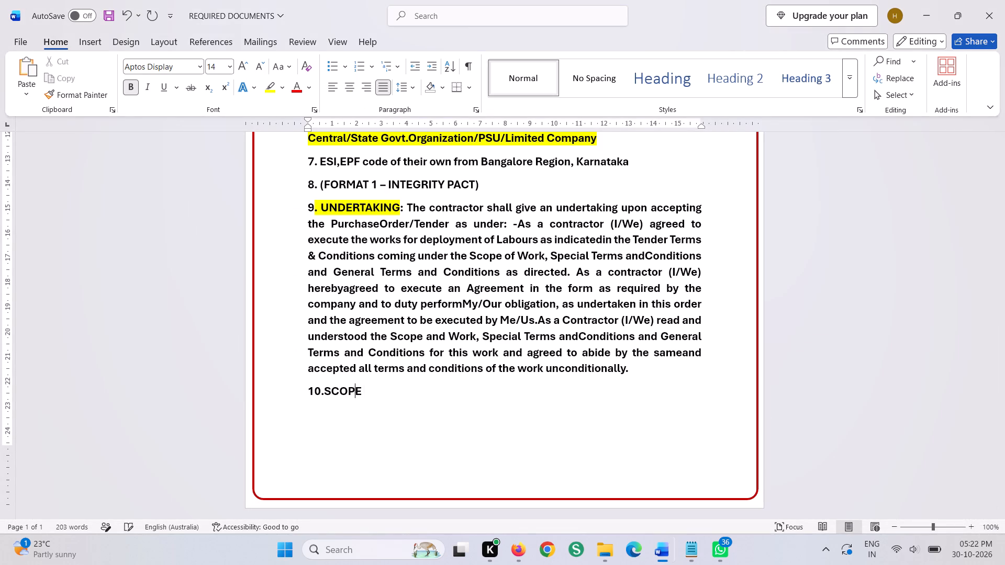
Complete item 10 as "SCOPE OF WORK-PG.NO-29 (ANNEXURE-C:)", pasting the copied annexure label as plain text inside the parentheses.
key("space")
type("OF OWR")
key("BackSpace")
key("BackSpace")
key("BackSpace")
type("WORK-PG.NO-29")
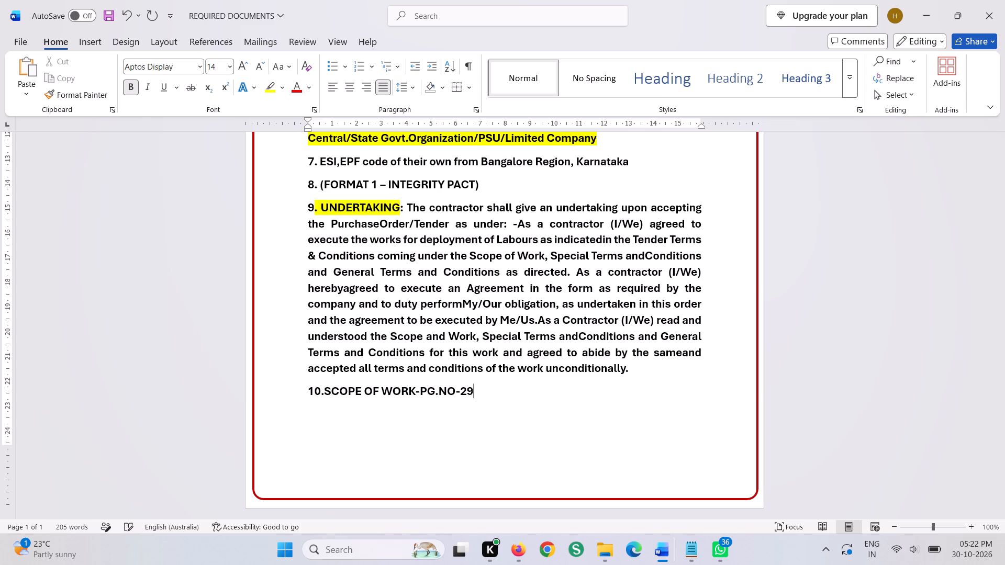
key("space")
key("shift+parenleft")
key("ctrl+shift+v")
key("shift+parenright")
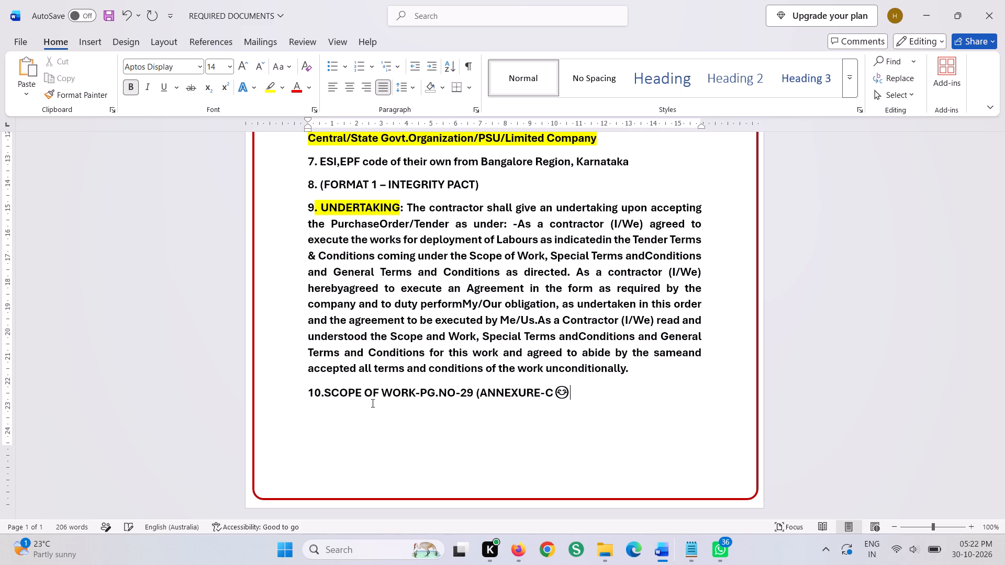
key("BackSpace")
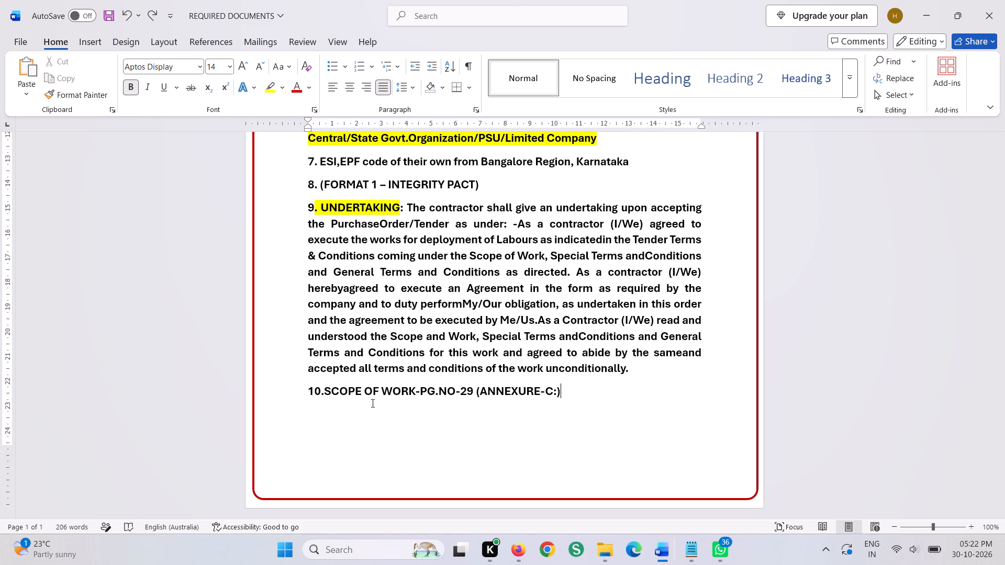
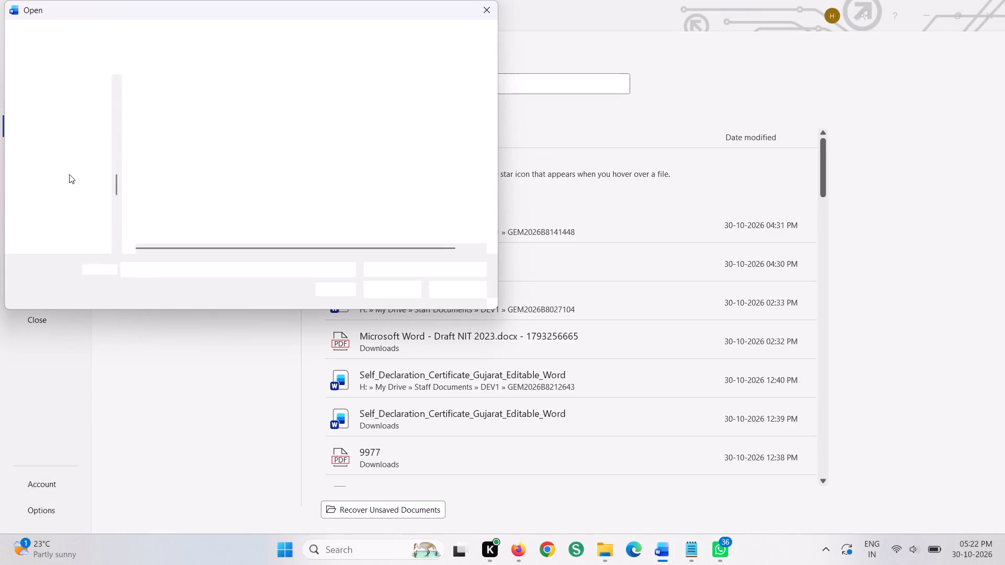
Open the NIT tender PDF from Downloads as an editable Word document, accepting the PDF conversion and enabling editing.
scroll(69, 174, "up", 9)
left_click(71, 133)
scroll(175, 142, "up", 10)
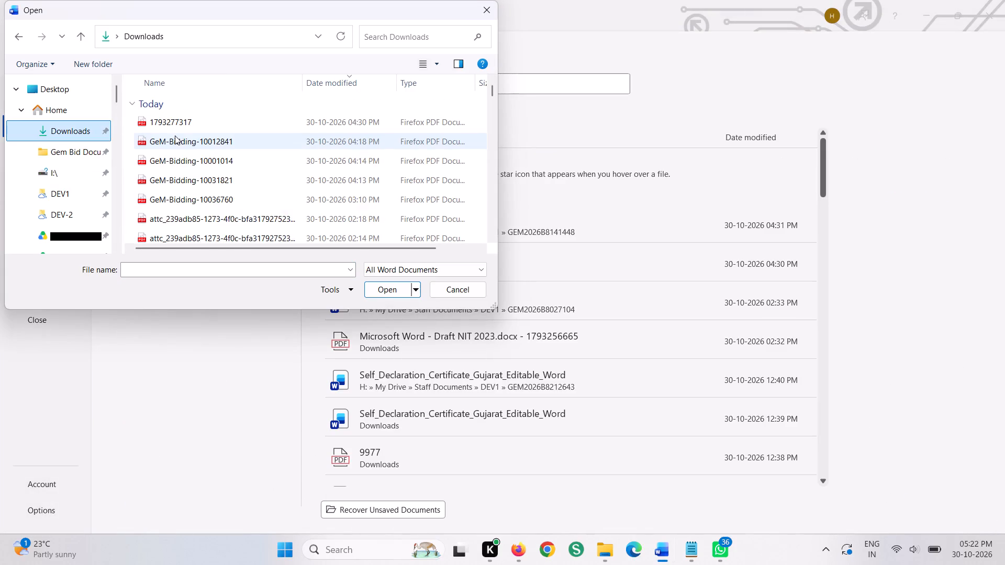
scroll(175, 135, "up", 4)
left_click(177, 121)
scroll(177, 121, "up", 1)
left_click(177, 121)
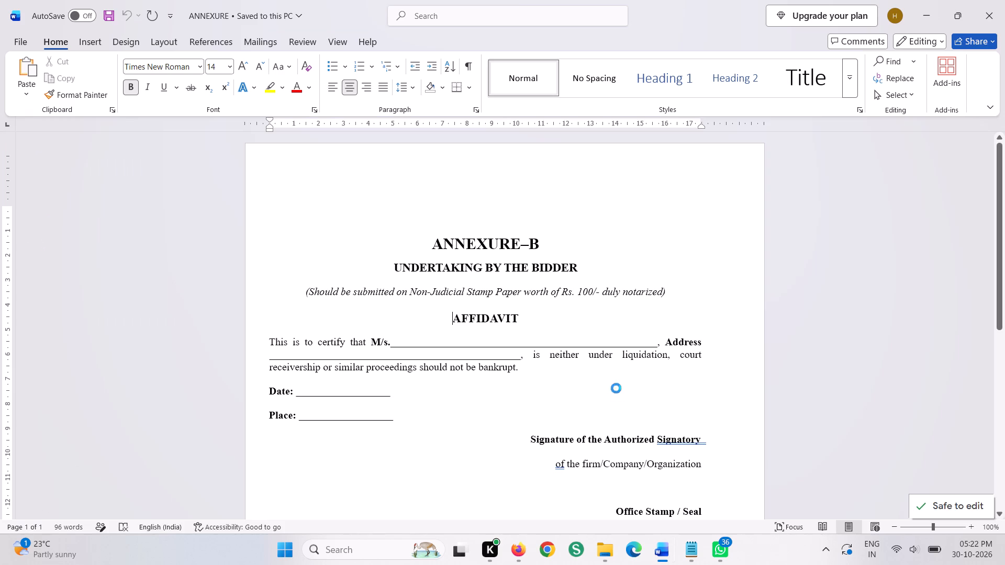
left_click(542, 329)
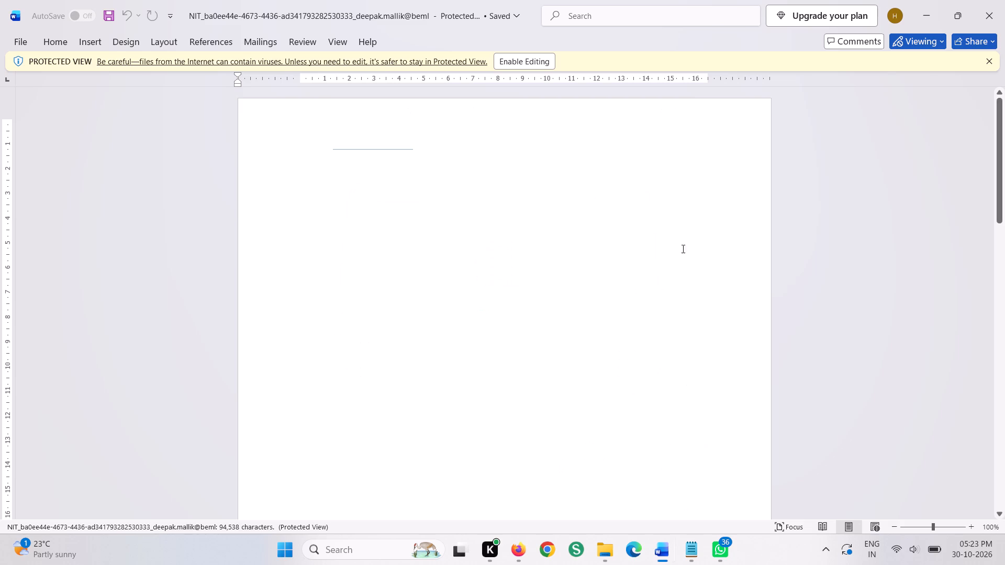
left_click(516, 61)
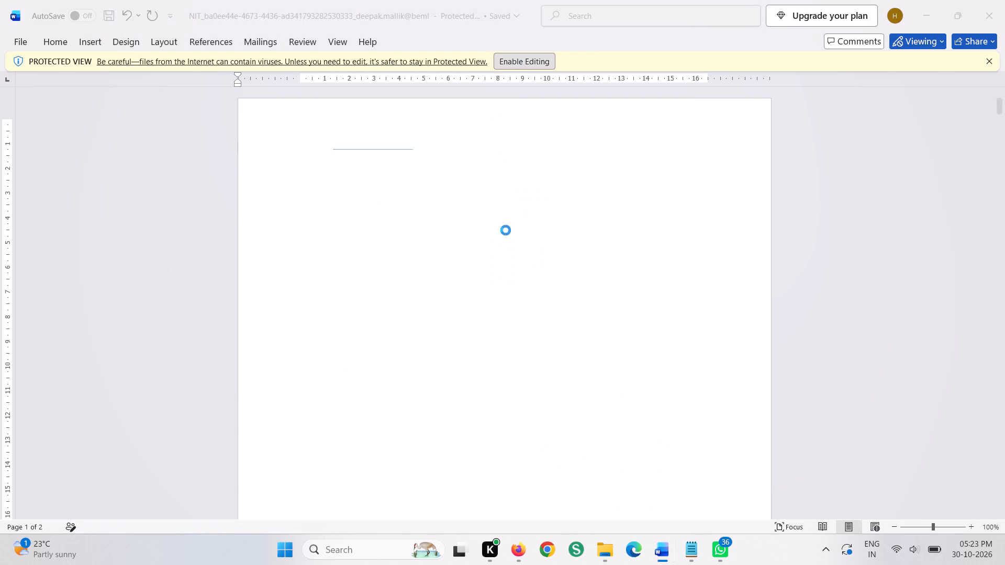
left_click(538, 321)
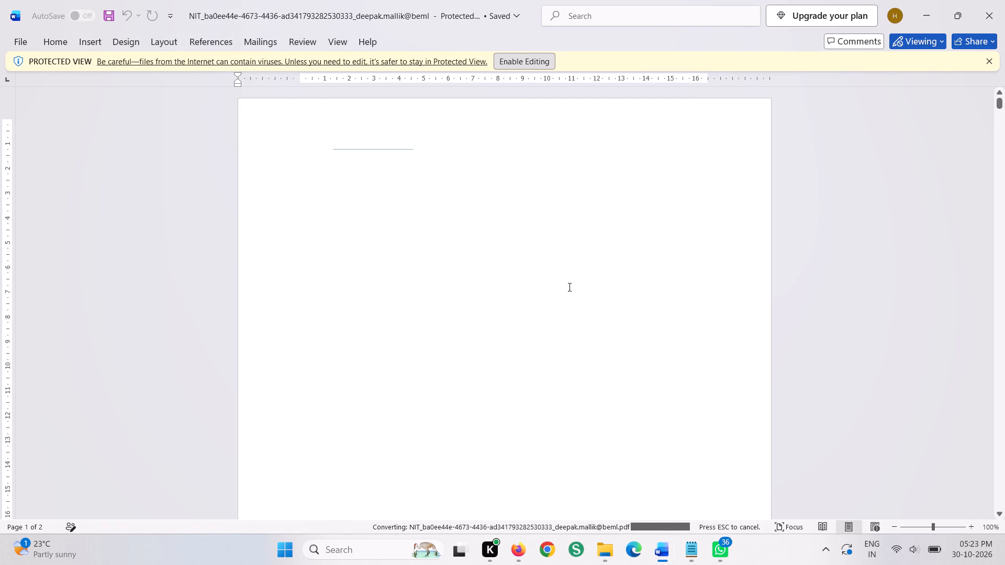
left_click(540, 368)
Delete all content of the converted NIT document from its beginning up to the "EXHIBIT- A" heading.
scroll(512, 375, "up", 19)
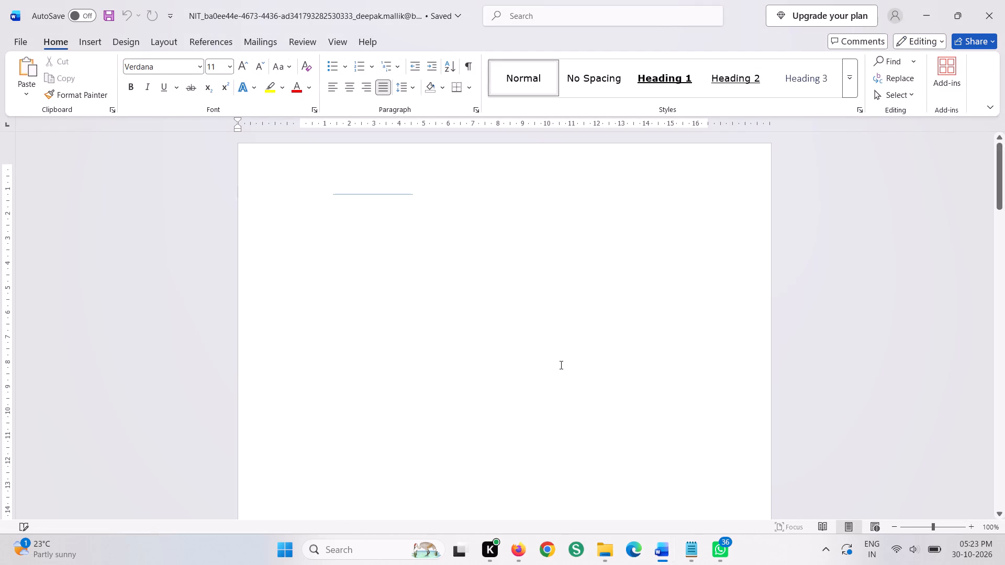
scroll(566, 365, "up", 10)
scroll(574, 361, "down", 14)
scroll(541, 374, "up", 20)
scroll(541, 374, "up", 3)
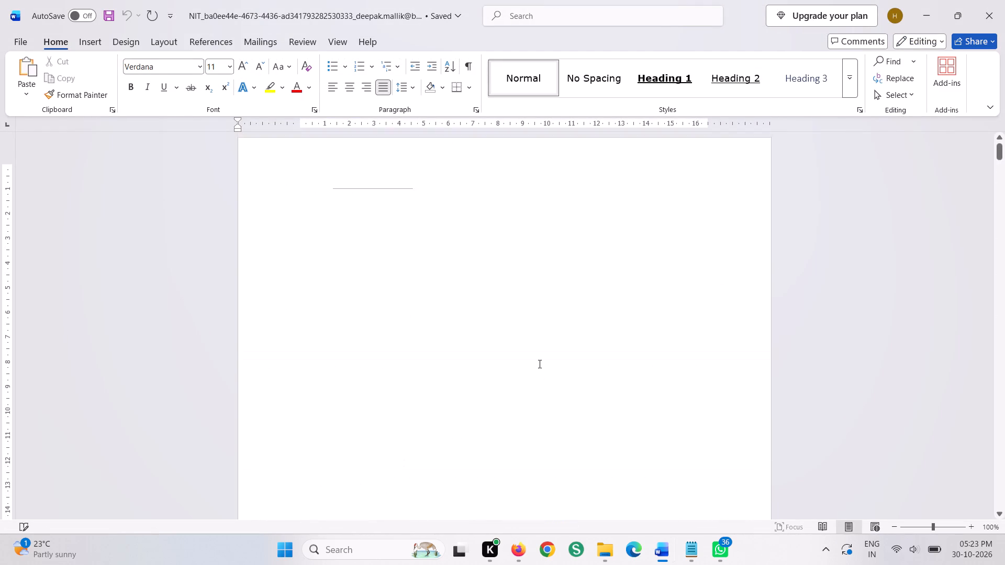
scroll(539, 361, "up", 5)
left_click_drag(399, 268, 614, 564)
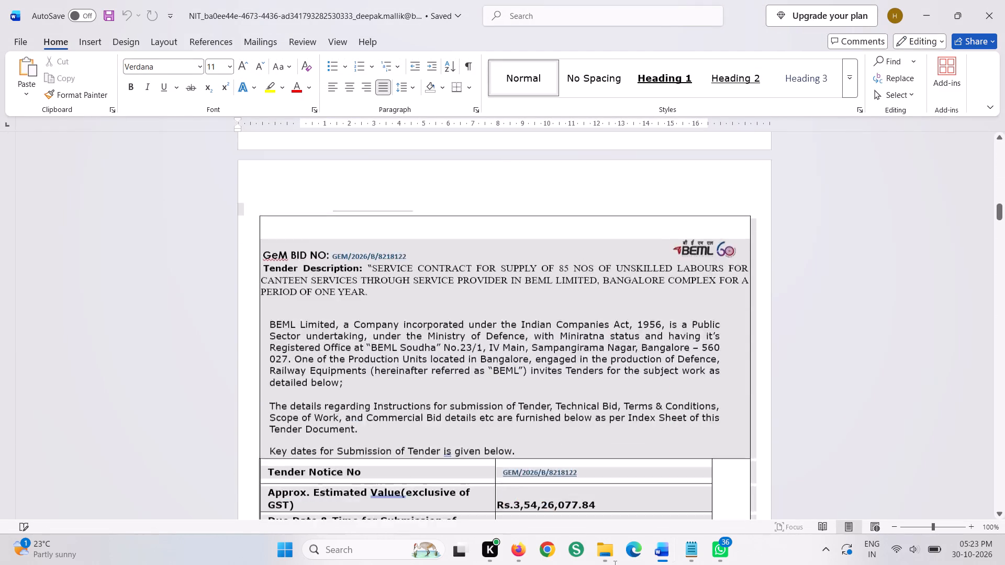
left_click_drag(614, 564, 701, 564)
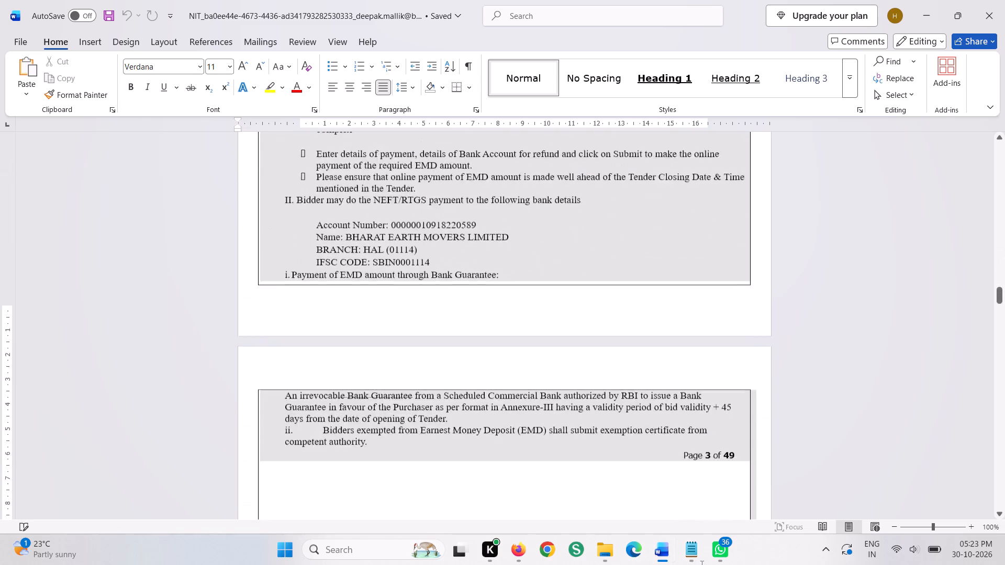
left_click_drag(701, 564, 235, 564)
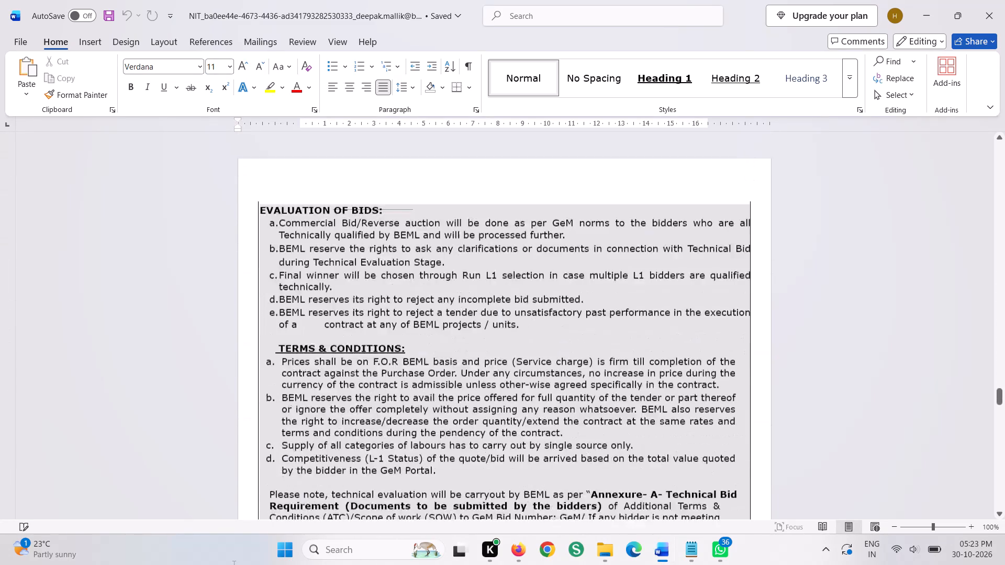
left_click_drag(235, 564, 1, 564)
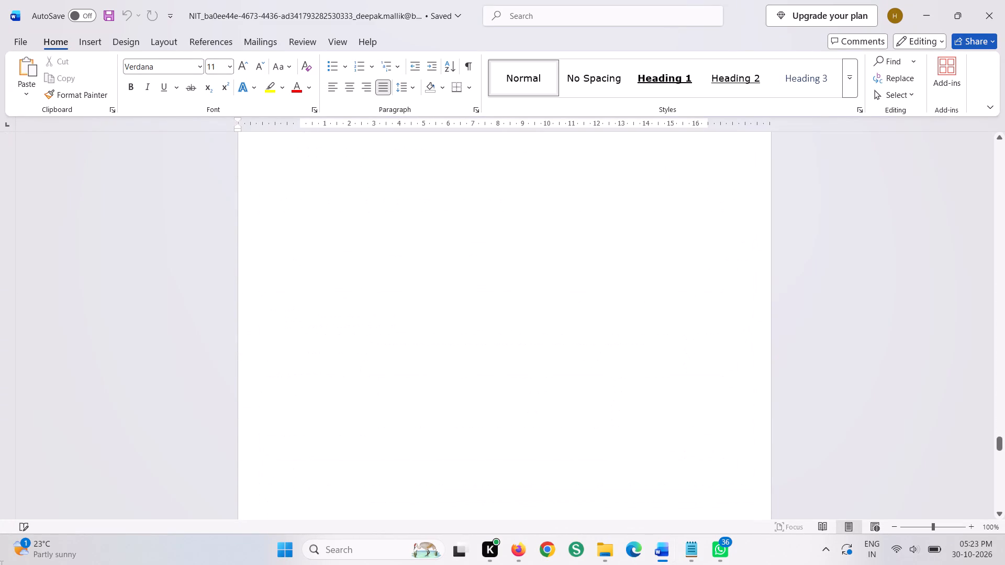
left_click_drag(1, 564, 387, 525)
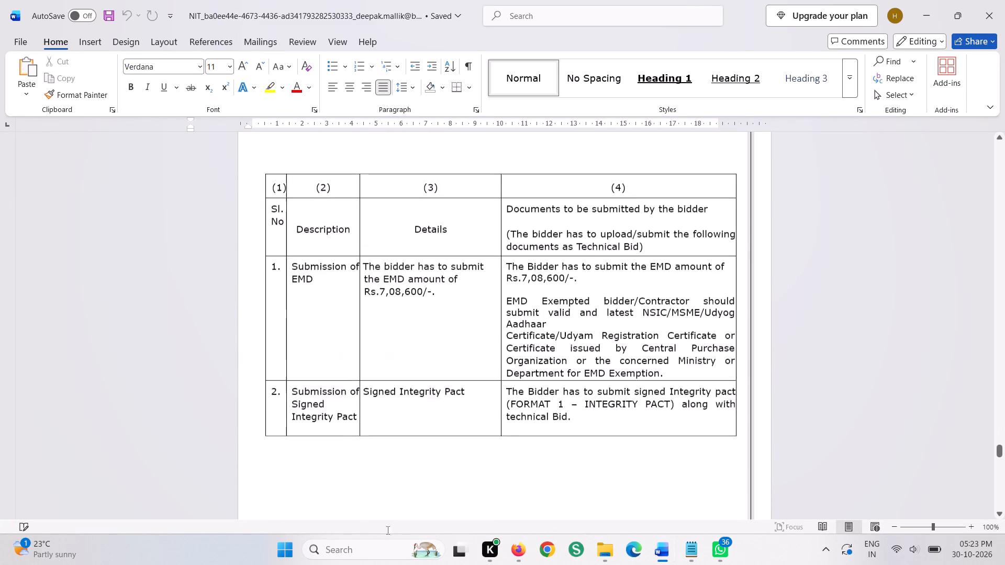
left_click_drag(387, 525, 492, 564)
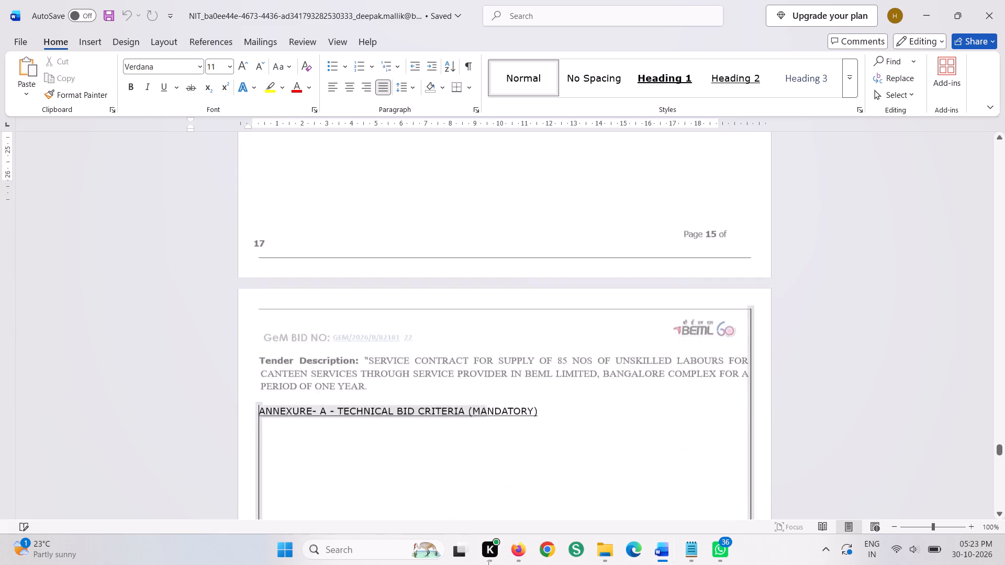
left_click_drag(492, 564, 699, 564)
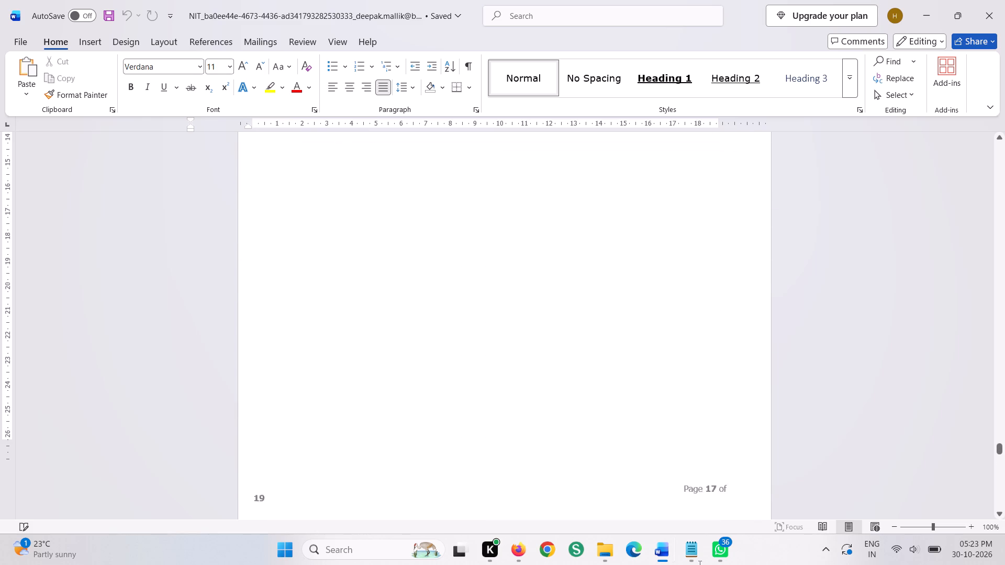
left_click_drag(699, 564, 676, 564)
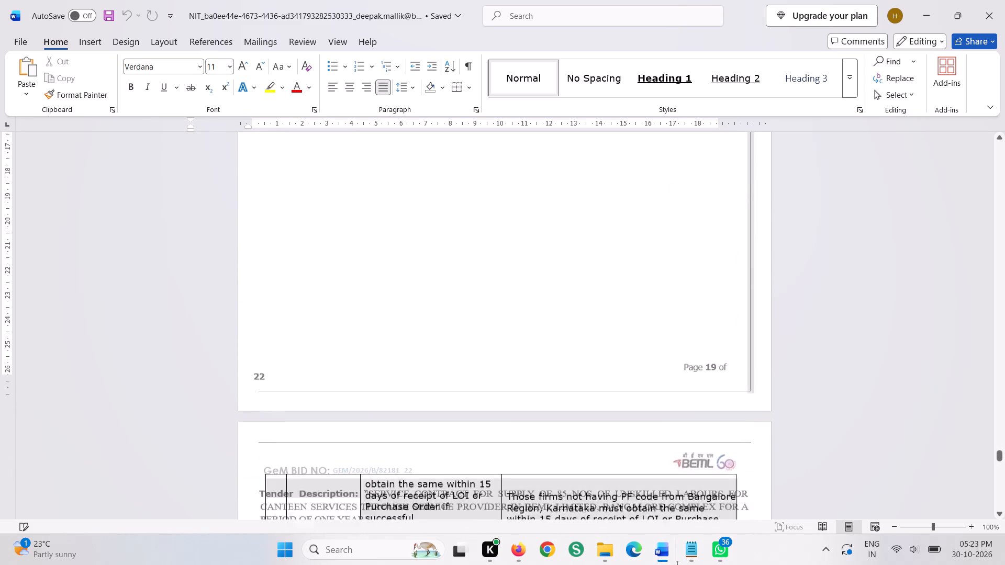
left_click_drag(676, 564, 552, 564)
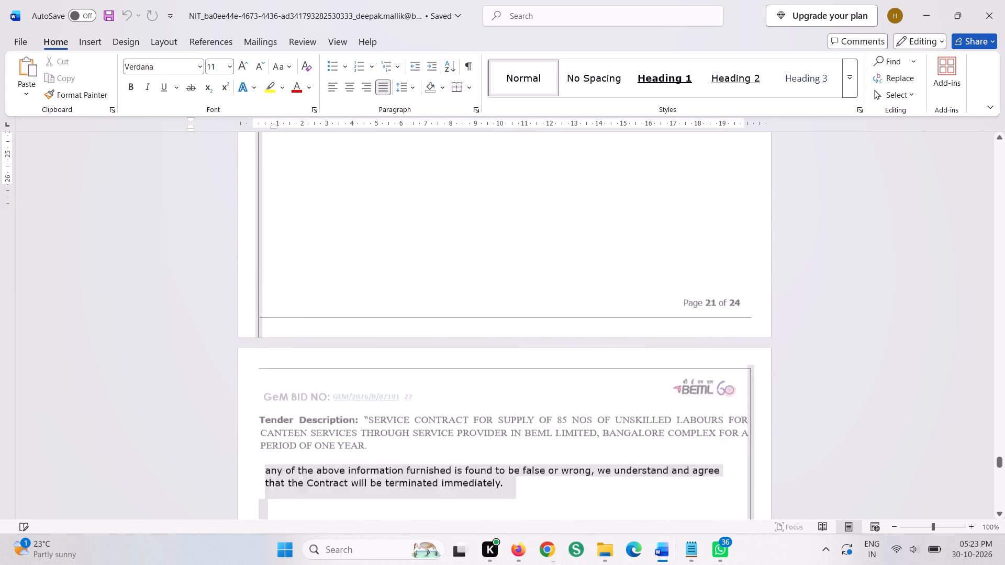
left_click_drag(552, 564, 569, 383)
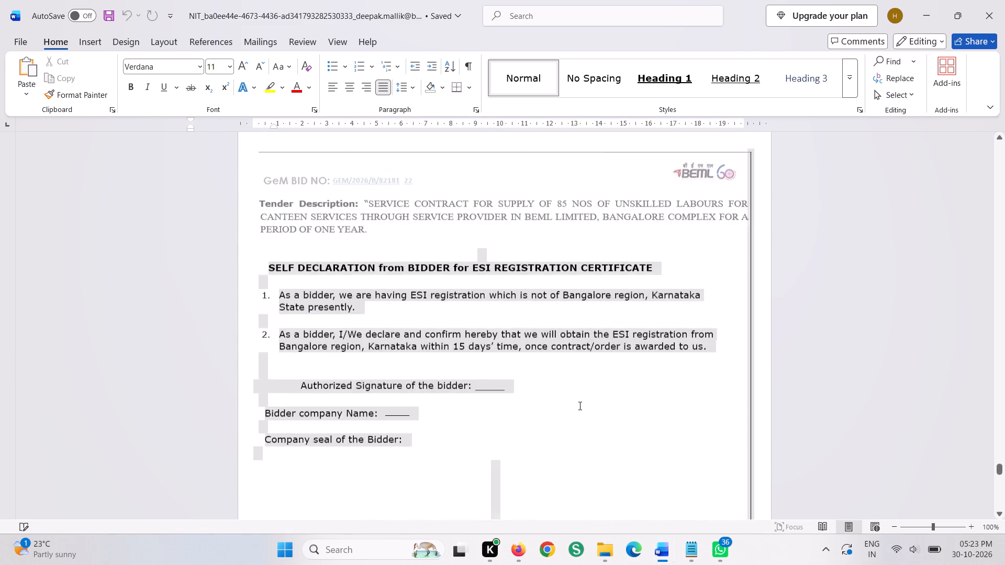
left_click_drag(569, 383, 482, 234)
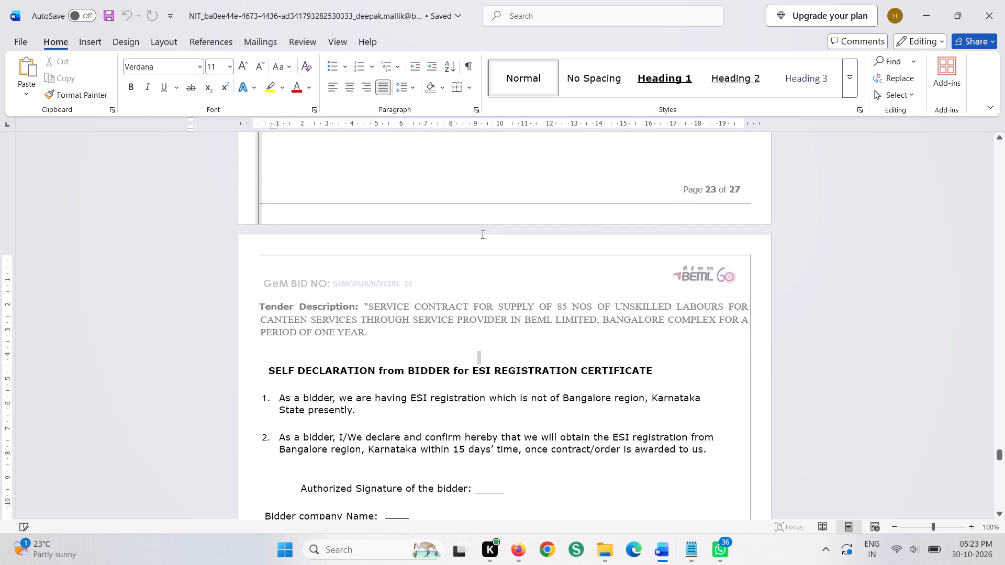
left_click_drag(482, 234, 536, 498)
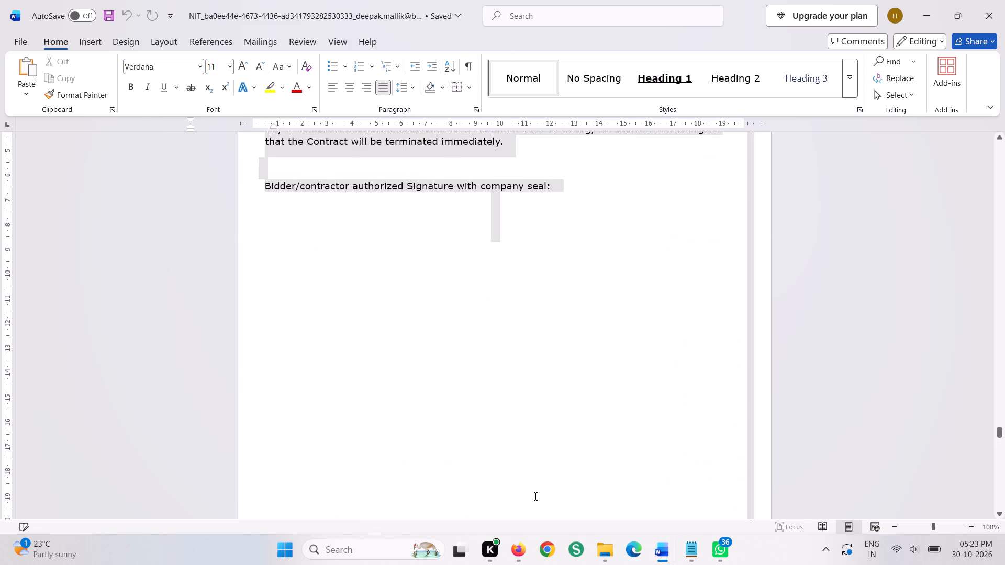
left_click_drag(536, 498, 554, 313)
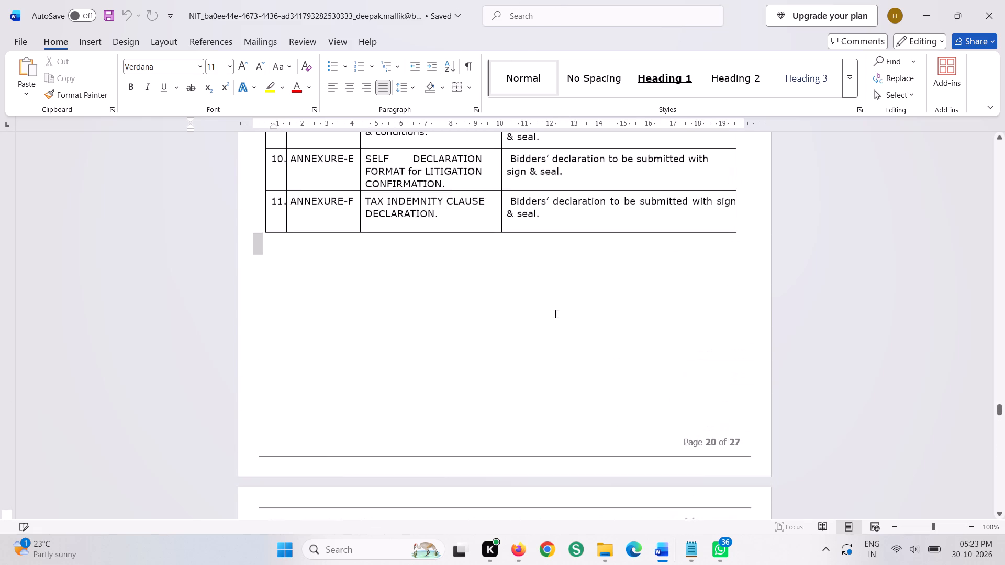
left_click_drag(554, 313, 582, 372)
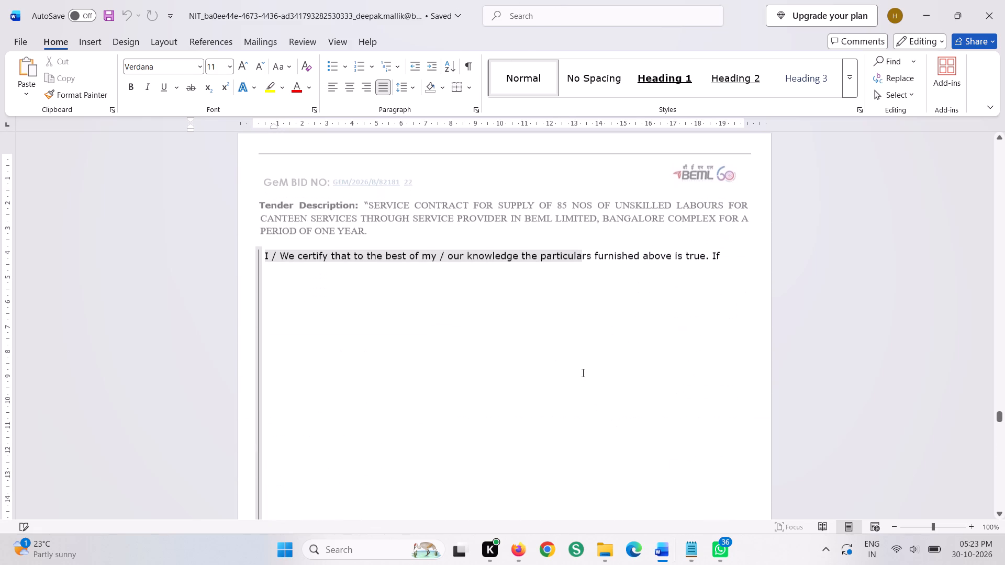
left_click_drag(582, 372, 544, 267)
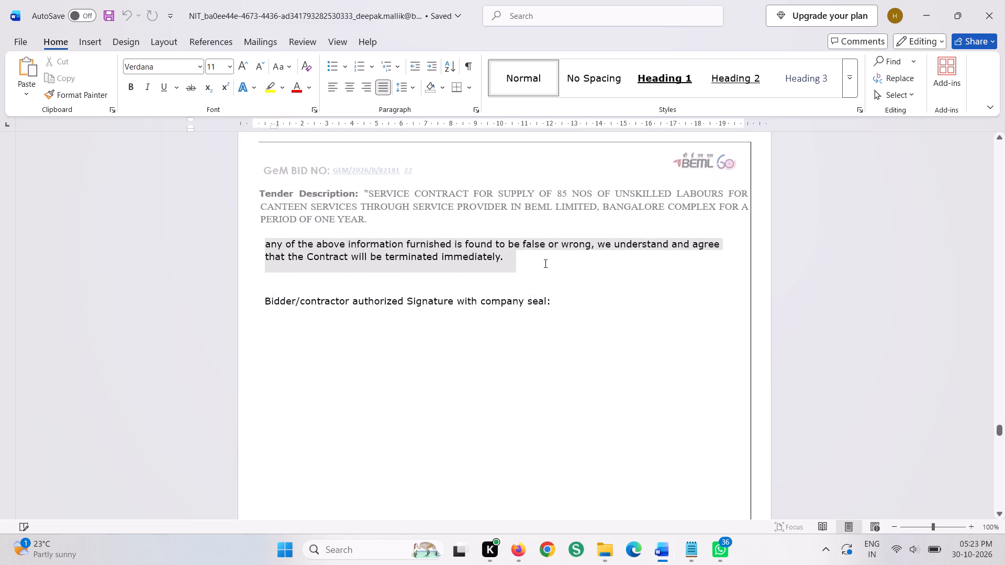
left_click_drag(544, 267, 408, 339)
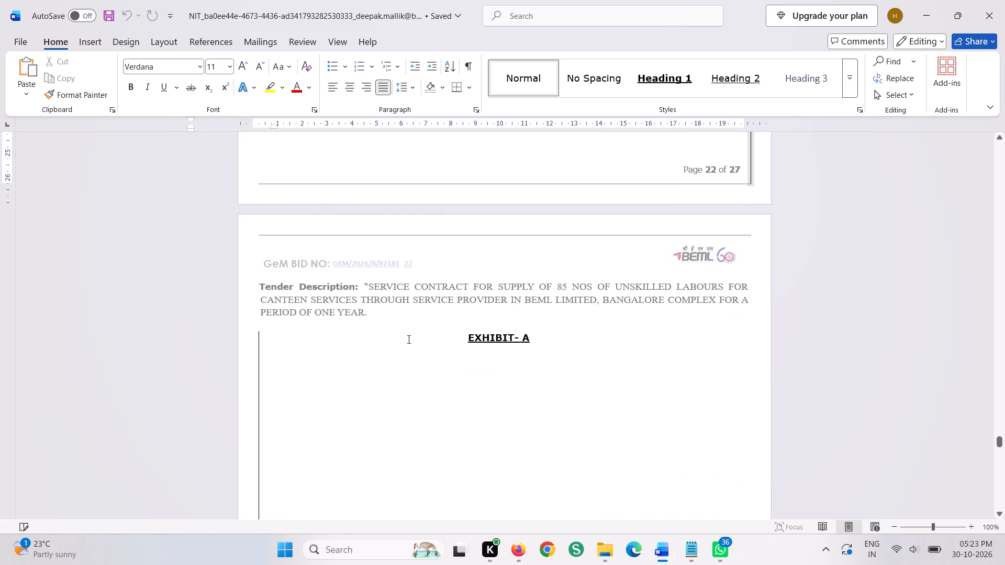
left_click_drag(408, 339, 409, 338)
key("BackSpace")
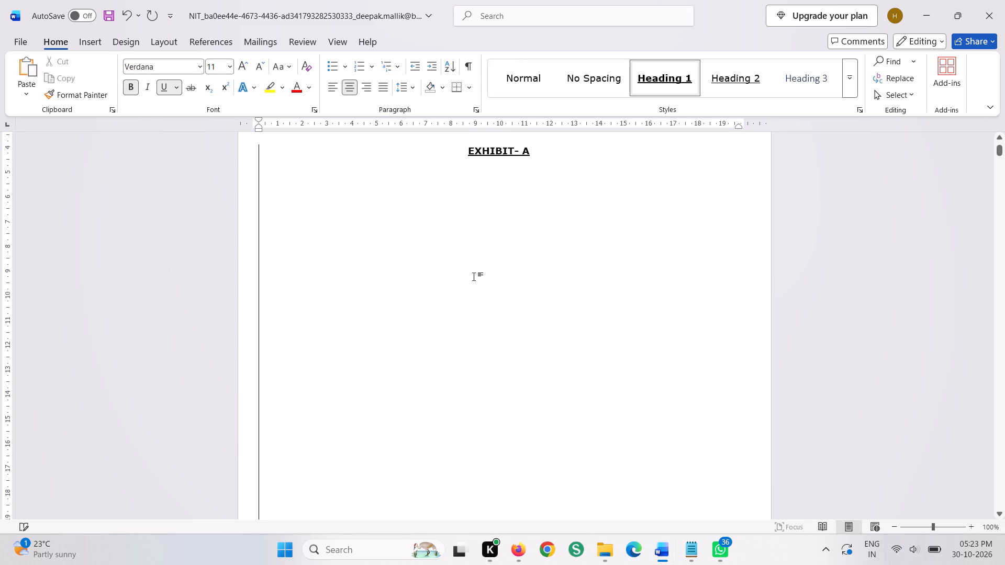
Copy the bidder's self declaration for the ESI registration certificate into a new blank document.
scroll(473, 278, "down", 6)
scroll(394, 275, "up", 2)
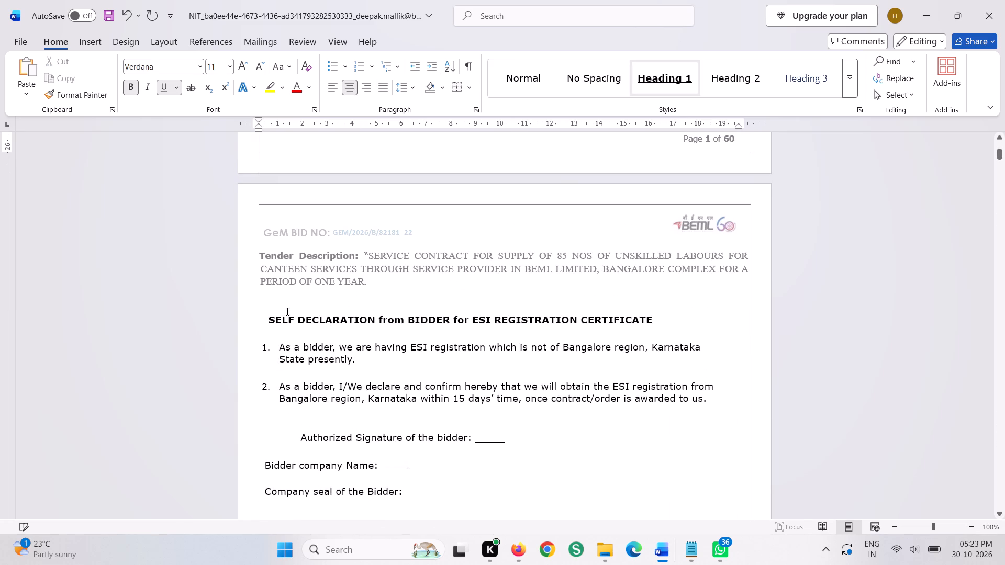
left_click_drag(271, 324, 382, 270)
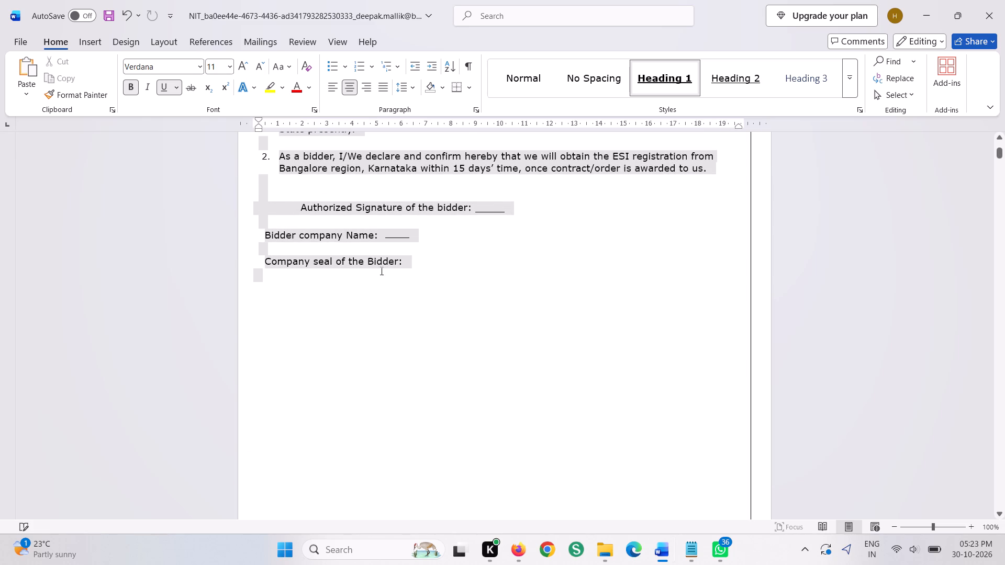
left_click_drag(382, 270, 388, 270)
key("ctrl+c")
key("ctrl+c")
left_click(15, 38)
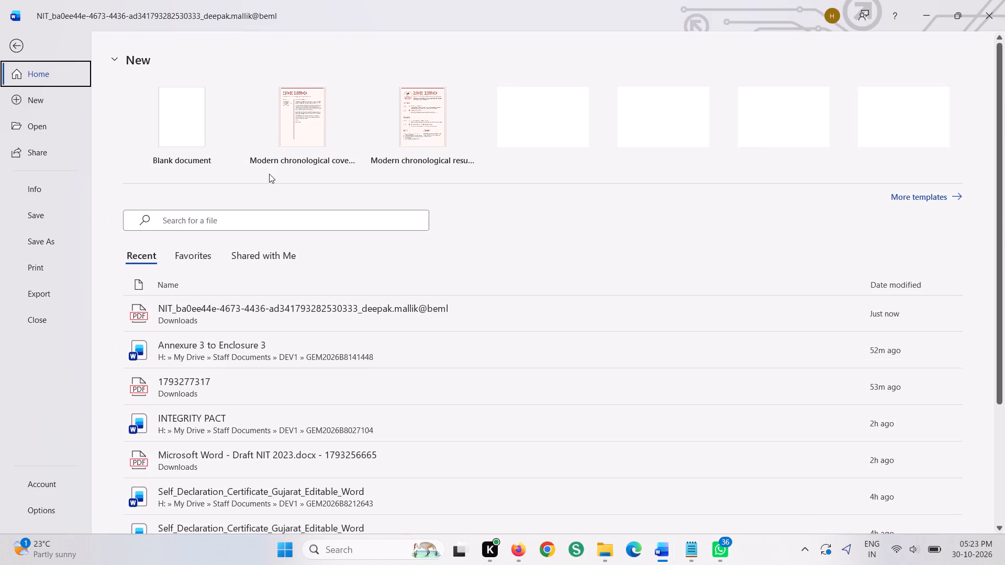
left_click(193, 140)
key("ctrl+v")
Return to the NIT document and copy the "EXHIBIT- B" self declaration for the PF registration certificate.
key("alt+Tab")
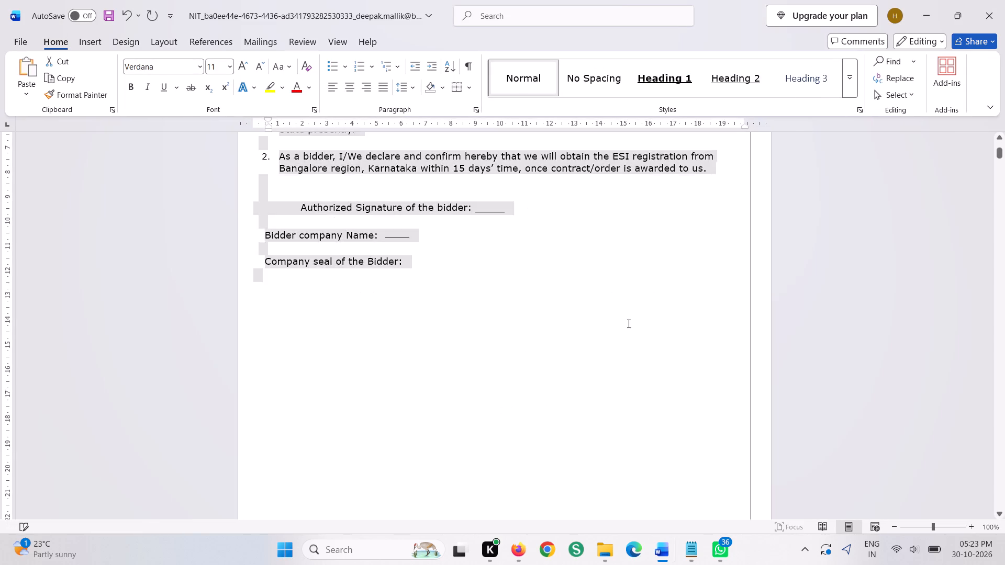
scroll(549, 318, "down", 4)
scroll(483, 324, "down", 4)
scroll(554, 318, "down", 2)
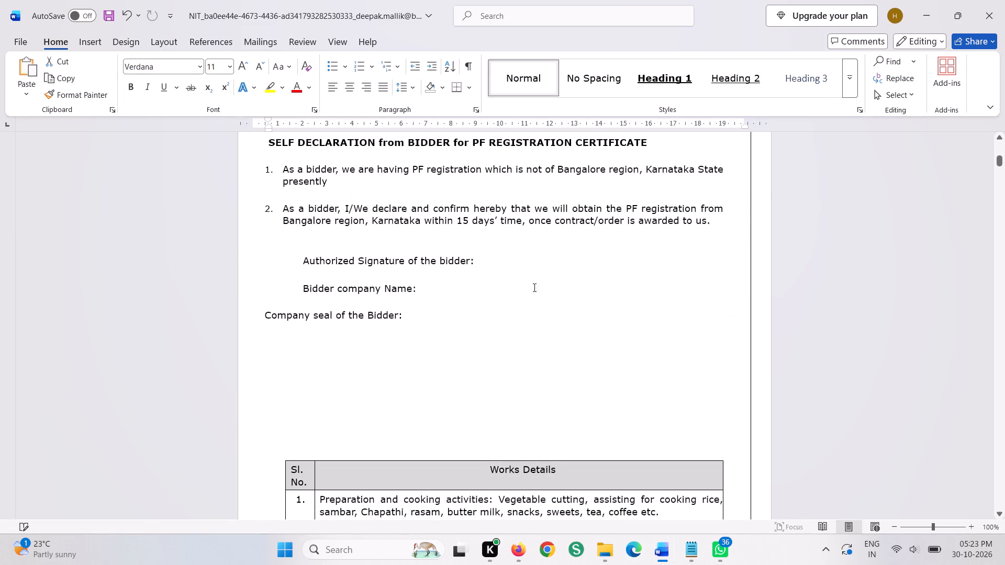
scroll(451, 225, "up", 1)
left_click_drag(461, 255, 637, 564)
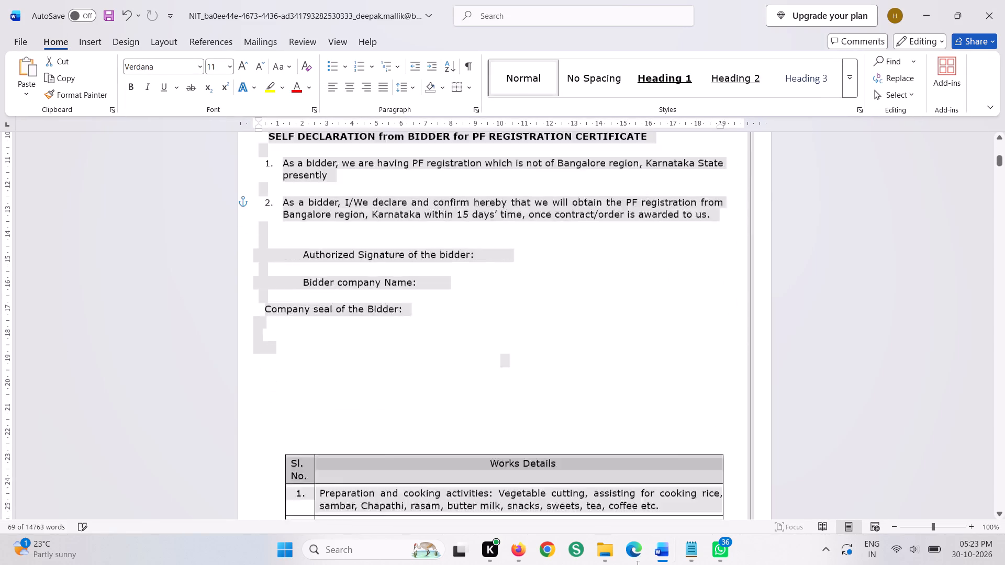
left_click_drag(637, 564, 465, 234)
key("ctrl+c")
Paste the Exhibit-B PF declaration below the ESI declaration in the new document, with blank lines before and after it.
key("alt+Tab")
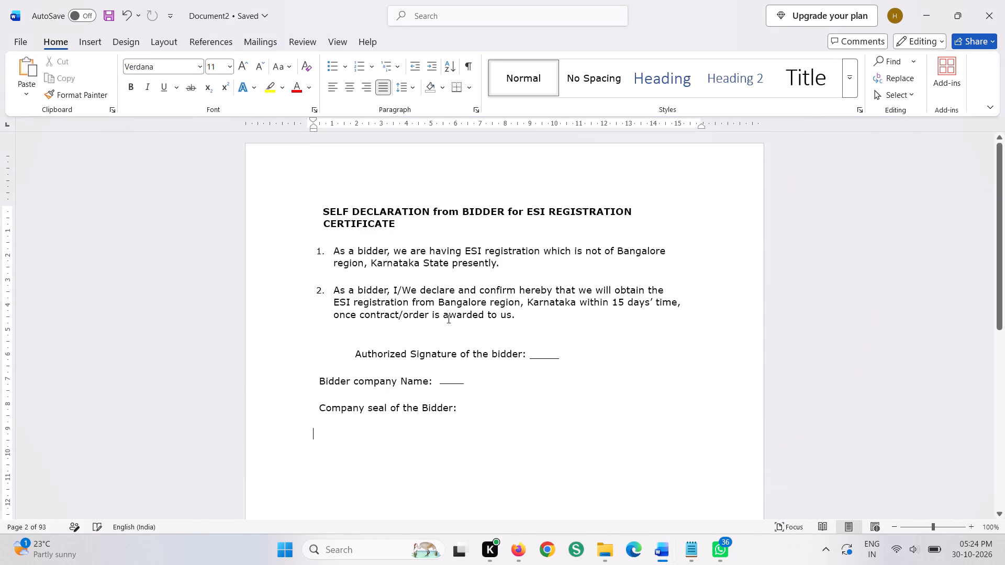
scroll(447, 320, "down", 2)
key("plus")
key("Return")
key("BackSpace")
key("BackSpace")
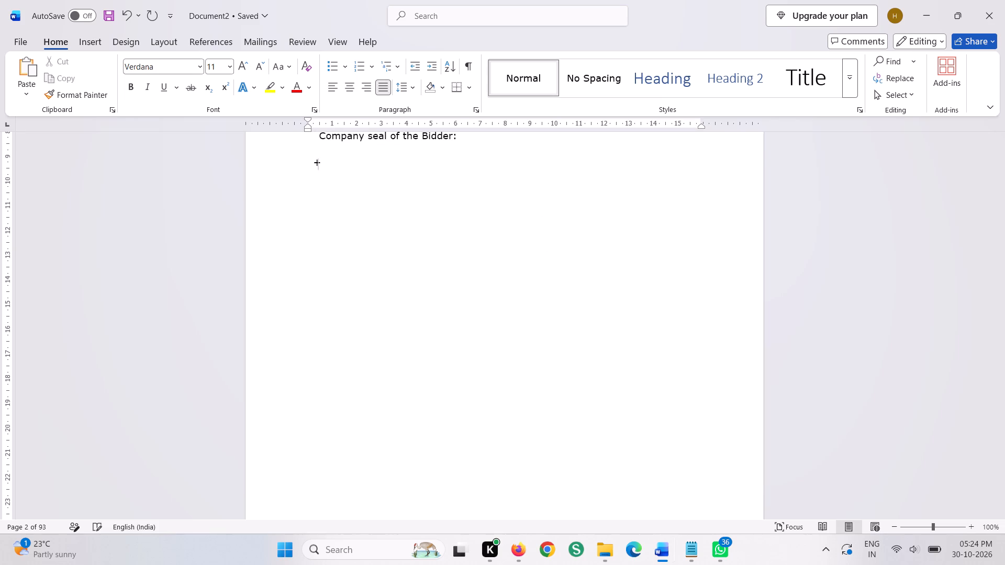
key("BackSpace")
key("Return")
key("Return")
key("Return")
key("ctrl+v")
key("Return")
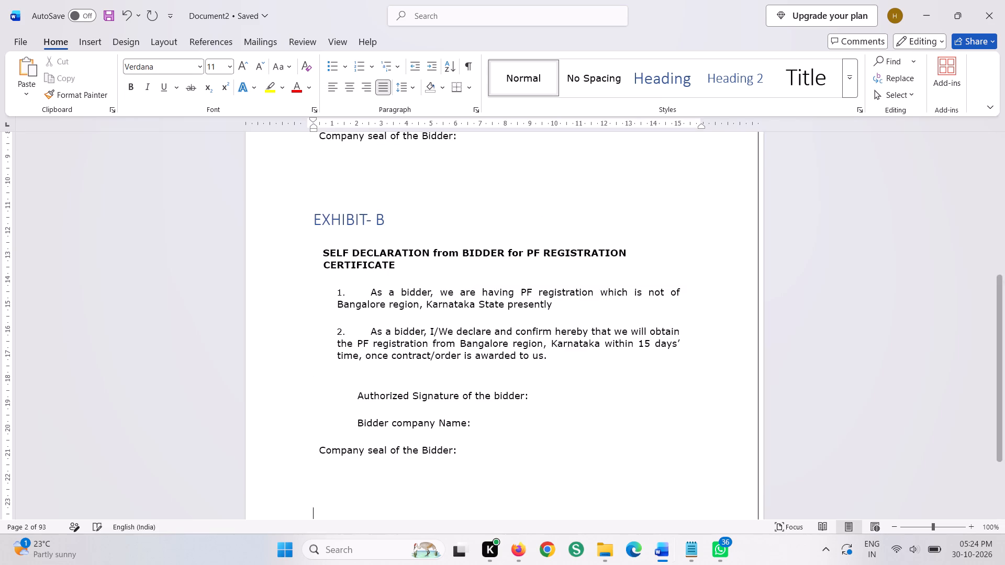
key("Return")
key("Return")
key("Return")
key("BackSpace")
Return to the NIT document and look through its contract terms and conditions for the next format the bidder has to submit.
key("alt+Tab")
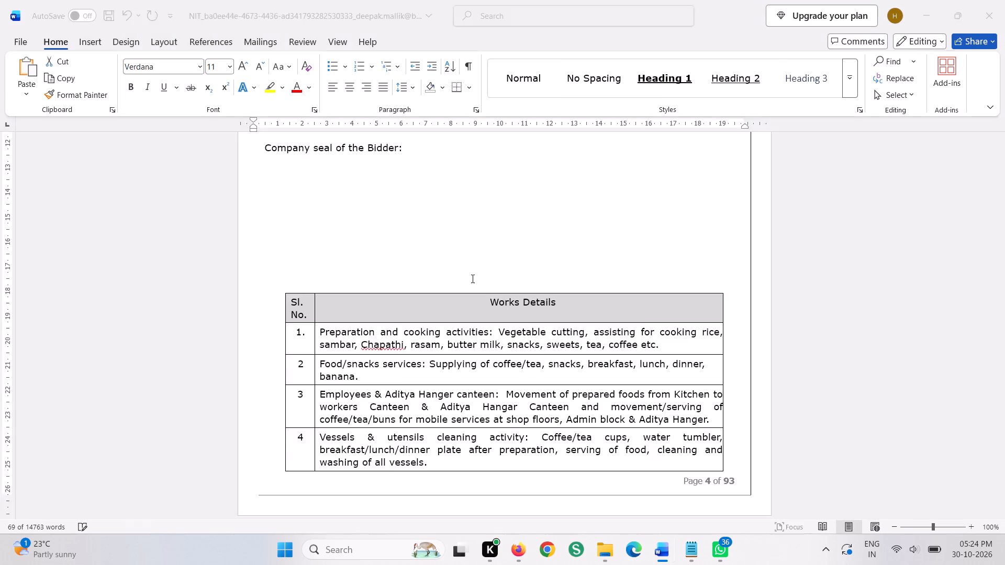
scroll(476, 272, "down", 10)
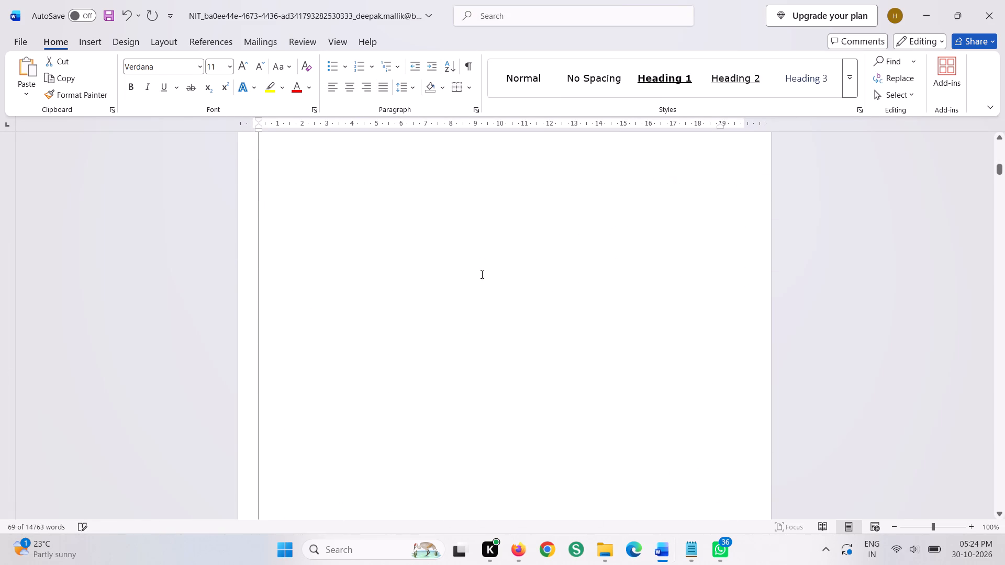
scroll(477, 277, "up", 2)
scroll(430, 306, "down", 5)
scroll(474, 319, "down", 3)
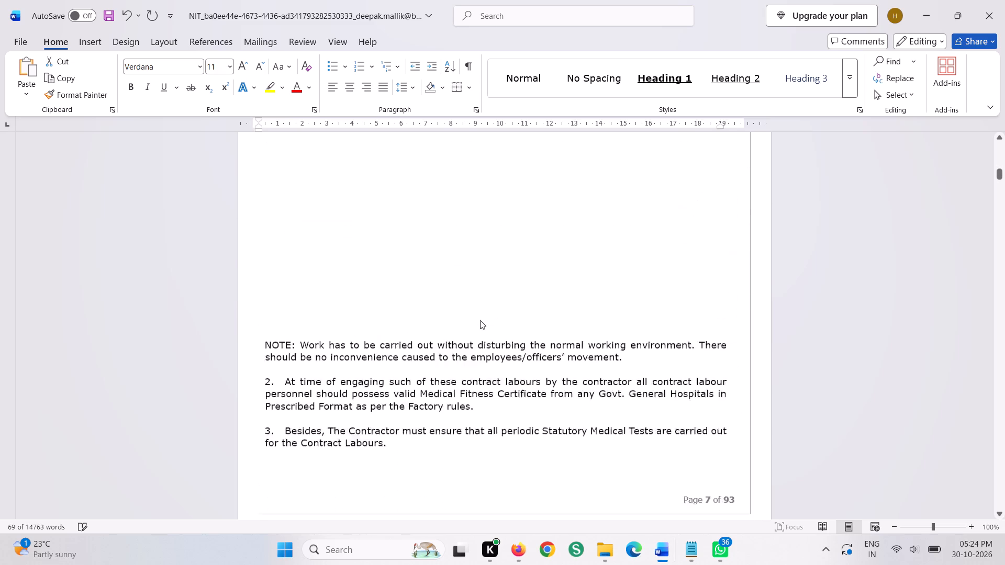
scroll(480, 320, "down", 20)
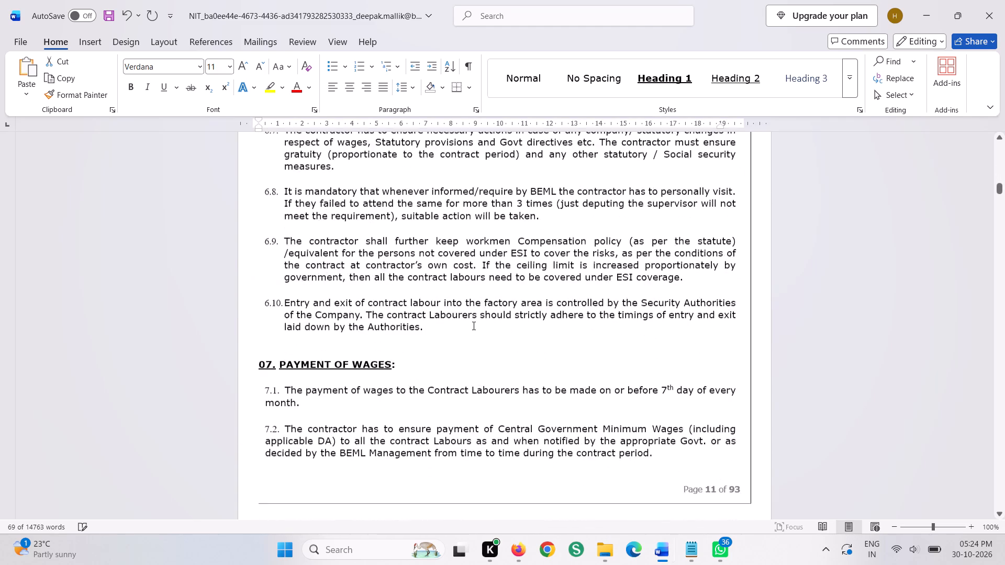
scroll(473, 325, "down", 19)
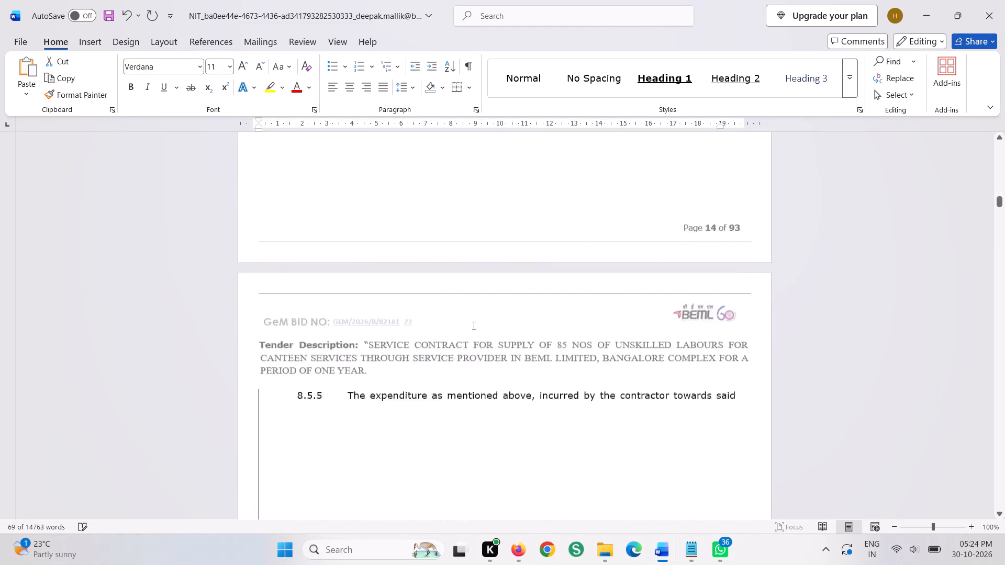
scroll(473, 325, "down", 7)
scroll(428, 348, "up", 1)
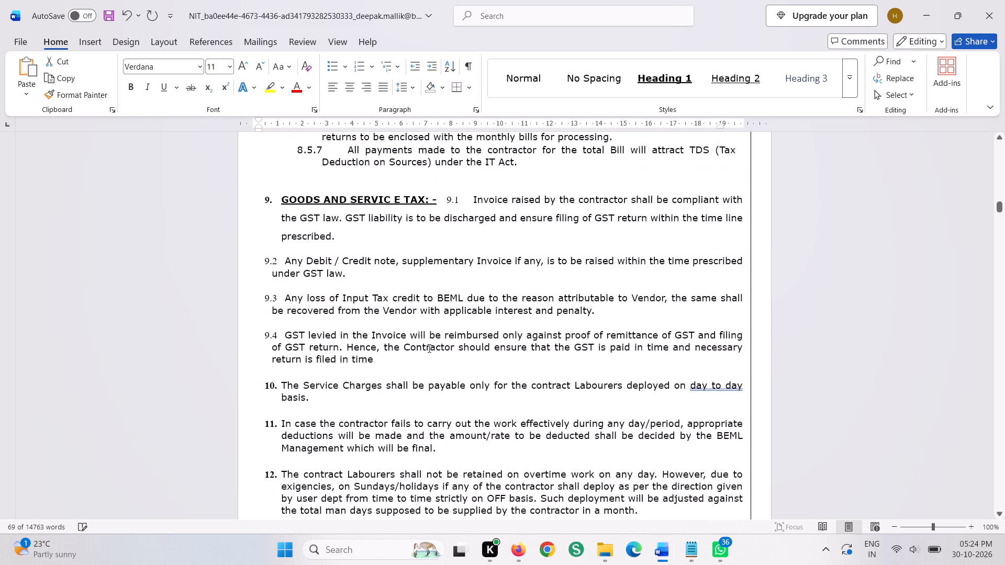
scroll(428, 349, "down", 13)
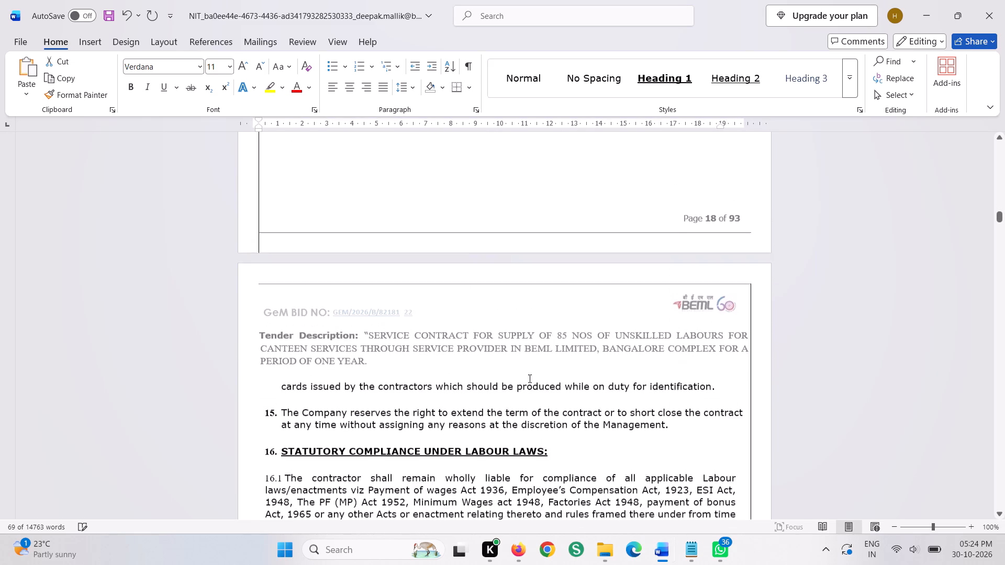
scroll(456, 375, "down", 1)
scroll(362, 375, "down", 3)
scroll(459, 372, "down", 6)
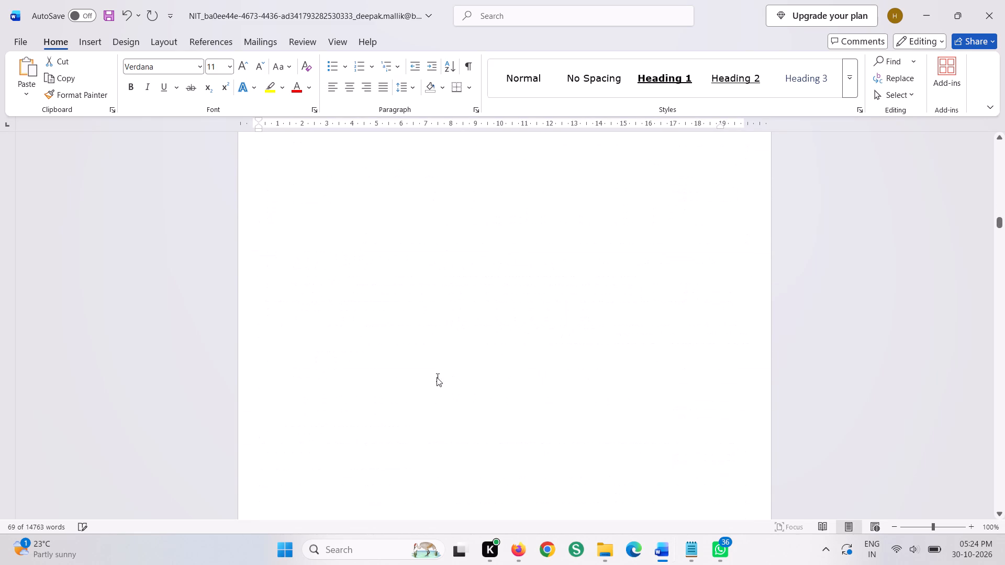
scroll(399, 383, "down", 12)
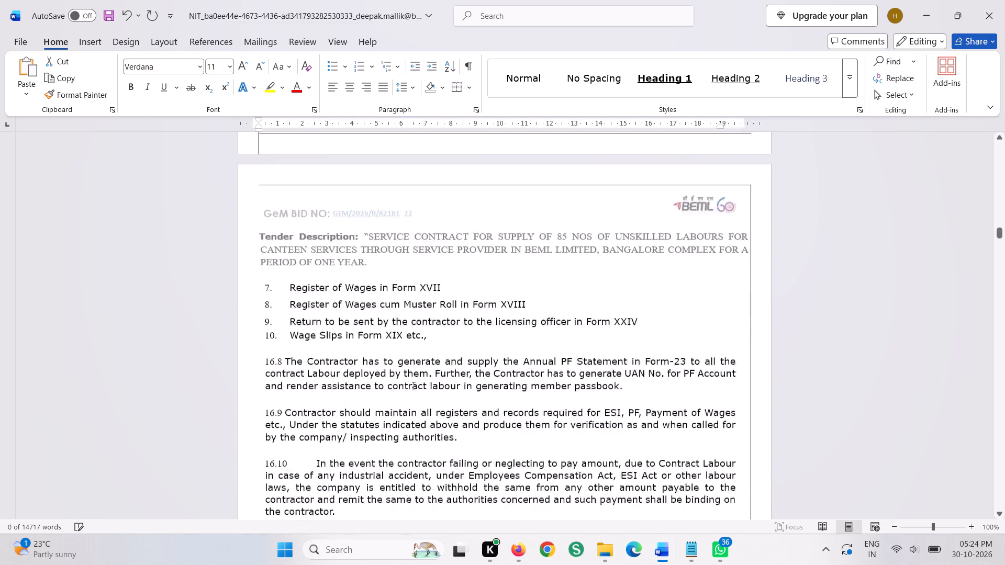
scroll(412, 386, "down", 4)
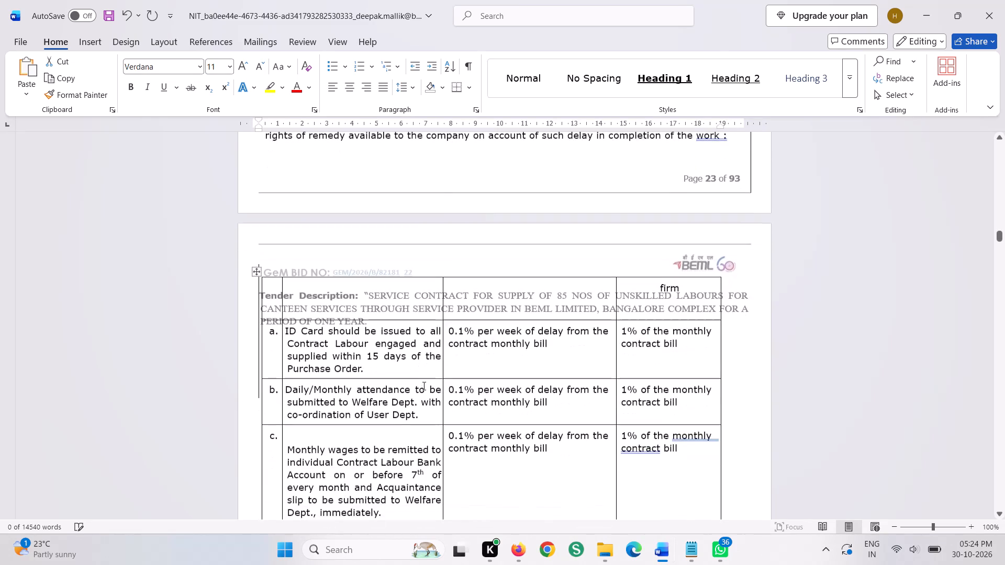
scroll(418, 385, "down", 12)
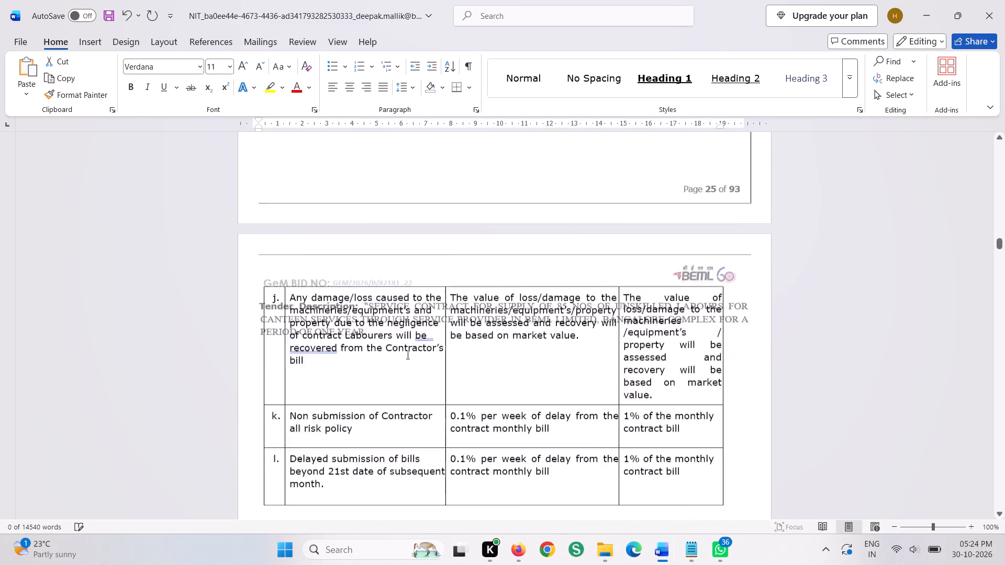
scroll(407, 355, "down", 1)
scroll(391, 357, "up", 2)
scroll(392, 357, "down", 20)
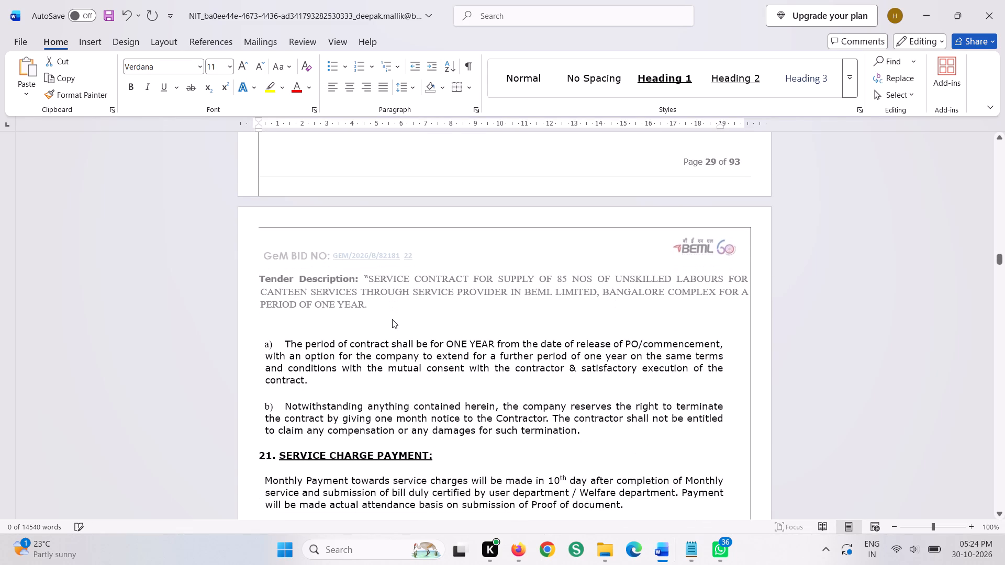
scroll(392, 319, "down", 4)
scroll(483, 340, "down", 4)
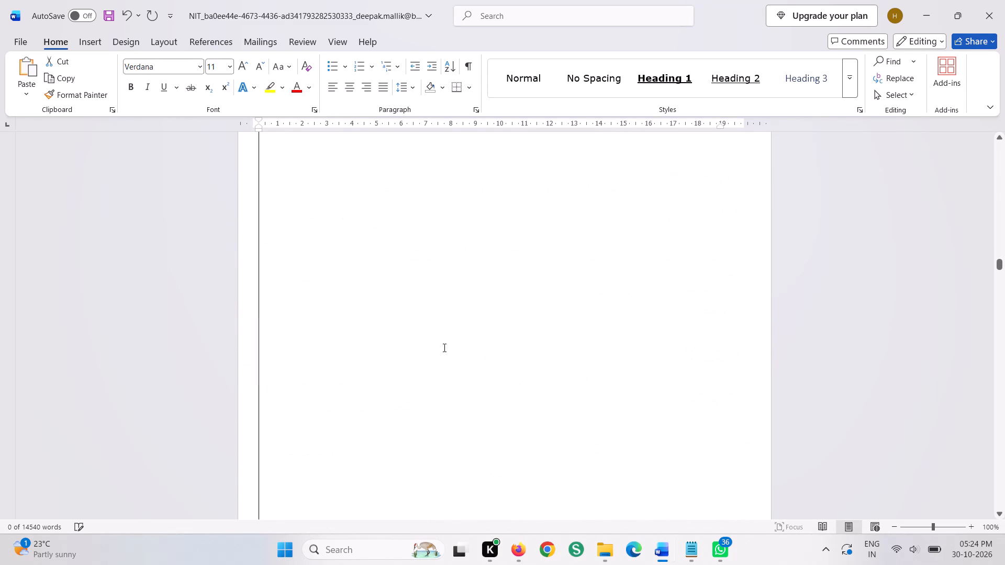
scroll(443, 347, "down", 6)
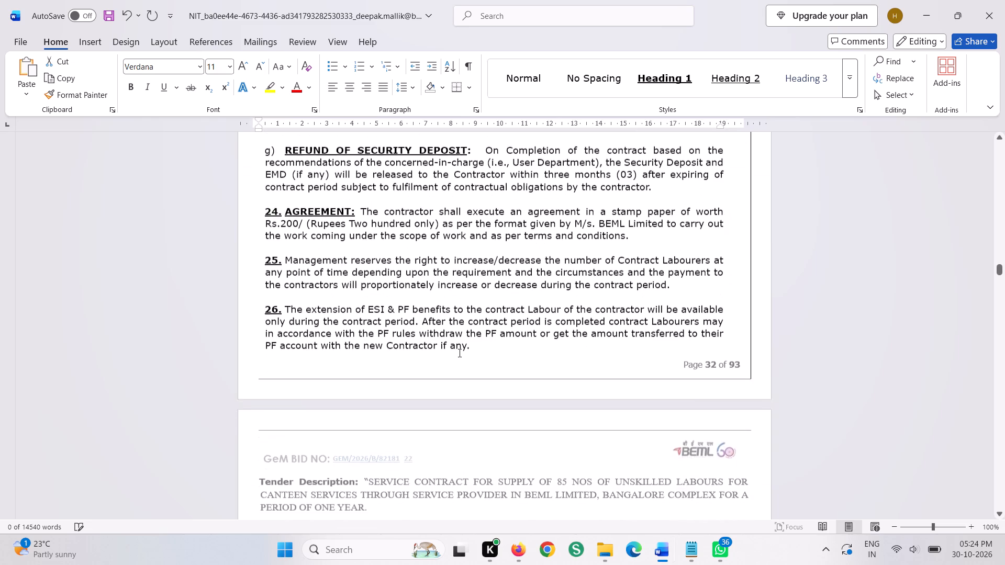
scroll(459, 353, "down", 11)
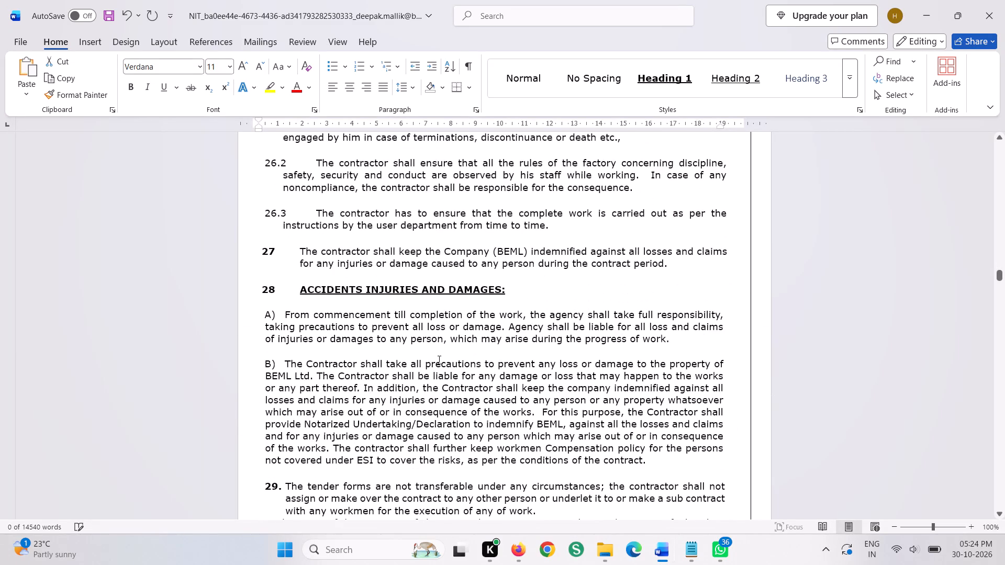
scroll(438, 359, "down", 13)
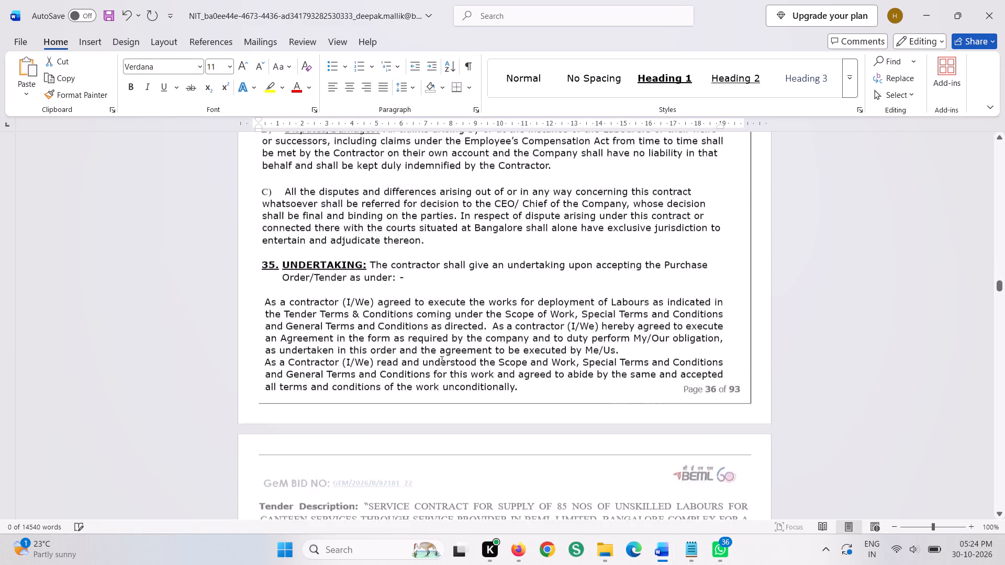
scroll(441, 360, "down", 1)
scroll(440, 360, "up", 5)
scroll(436, 352, "down", 6)
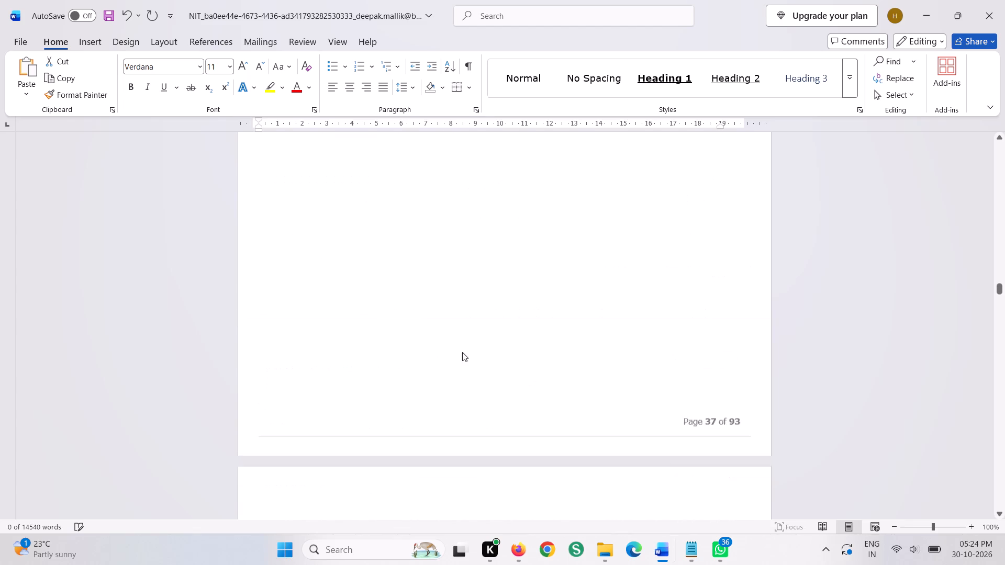
scroll(440, 358, "down", 8)
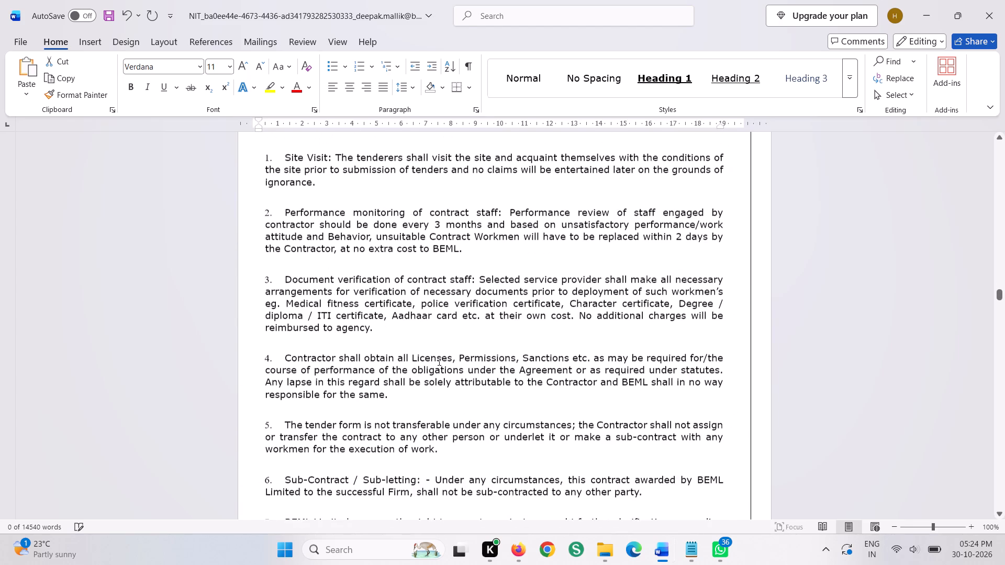
scroll(437, 361, "down", 9)
scroll(437, 360, "up", 2)
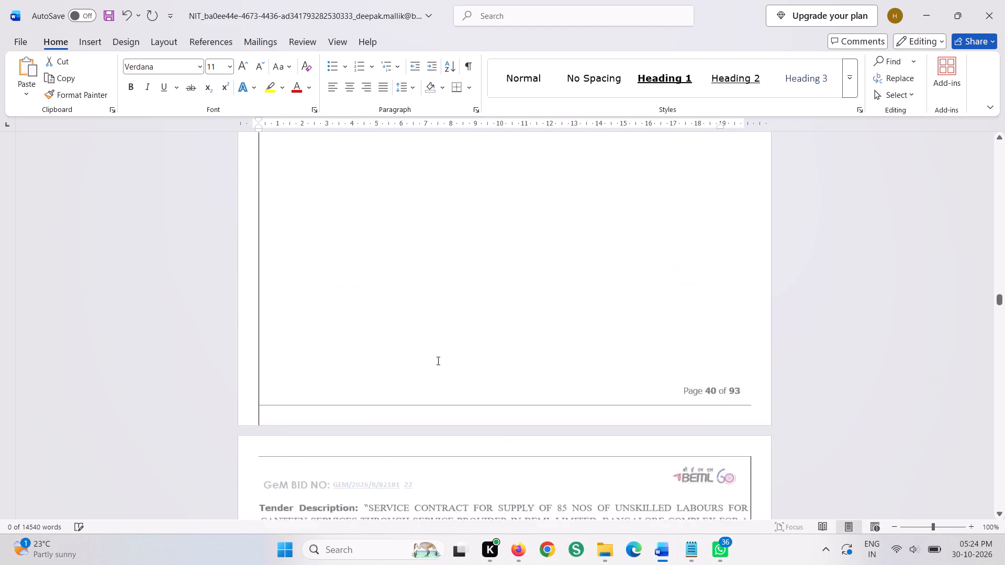
scroll(437, 360, "up", 6)
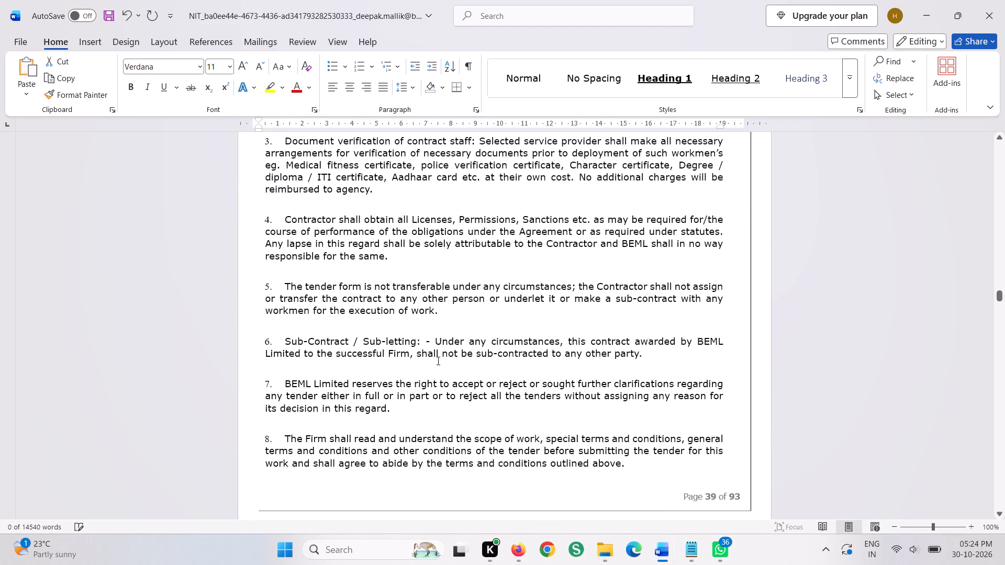
scroll(437, 360, "down", 11)
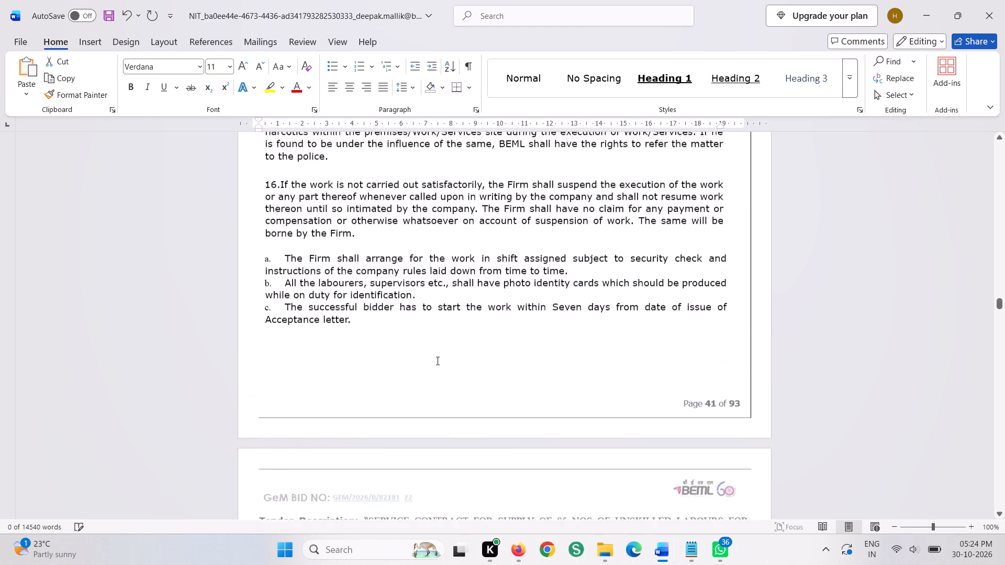
Examine the Annexure-C bidder information table and its notes, through to the bidder's declaration accepting the tender terms and conditions.
scroll(437, 360, "down", 14)
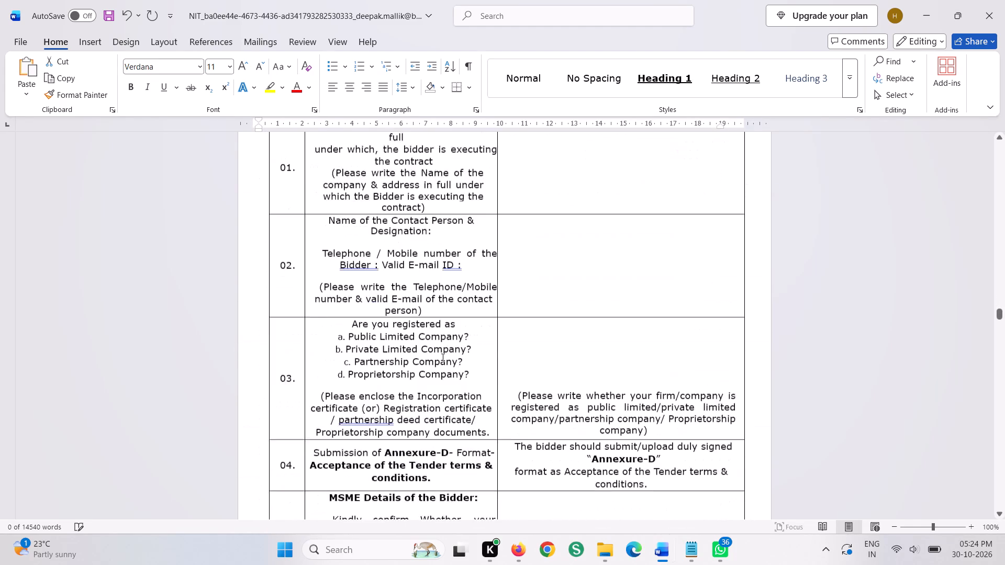
scroll(442, 357, "up", 4)
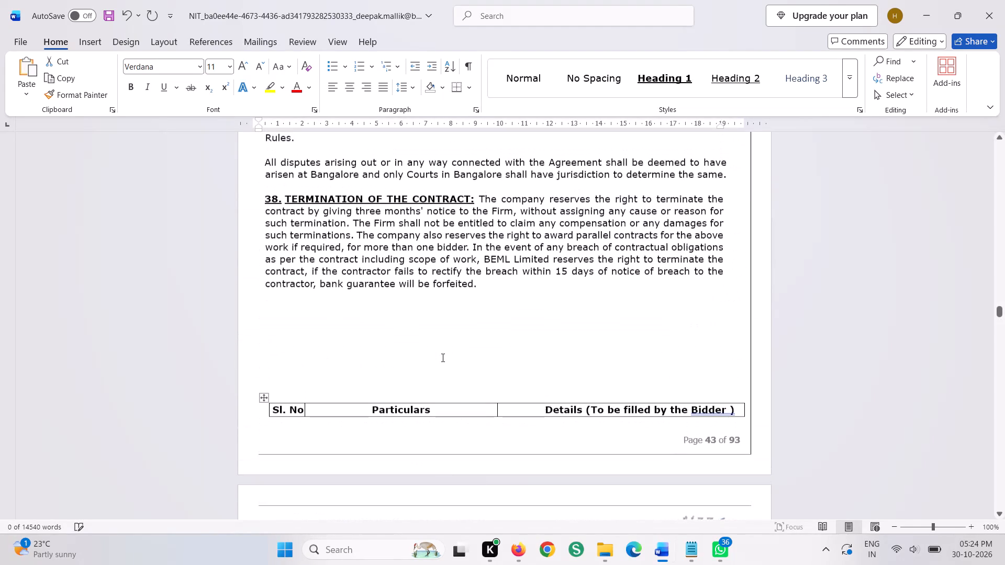
scroll(326, 364, "up", 11)
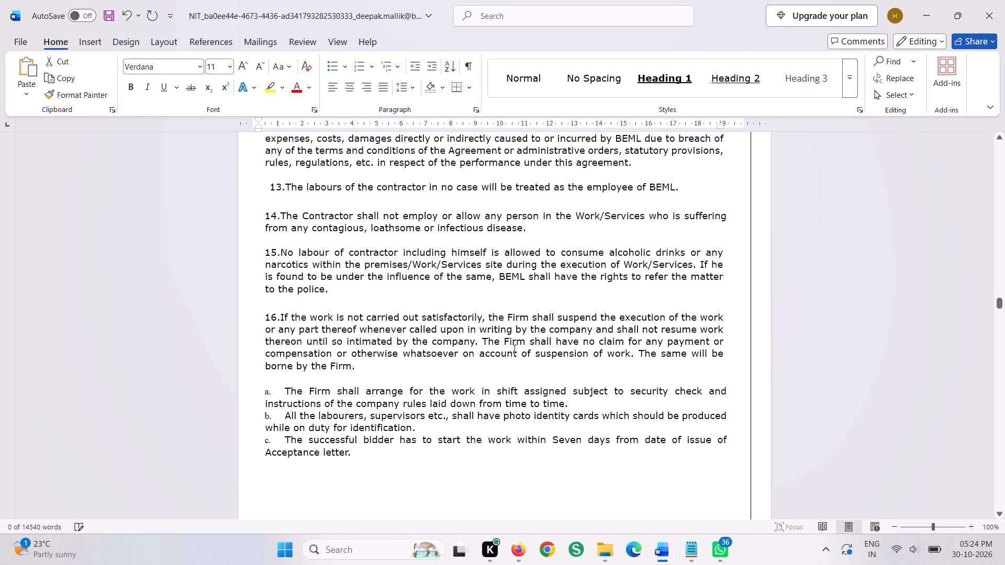
scroll(476, 355, "down", 19)
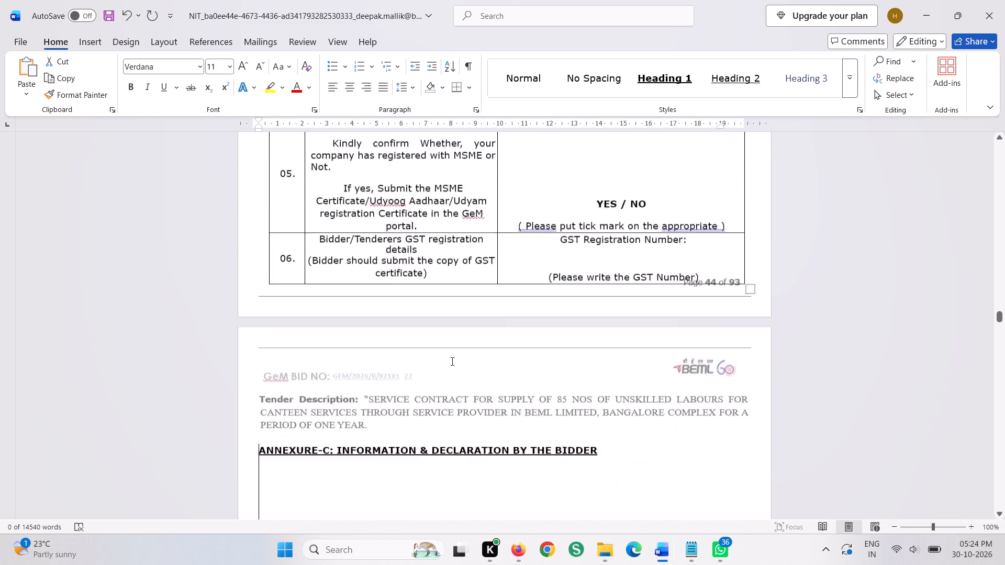
scroll(451, 361, "down", 5)
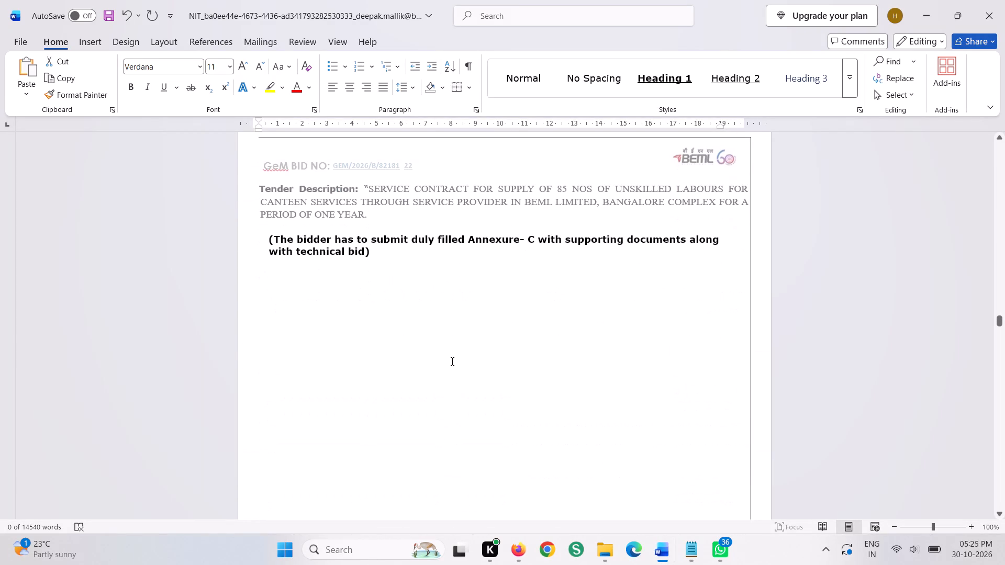
scroll(451, 361, "down", 10)
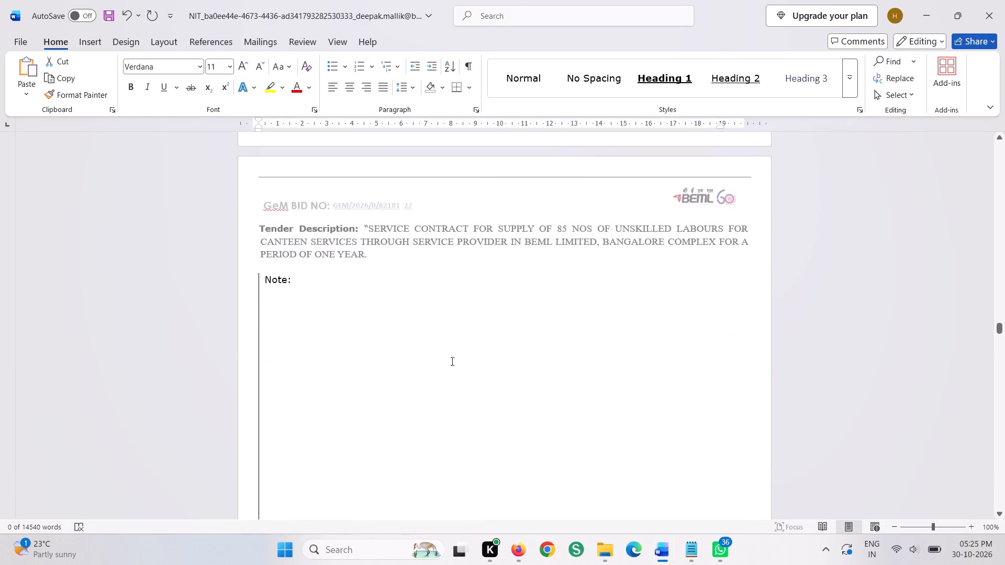
scroll(451, 361, "down", 8)
scroll(451, 361, "up", 2)
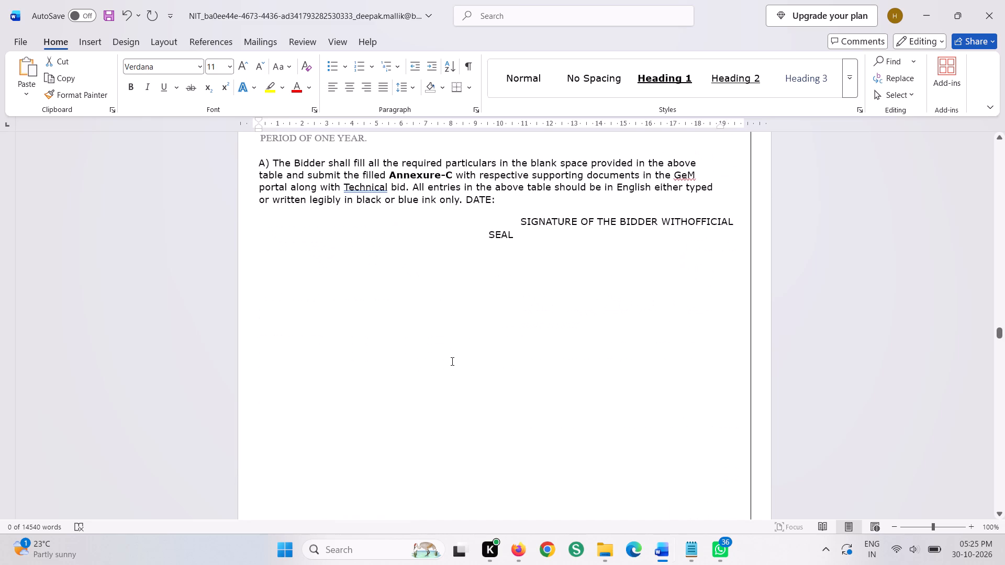
scroll(451, 361, "down", 9)
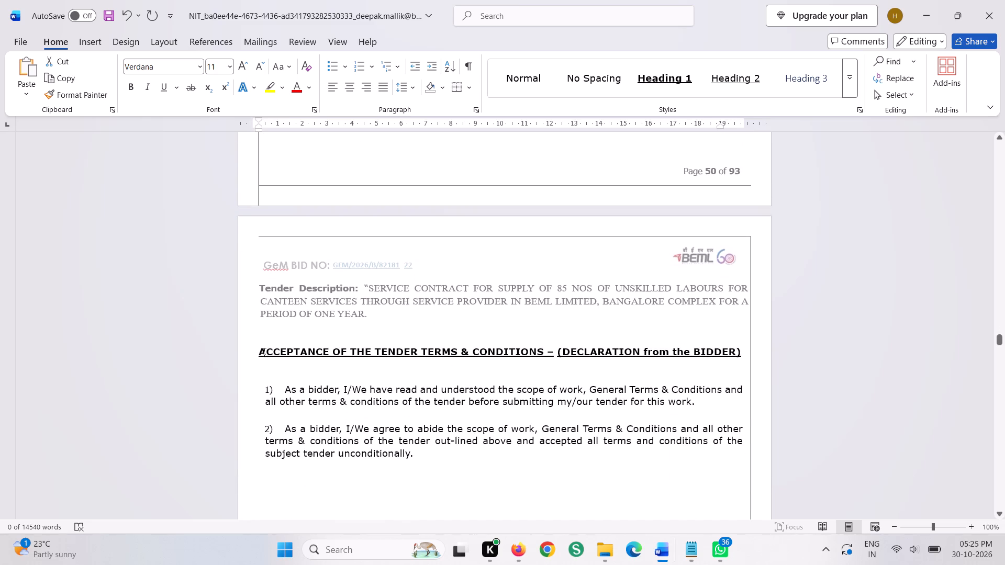
Go back to the "ANNEXURE- D" heading in the NIT document and copy it.
scroll(315, 352, "up", 3)
scroll(472, 317, "up", 2)
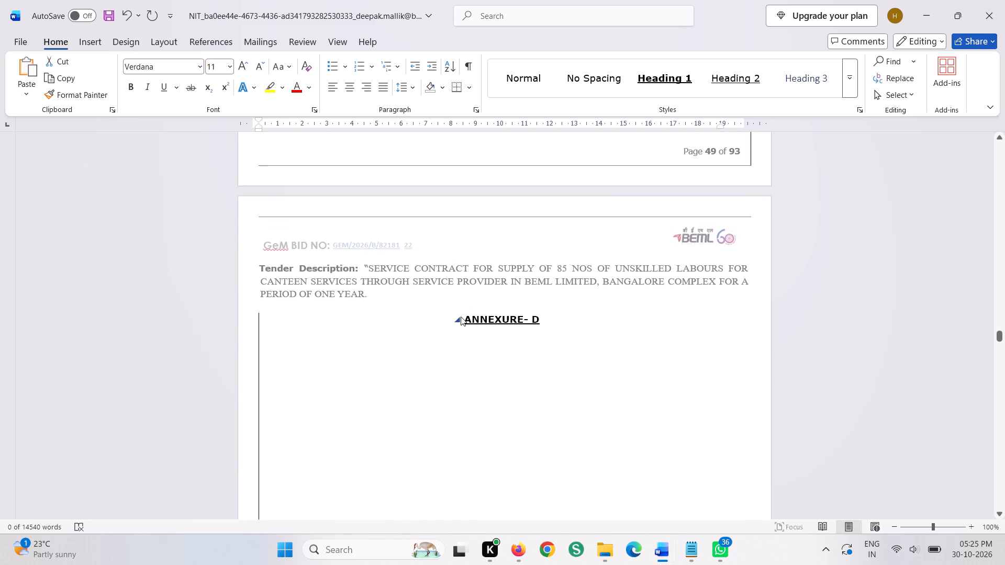
left_click_drag(466, 318, 536, 322)
key("ctrl+c")
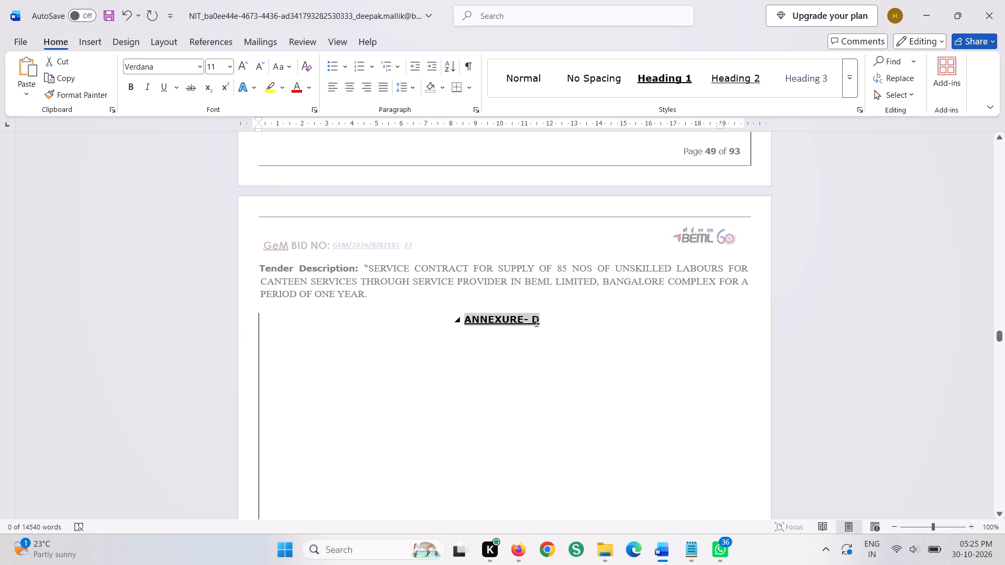
left_click_drag(536, 322, 537, 322)
key("ctrl+c")
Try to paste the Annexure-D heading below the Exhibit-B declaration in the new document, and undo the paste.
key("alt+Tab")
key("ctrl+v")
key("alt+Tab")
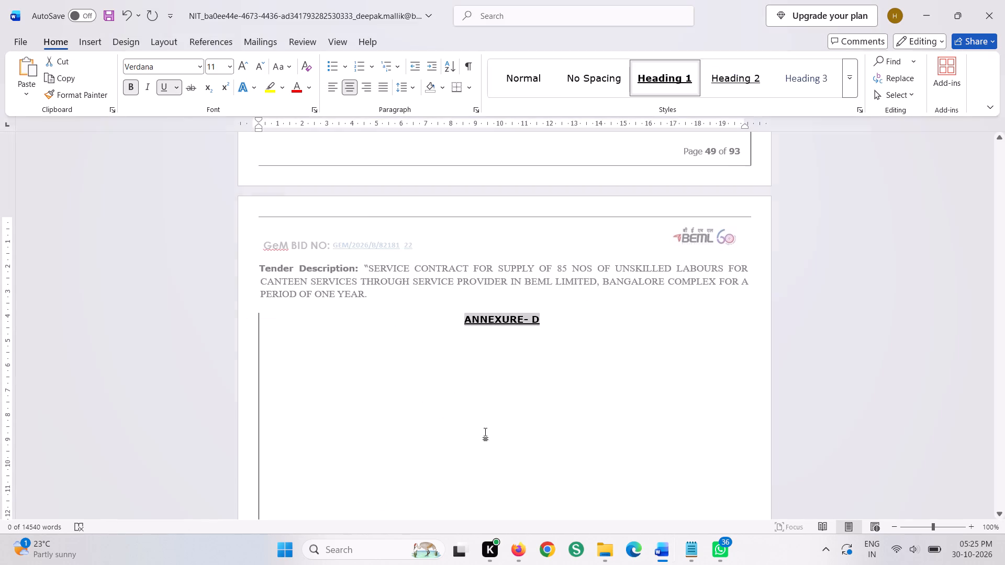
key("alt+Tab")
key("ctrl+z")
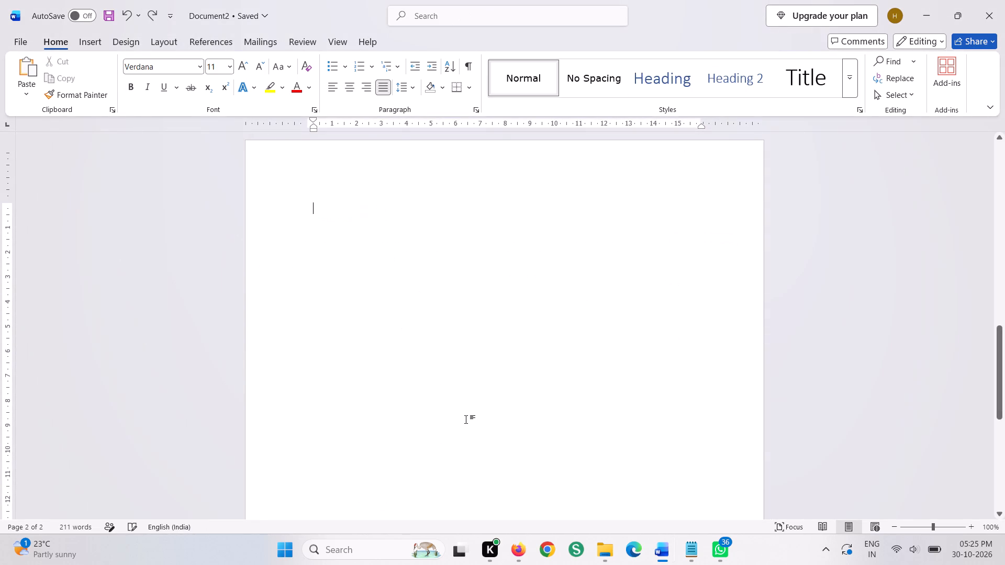
Copy the selected "ANNEXURE- D" heading from the NIT again and paste it below the Exhibit-B declaration in the new document.
key("alt+Tab")
key("ctrl+c")
key("alt+Tab")
key("ctrl+v")
scroll(450, 360, "up", 2)
Copy the NIT's "ACCEPTANCE OF THE TENDER TERMS & CONDITIONS" declaration, through the company seal line, and paste it below the Annexure-D heading in the new document.
key("alt+Tab")
scroll(452, 379, "down", 4)
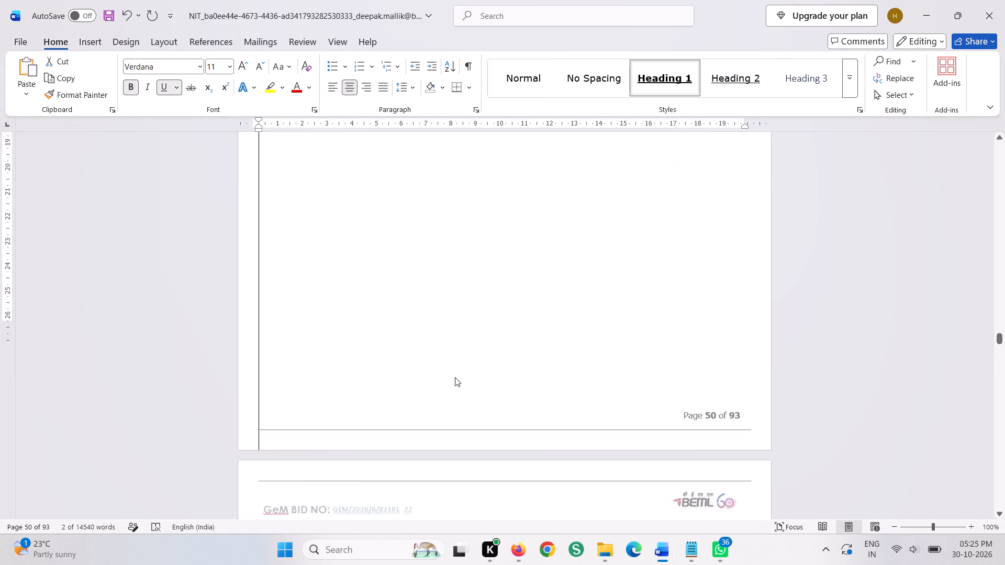
scroll(456, 370, "down", 1)
left_click_drag(264, 349, 482, 561)
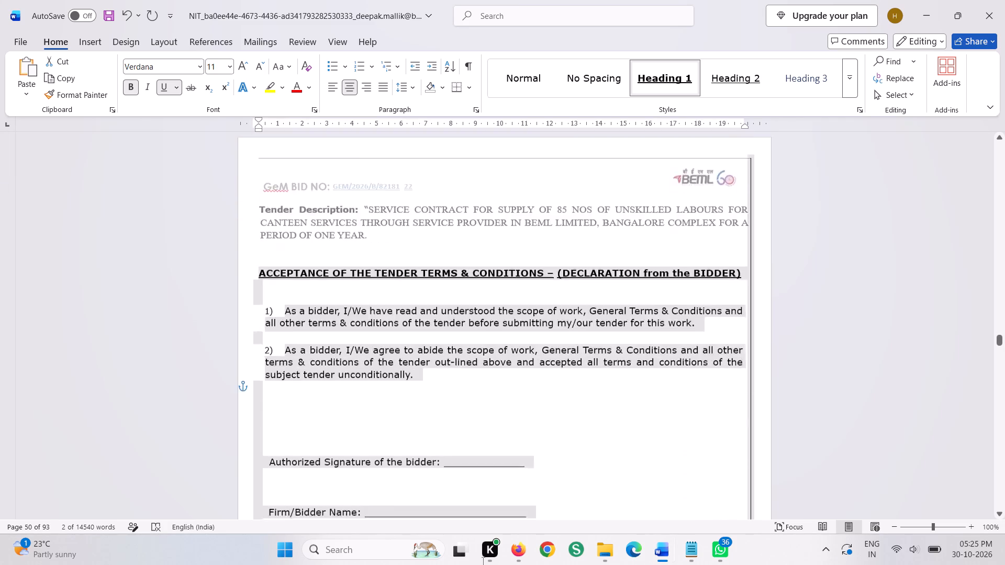
left_click_drag(482, 561, 529, 410)
key("ctrl+c")
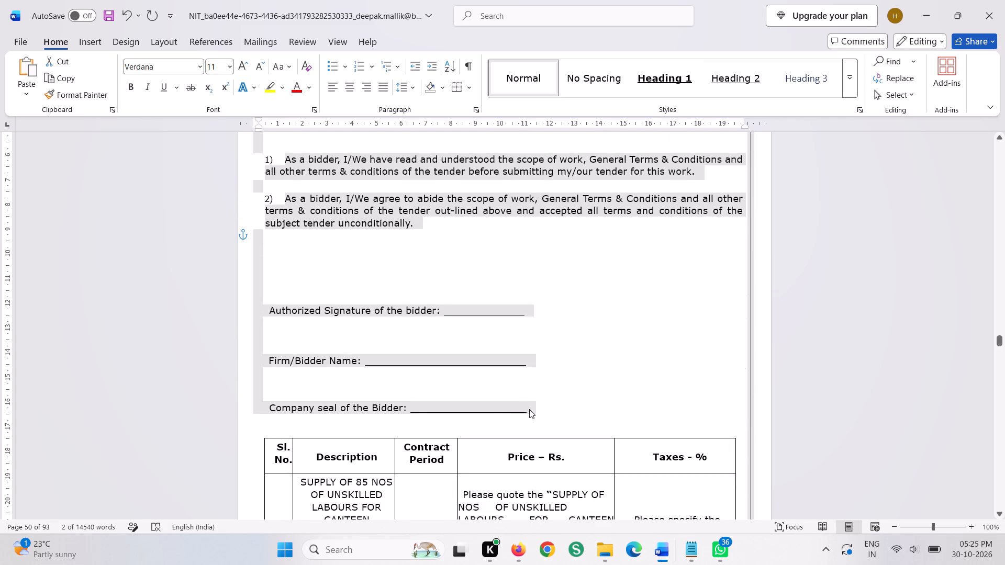
key("alt+Tab")
scroll(412, 469, "down", 3)
key("Return")
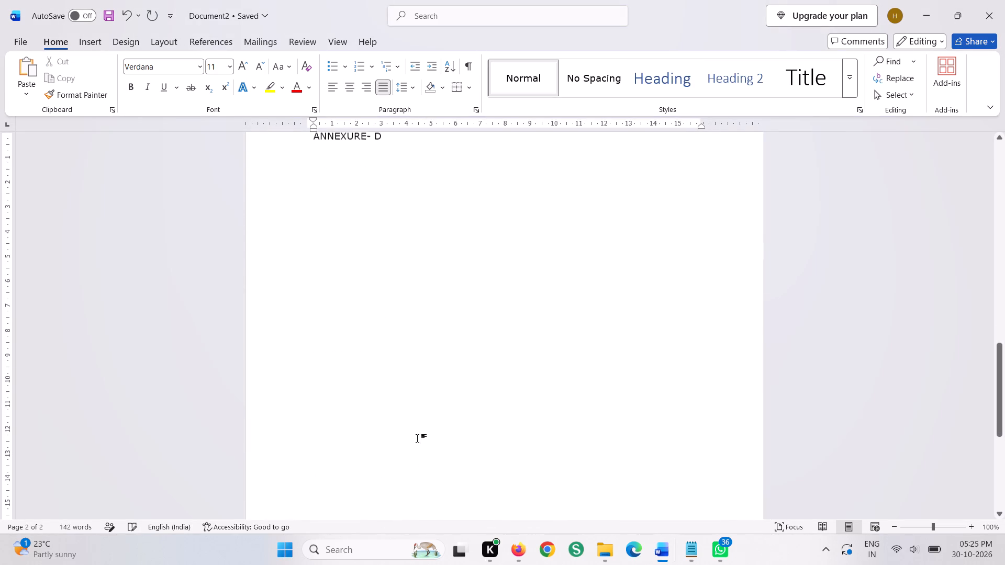
key("ctrl+v")
Delete the stray vertical line beside the pasted Annexure-D declaration in the new document.
scroll(350, 287, "up", 1)
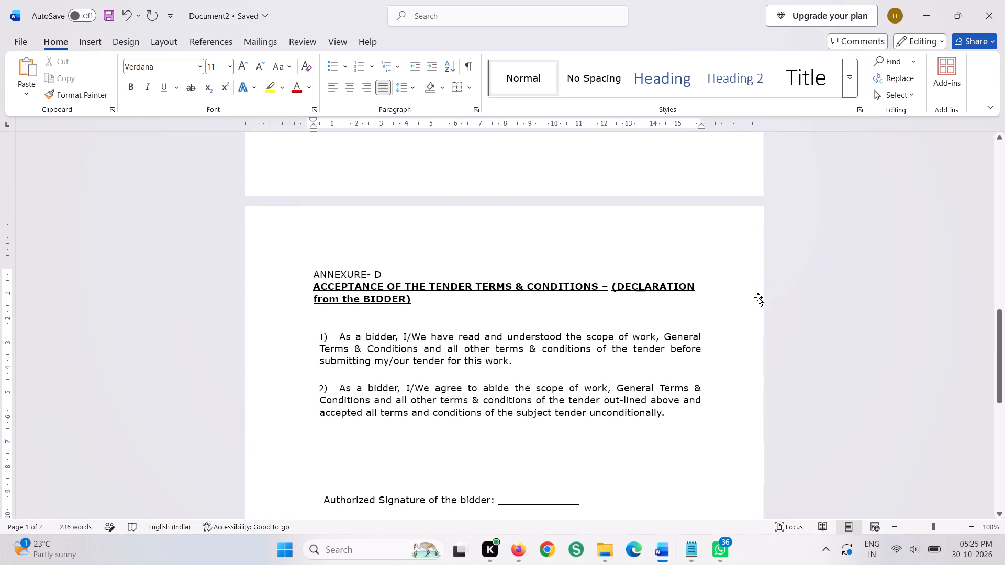
left_click(758, 297)
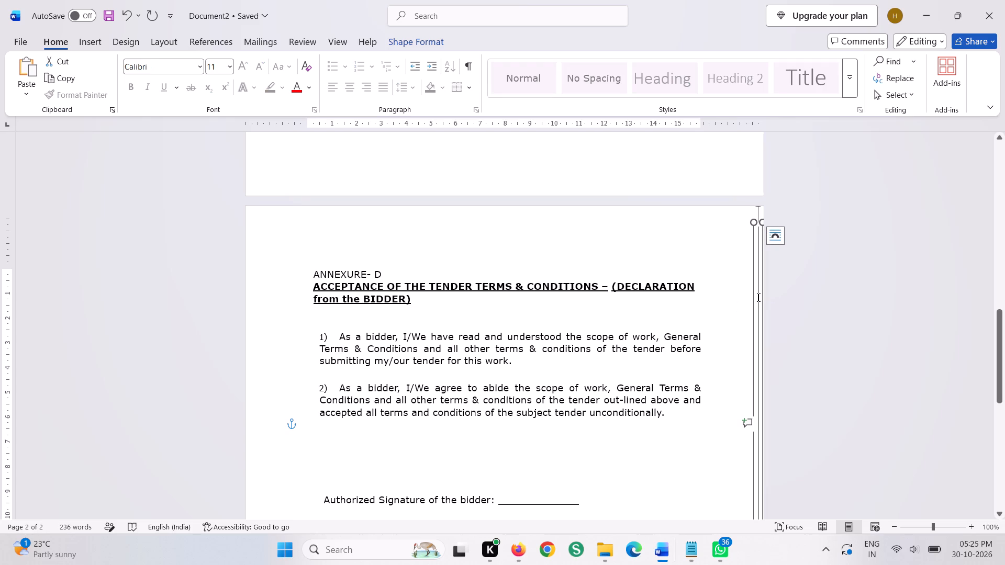
key("Delete")
Add four blank lines below the declaration's "Company seal of the Bidder" line.
scroll(655, 318, "down", 2)
scroll(549, 312, "down", 1)
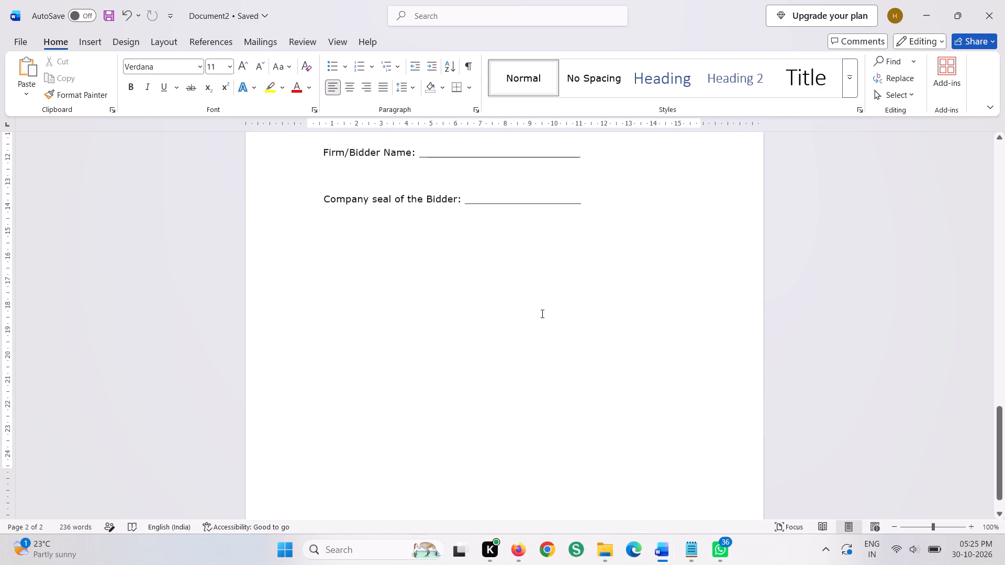
left_click(621, 230)
key("Return")
key("Return")
key("Return")
key("Return")
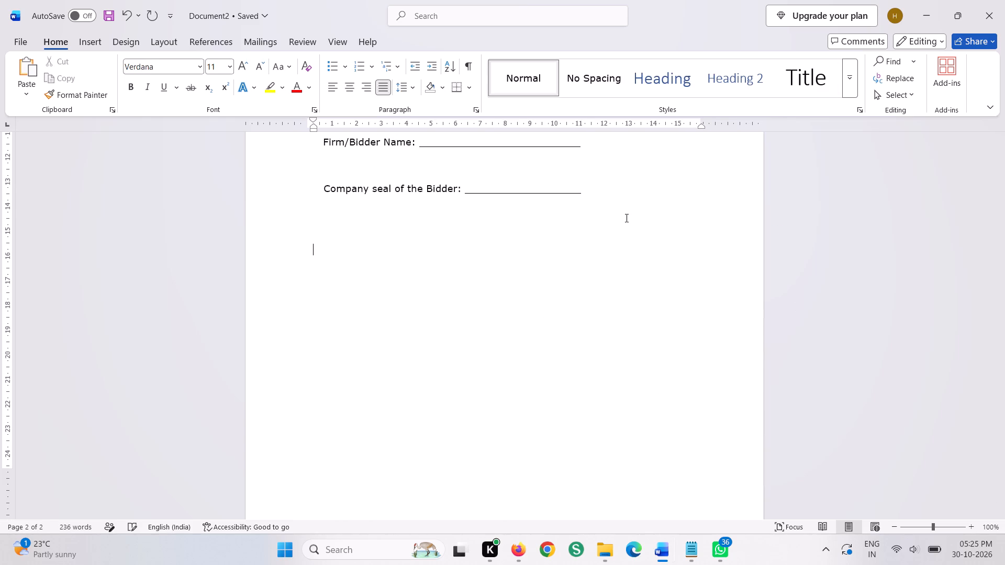
Examine the NIT pages following the bidder declaration, from the price table and its important notes through to Annexure-F.
key("alt+Tab")
scroll(627, 220, "down", 2)
scroll(560, 298, "down", 5)
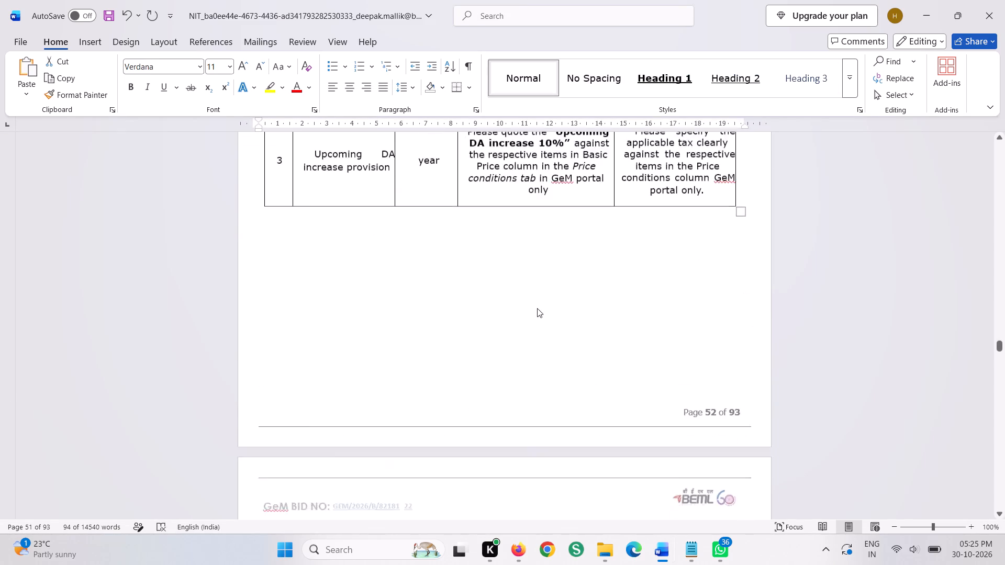
scroll(523, 302, "down", 10)
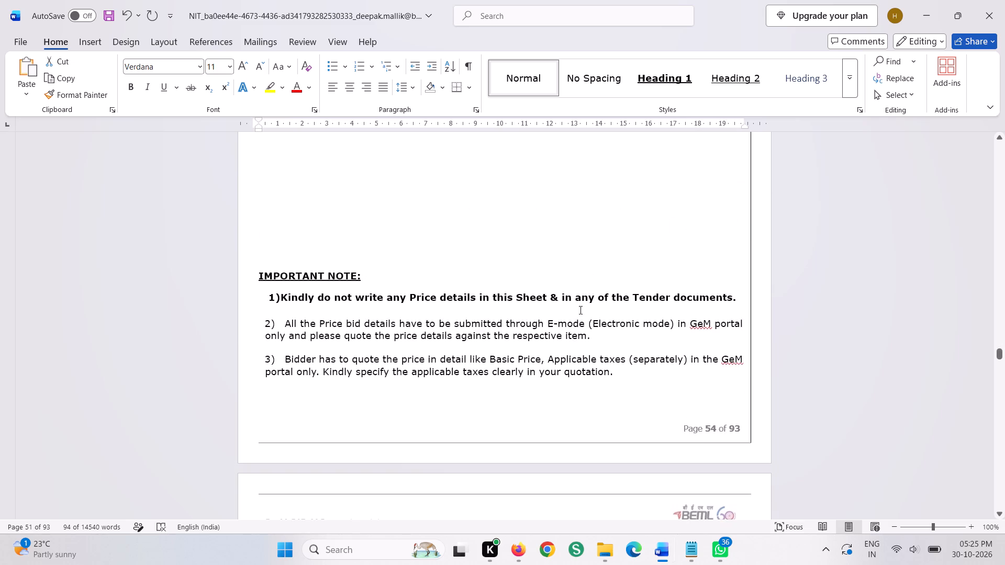
scroll(563, 295, "down", 7)
left_click(491, 325)
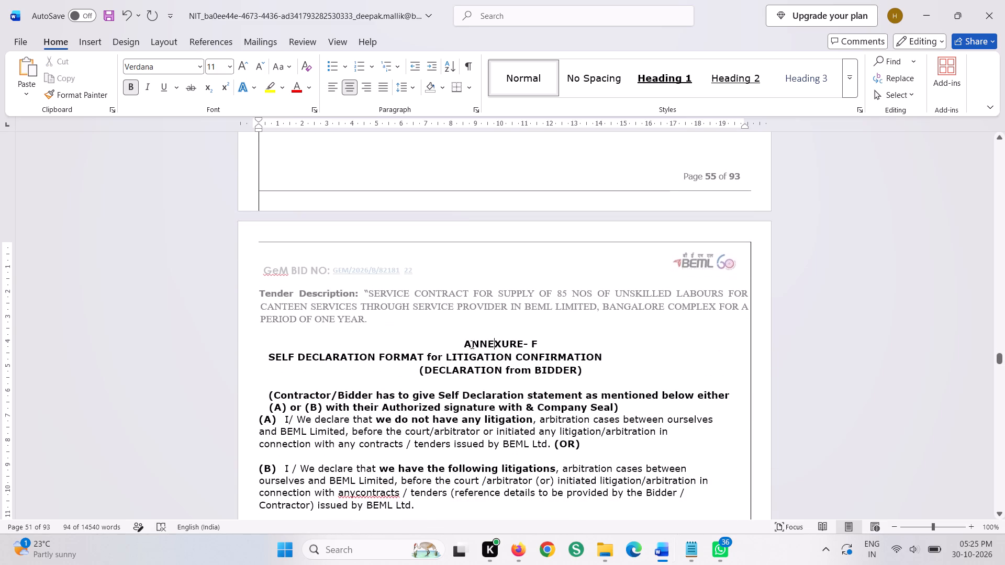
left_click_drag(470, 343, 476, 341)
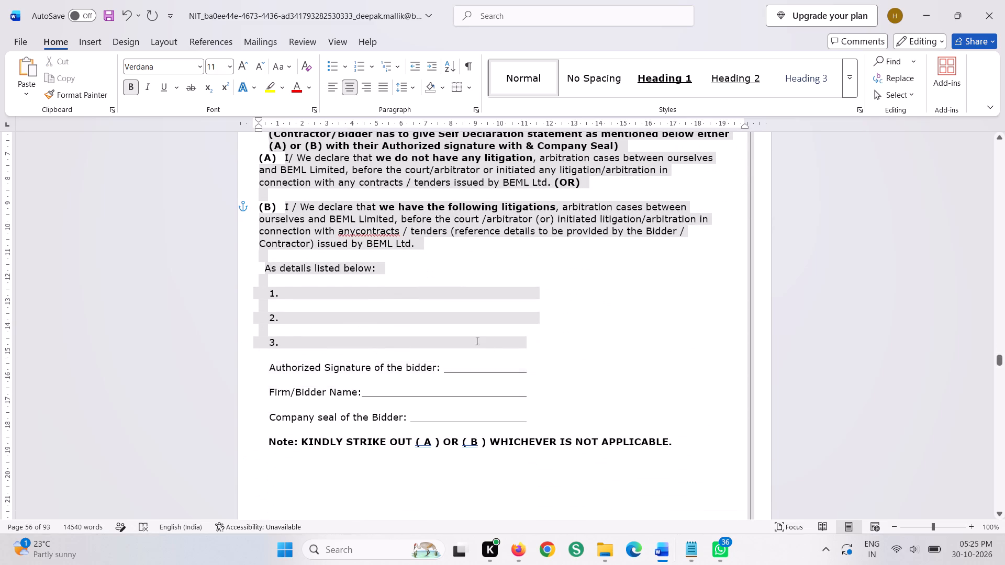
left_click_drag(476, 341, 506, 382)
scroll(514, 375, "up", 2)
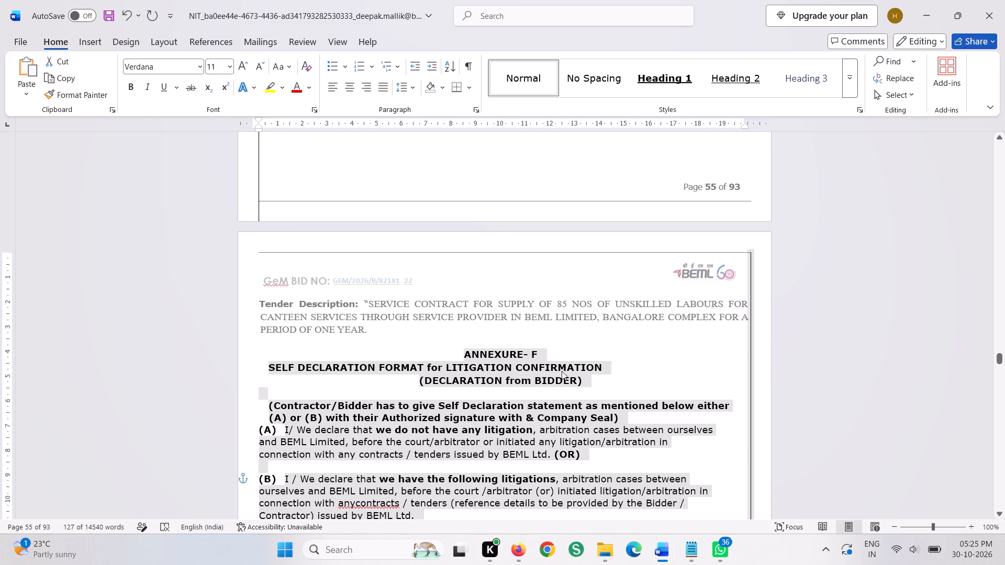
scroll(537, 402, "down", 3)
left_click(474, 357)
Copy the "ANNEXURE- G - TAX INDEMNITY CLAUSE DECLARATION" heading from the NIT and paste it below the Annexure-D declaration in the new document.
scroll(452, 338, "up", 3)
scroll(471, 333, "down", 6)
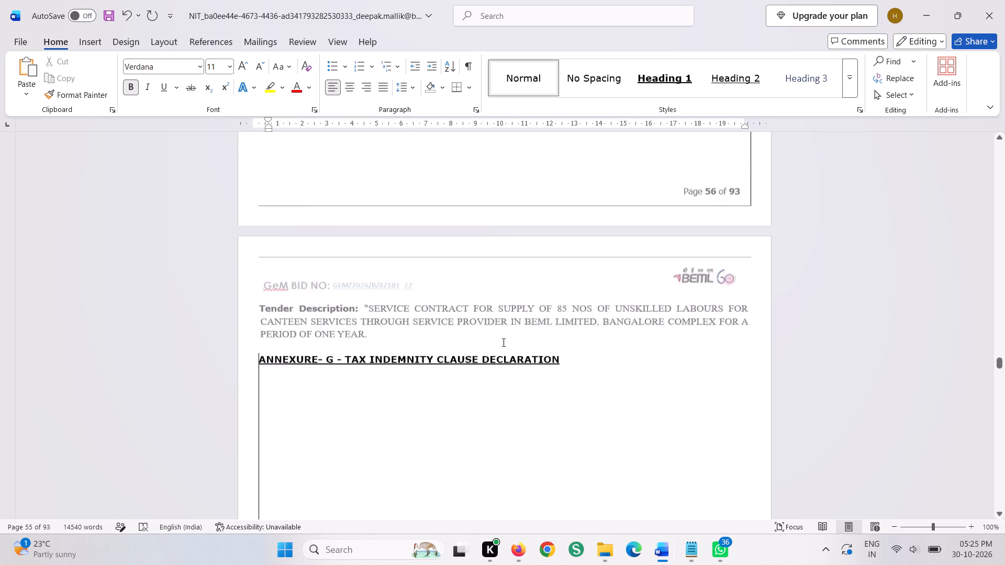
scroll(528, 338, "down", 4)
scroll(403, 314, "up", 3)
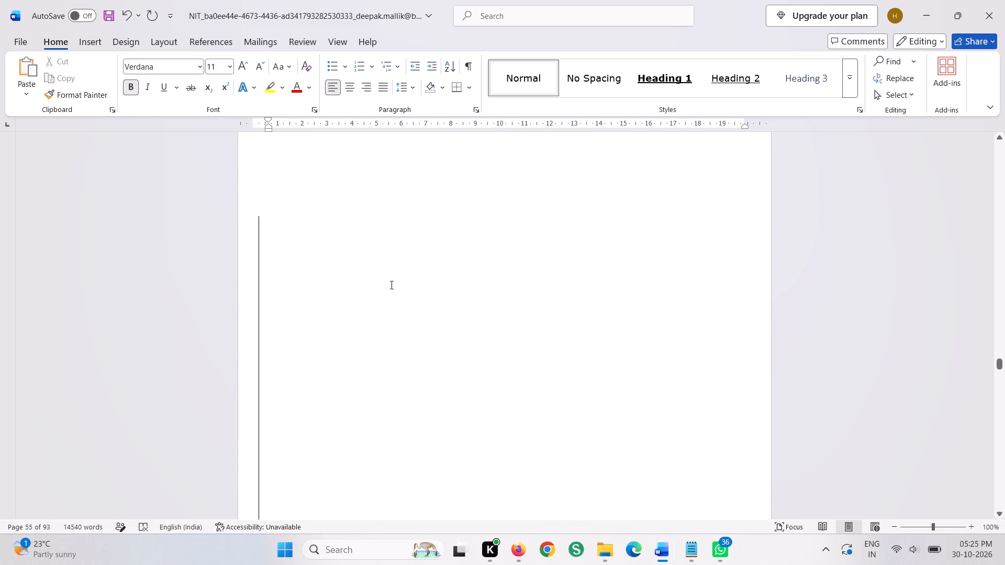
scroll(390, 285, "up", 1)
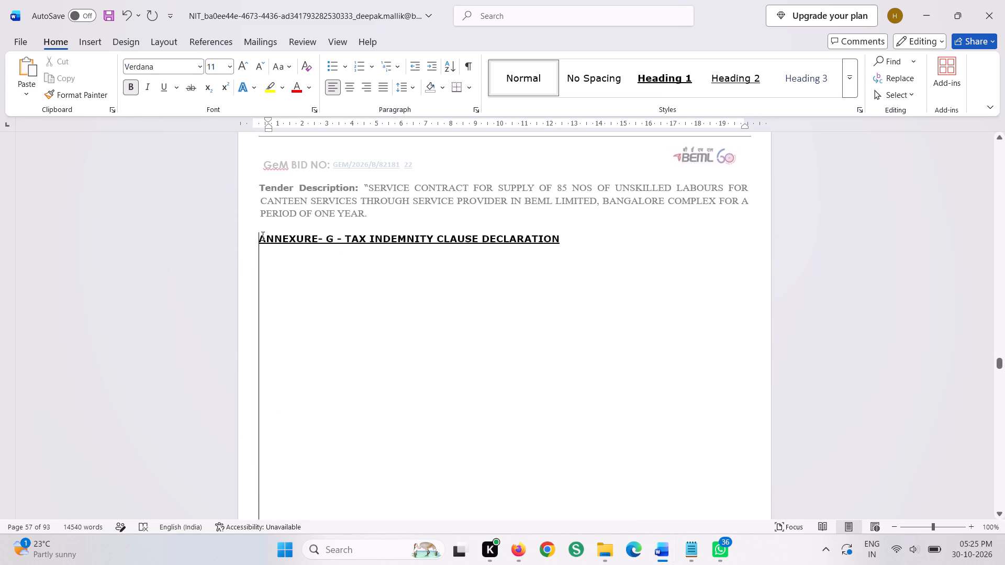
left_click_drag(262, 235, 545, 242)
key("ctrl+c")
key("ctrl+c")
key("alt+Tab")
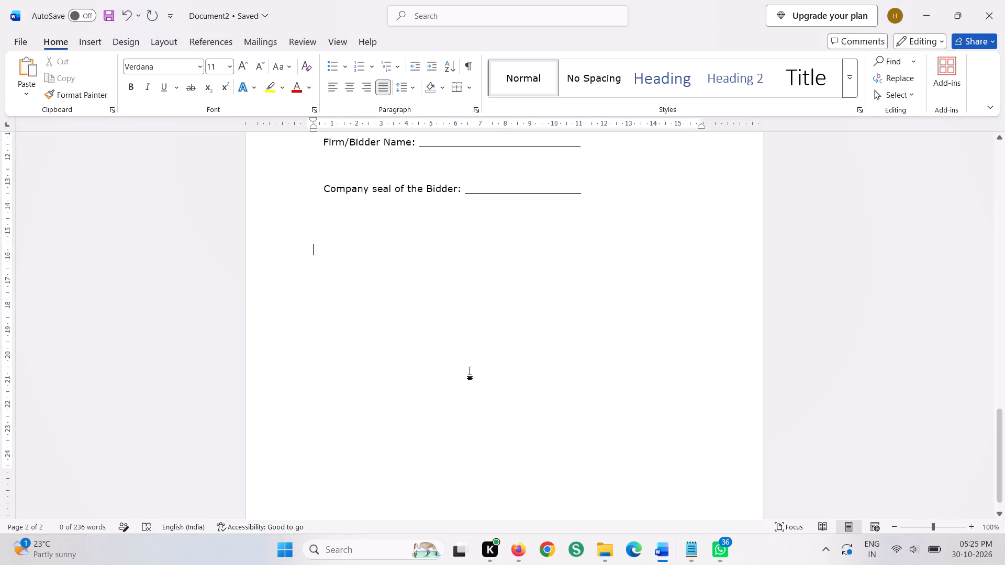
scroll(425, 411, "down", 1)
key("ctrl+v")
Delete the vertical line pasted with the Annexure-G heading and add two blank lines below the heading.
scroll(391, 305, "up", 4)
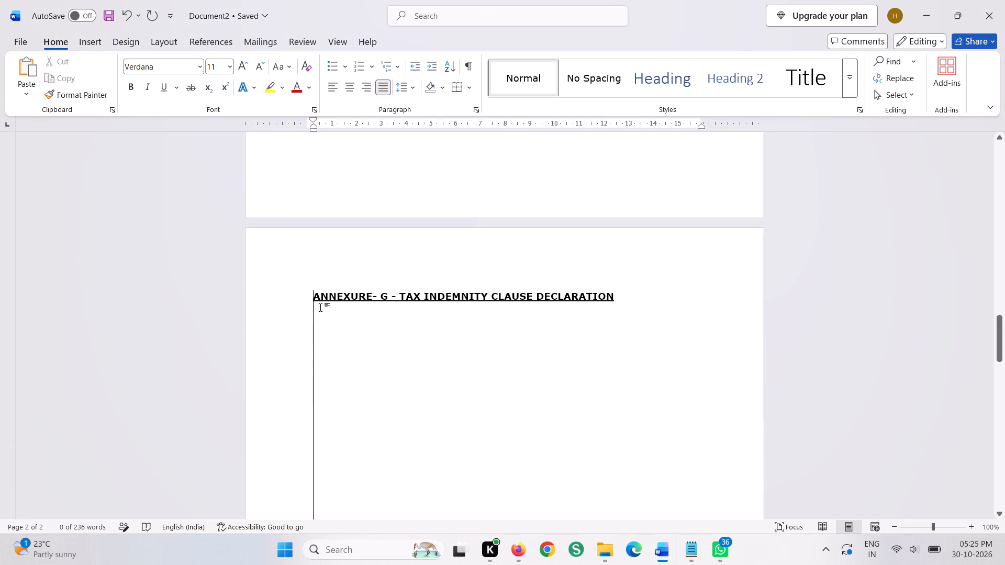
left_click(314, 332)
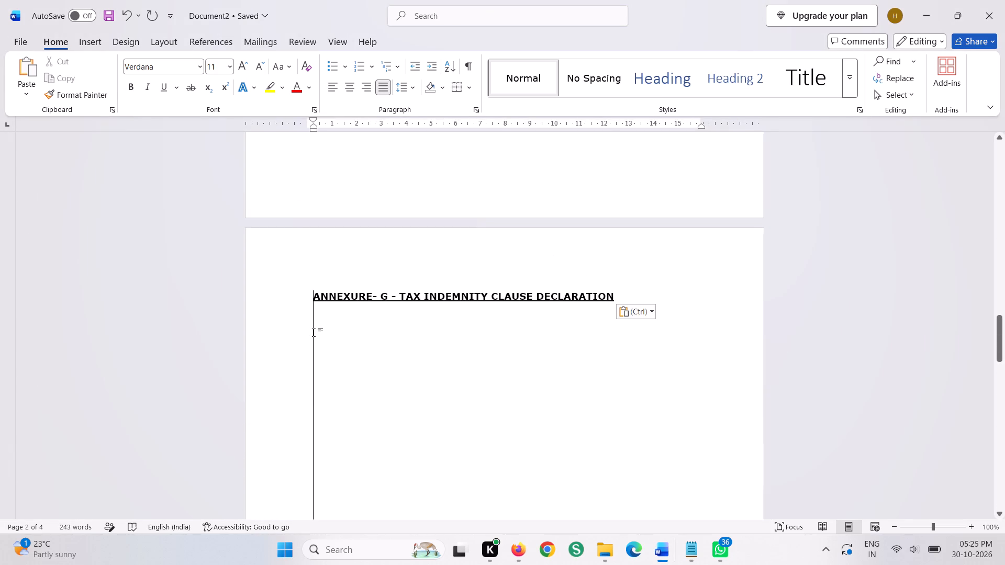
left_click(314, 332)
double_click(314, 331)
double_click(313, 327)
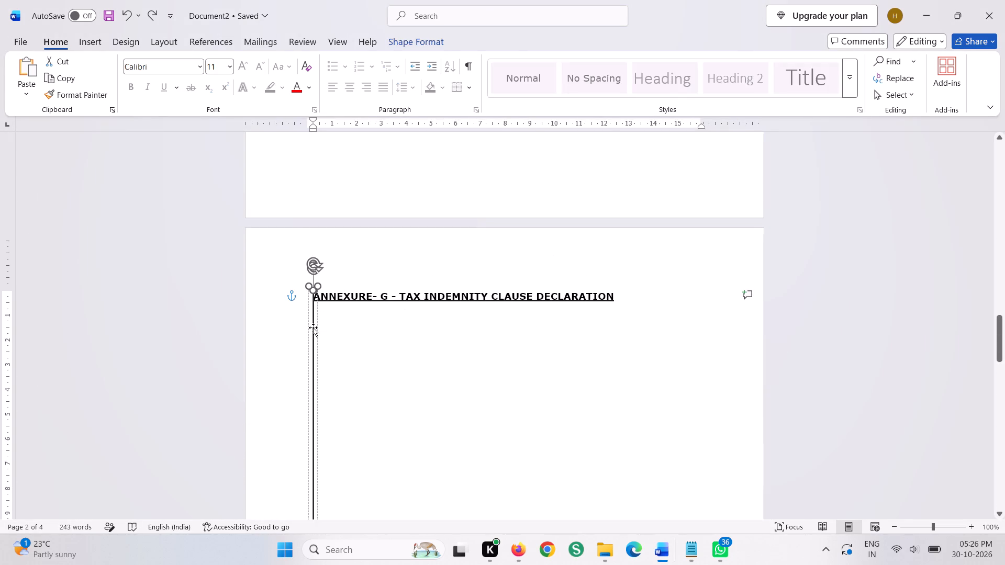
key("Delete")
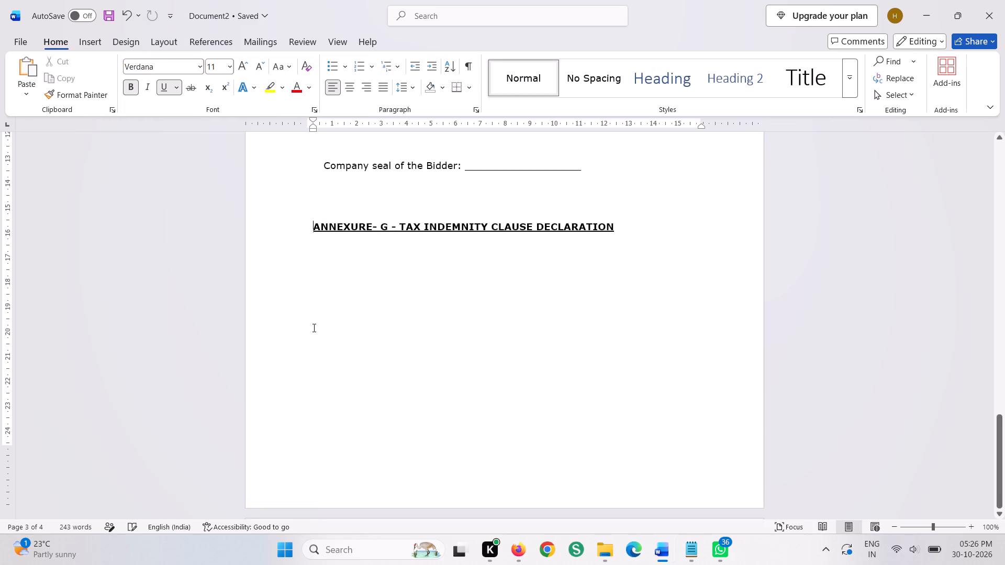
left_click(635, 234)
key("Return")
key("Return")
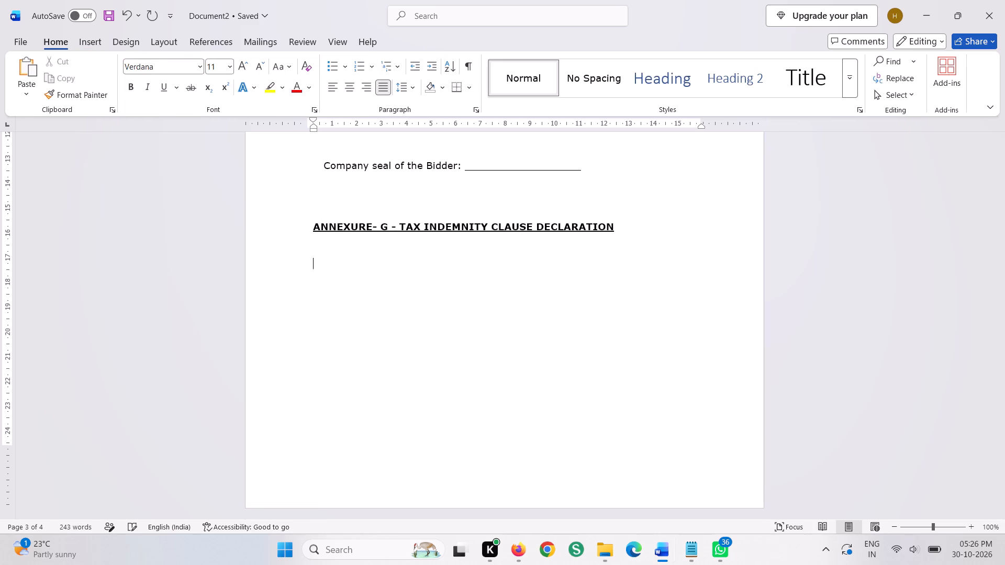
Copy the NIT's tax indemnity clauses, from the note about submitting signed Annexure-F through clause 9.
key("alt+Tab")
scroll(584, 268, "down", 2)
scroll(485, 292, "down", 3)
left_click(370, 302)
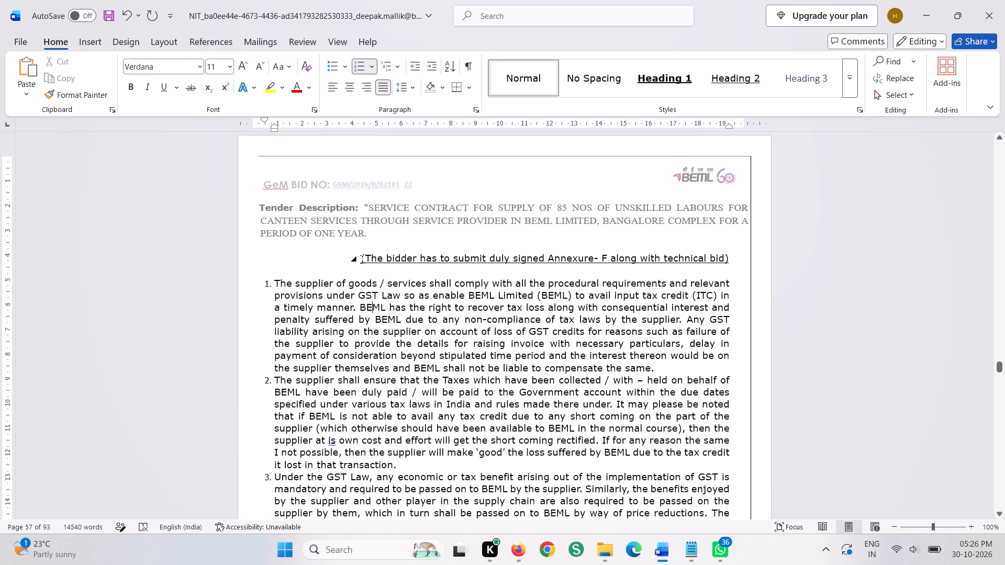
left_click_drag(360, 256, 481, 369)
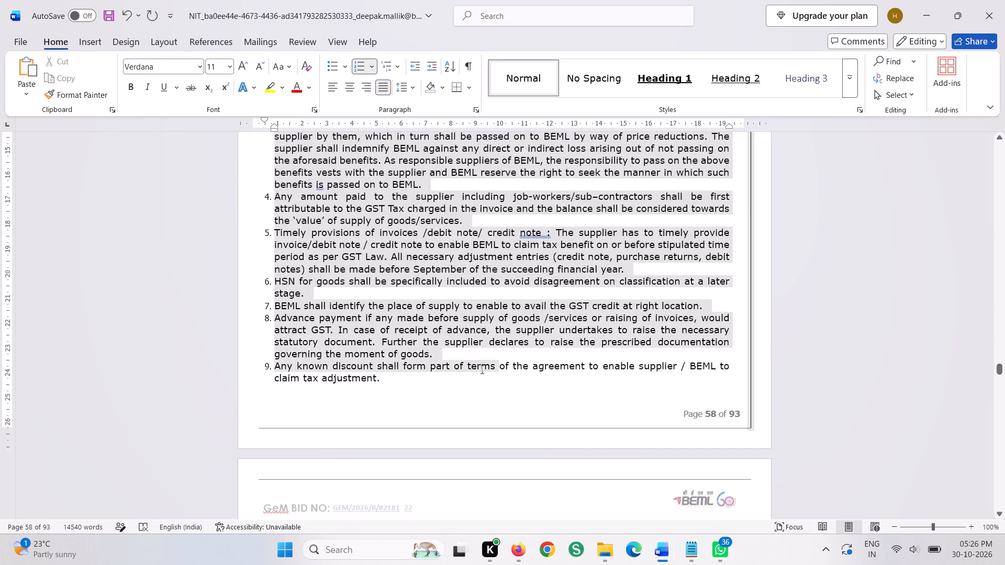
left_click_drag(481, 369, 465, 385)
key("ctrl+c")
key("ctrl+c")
Examine the remaining tax indemnity clauses in the NIT, through clause 17 and on to the "Format 1 INTEGRITY PACT" heading.
scroll(454, 363, "up", 4)
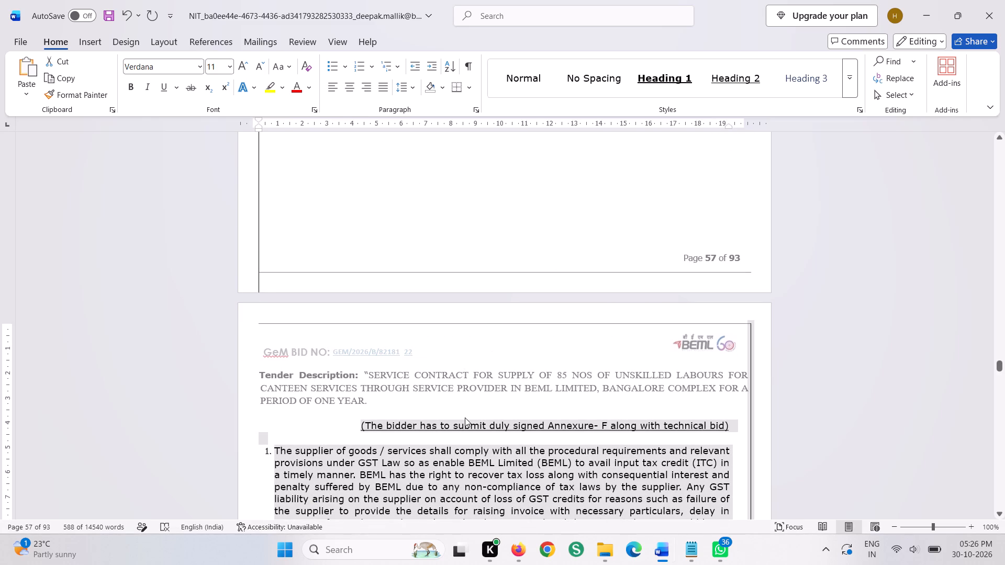
scroll(465, 417, "down", 2)
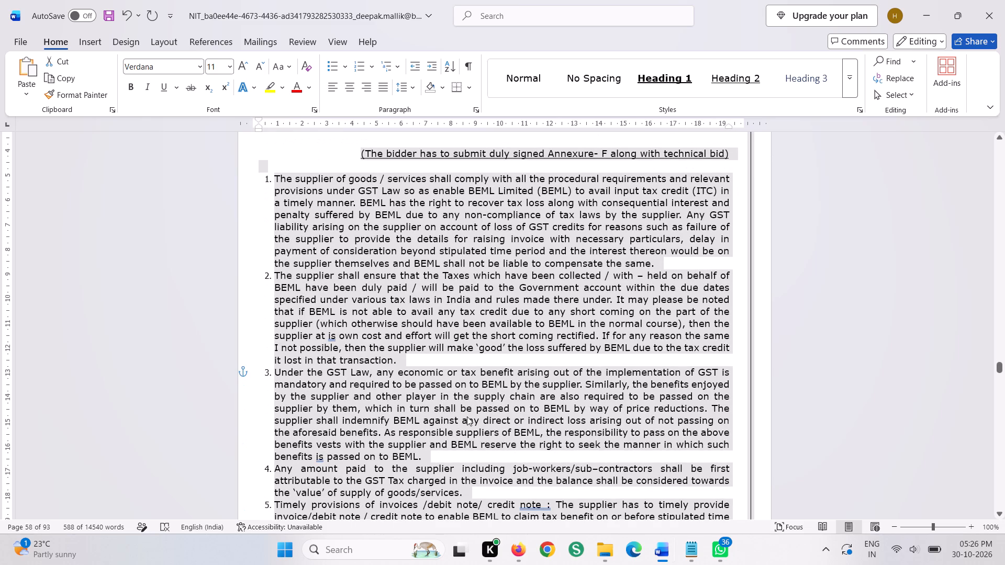
scroll(467, 416, "down", 10)
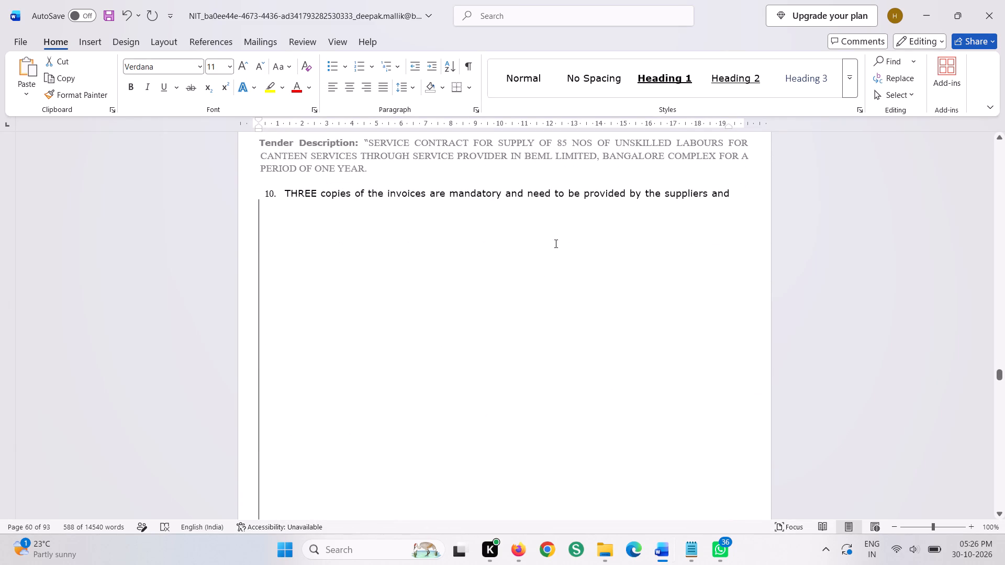
scroll(420, 251, "down", 4)
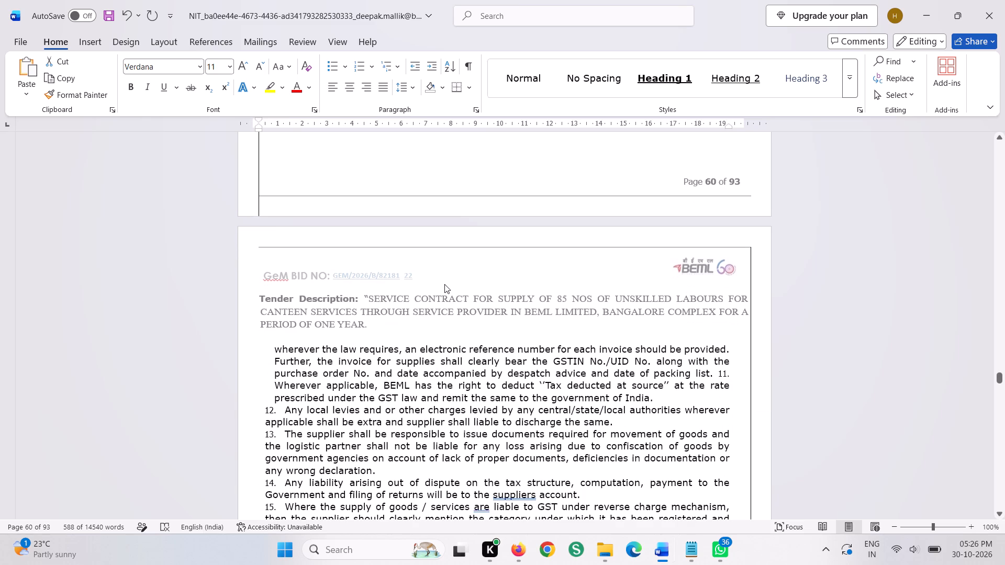
scroll(444, 296, "down", 1)
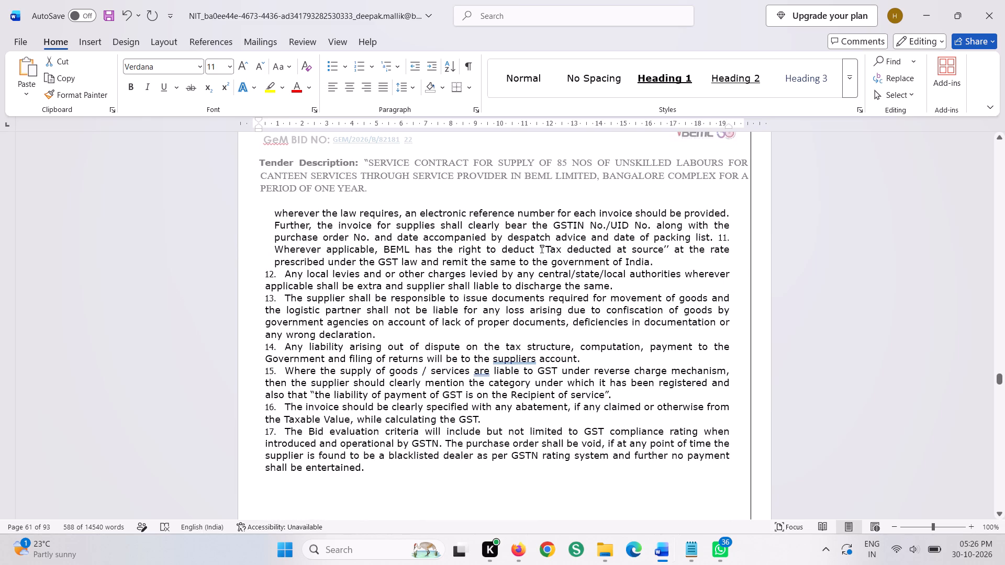
scroll(541, 248, "down", 2)
scroll(591, 248, "down", 3)
left_click(527, 261)
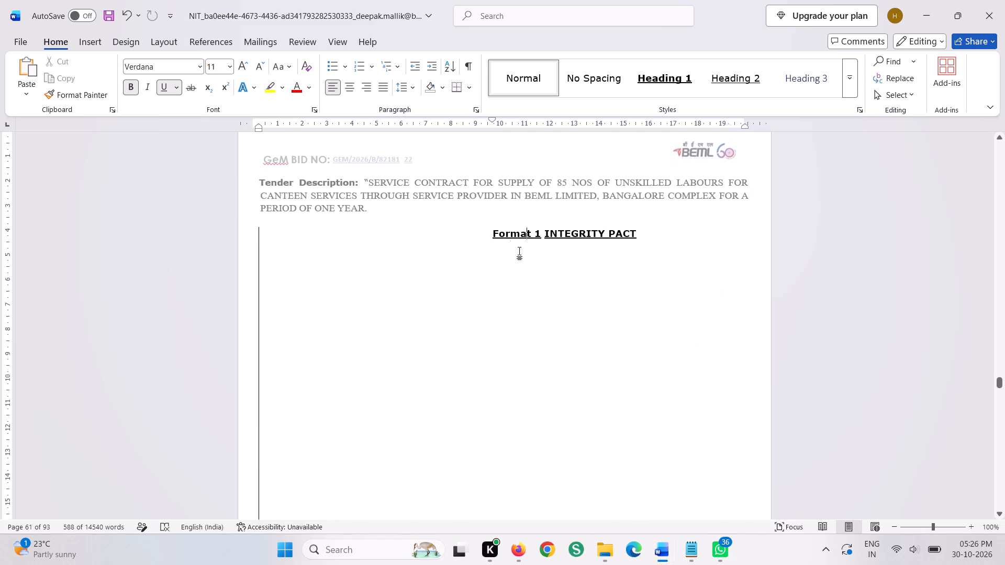
left_click_drag(493, 231, 504, 218)
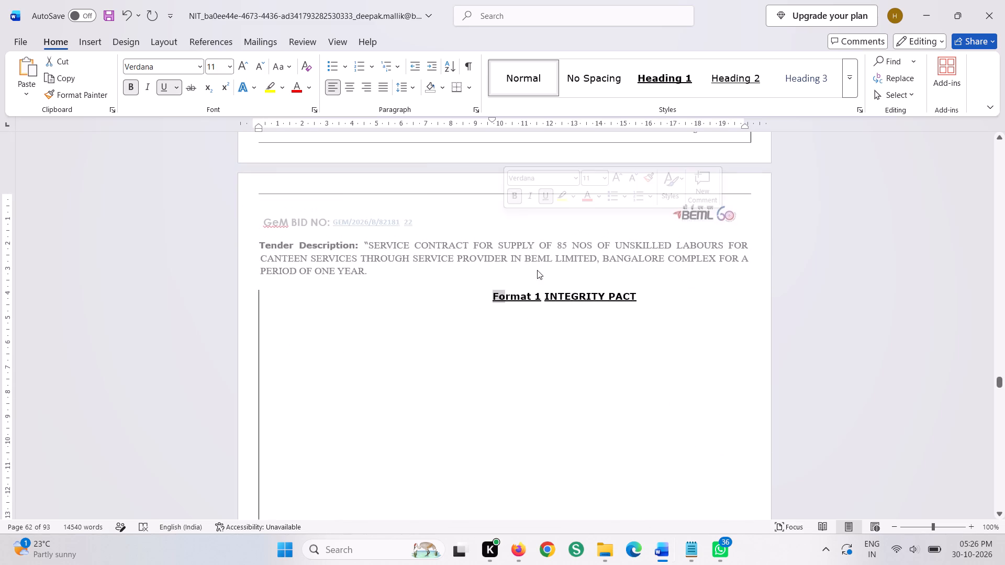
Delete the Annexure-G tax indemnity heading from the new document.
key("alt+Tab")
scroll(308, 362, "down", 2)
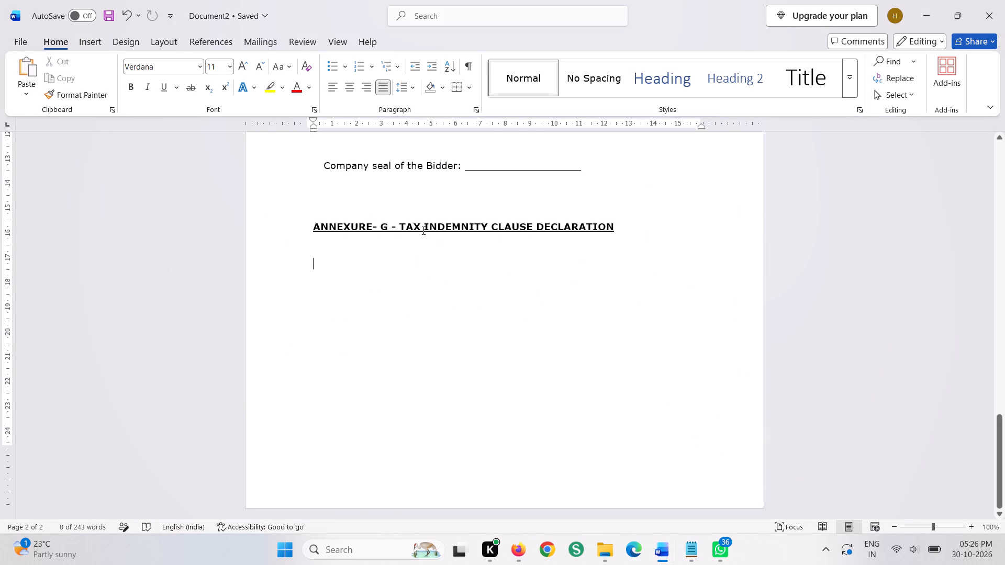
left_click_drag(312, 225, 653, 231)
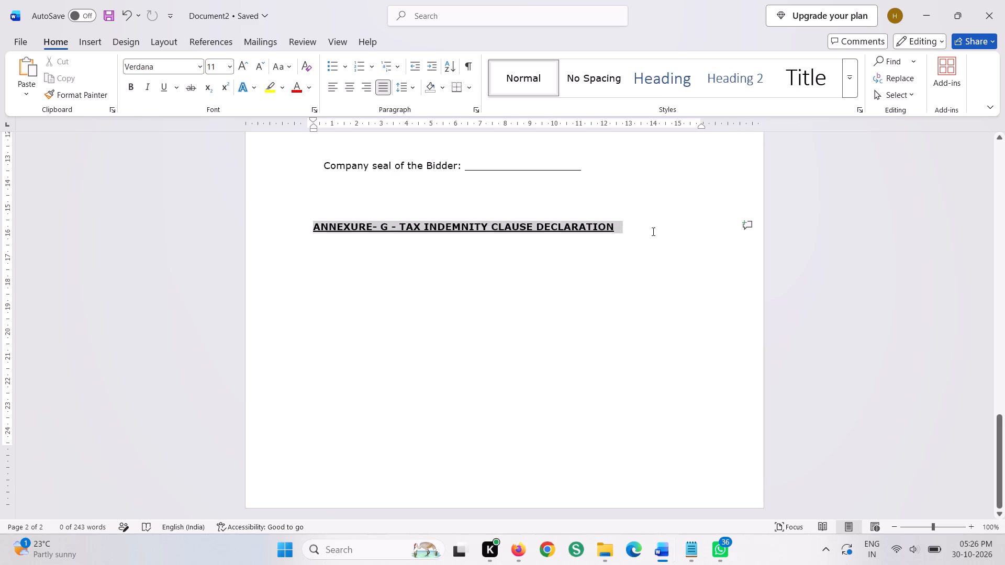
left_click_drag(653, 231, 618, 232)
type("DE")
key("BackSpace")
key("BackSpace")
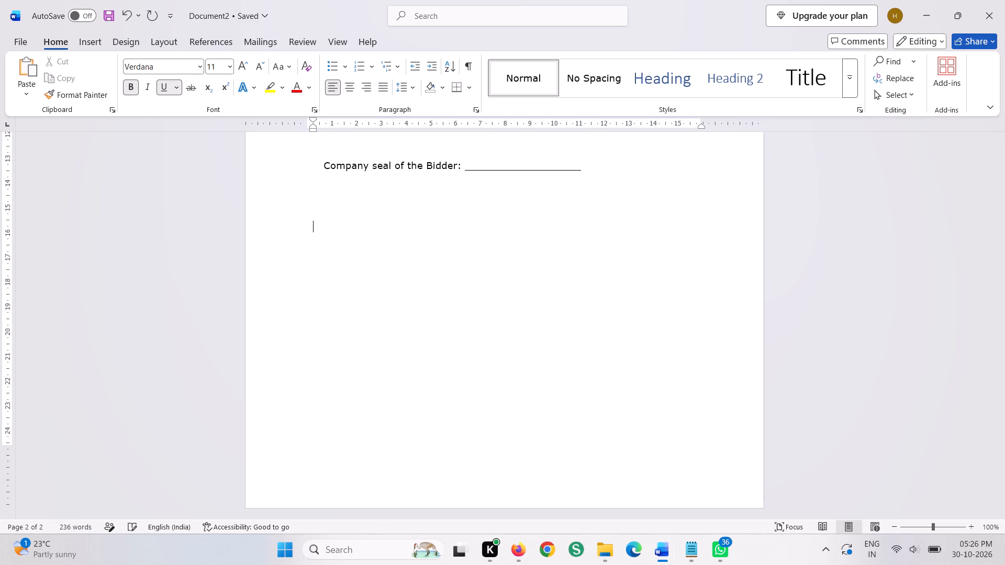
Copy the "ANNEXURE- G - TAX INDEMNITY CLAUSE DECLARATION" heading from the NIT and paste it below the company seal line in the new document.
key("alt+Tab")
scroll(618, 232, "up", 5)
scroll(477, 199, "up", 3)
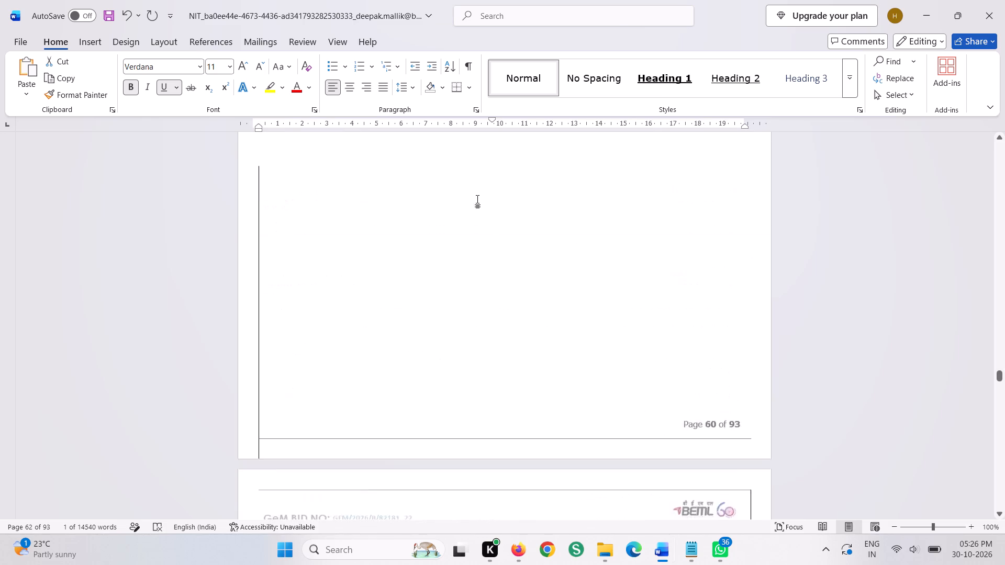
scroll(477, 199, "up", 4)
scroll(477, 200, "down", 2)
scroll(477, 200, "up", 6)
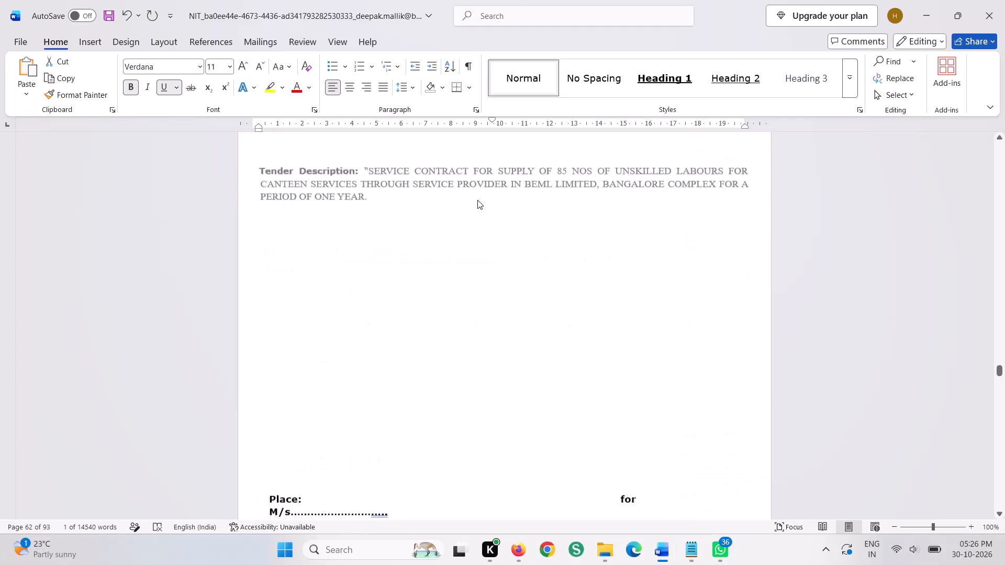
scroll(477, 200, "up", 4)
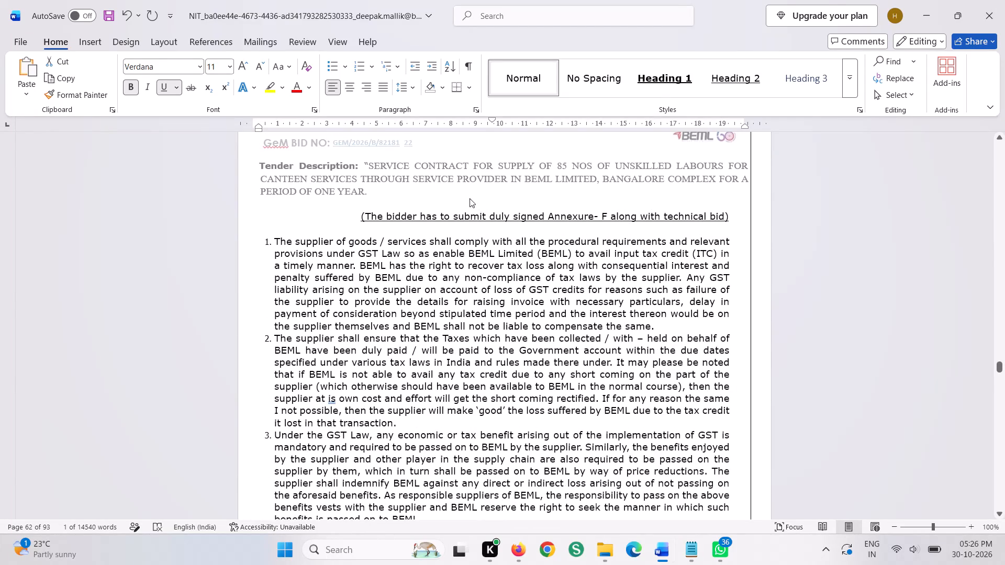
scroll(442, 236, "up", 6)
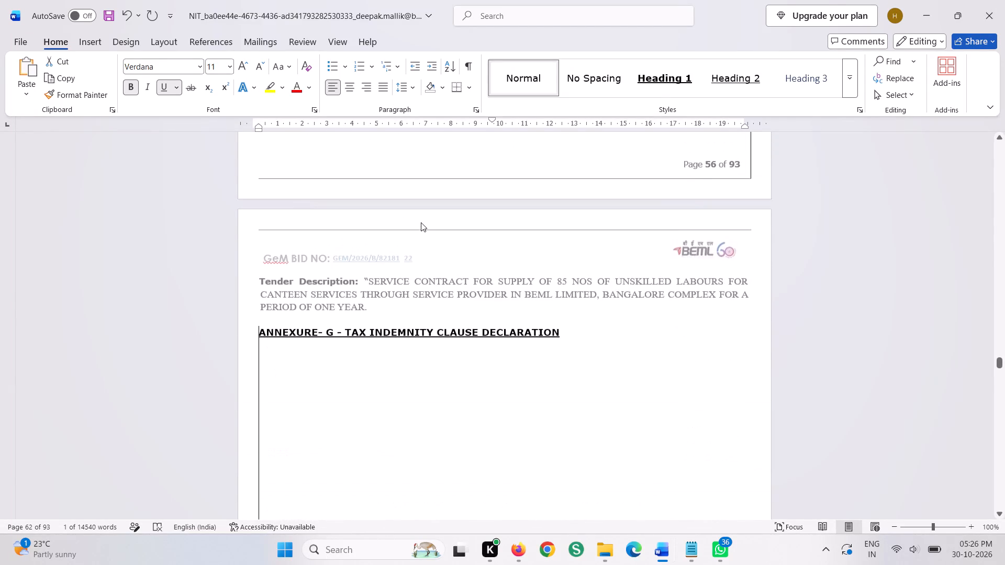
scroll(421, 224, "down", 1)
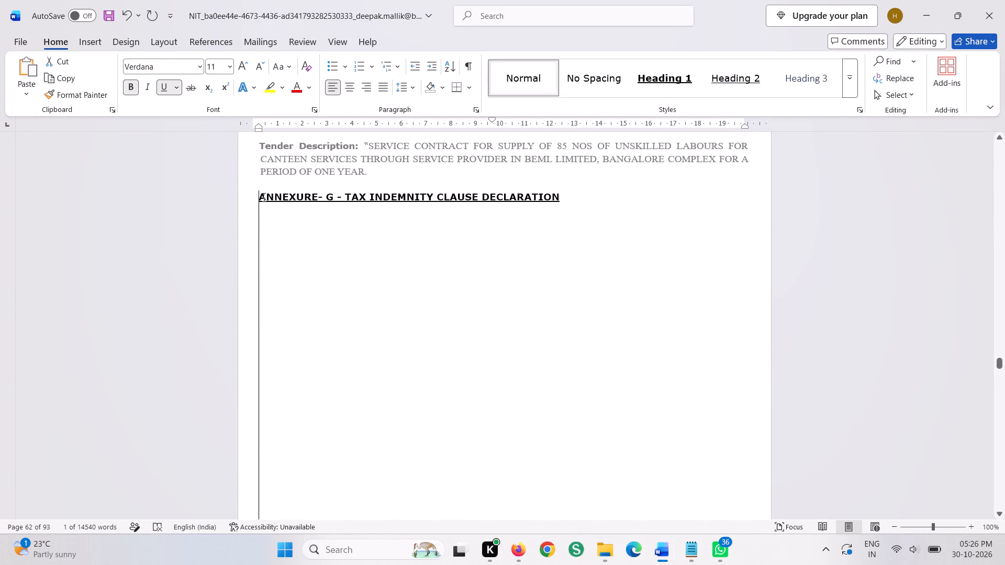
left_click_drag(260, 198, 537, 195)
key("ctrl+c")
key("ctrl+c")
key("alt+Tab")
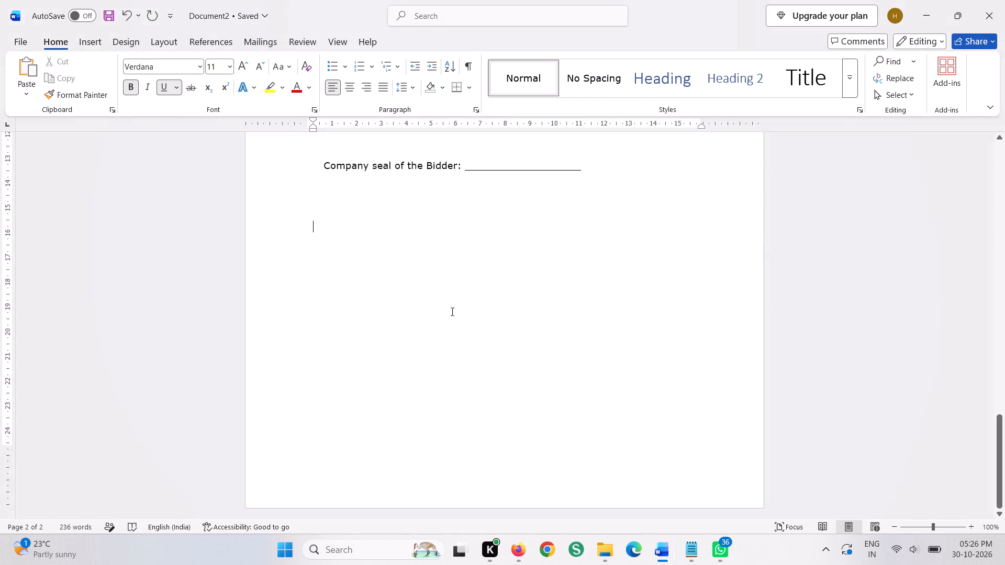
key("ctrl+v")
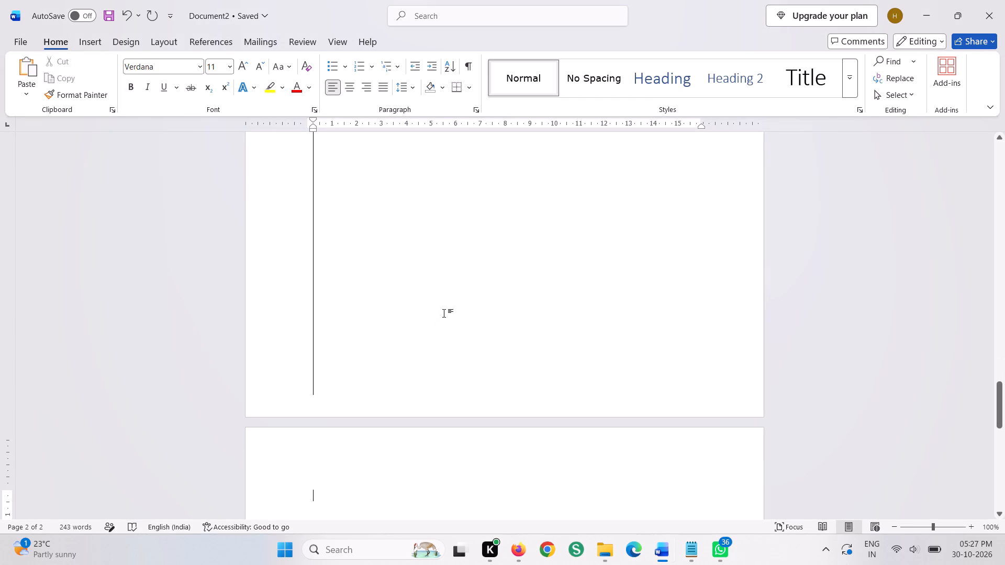
Undo the heading paste and the preceding deletion of the Annexure-G heading in the new document.
key("ctrl+z")
key("ctrl+z")
key("ctrl+z")
key("ctrl+z")
Copy the NIT's tax indemnity text, from the signed Annexure-F note through clause 9, and paste it below the new document's Annexure-G heading.
key("alt+Tab")
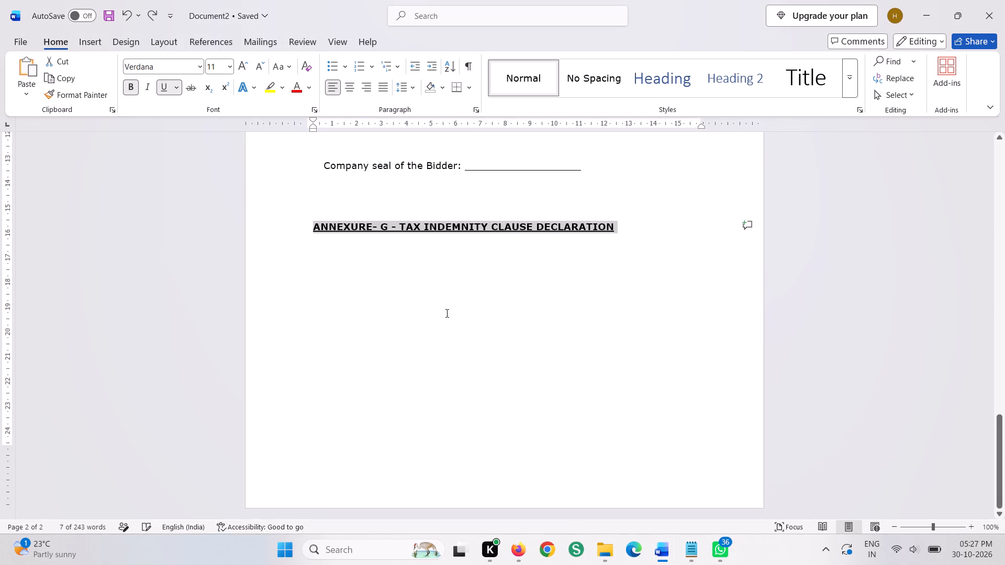
scroll(412, 309, "down", 4)
left_click(375, 317)
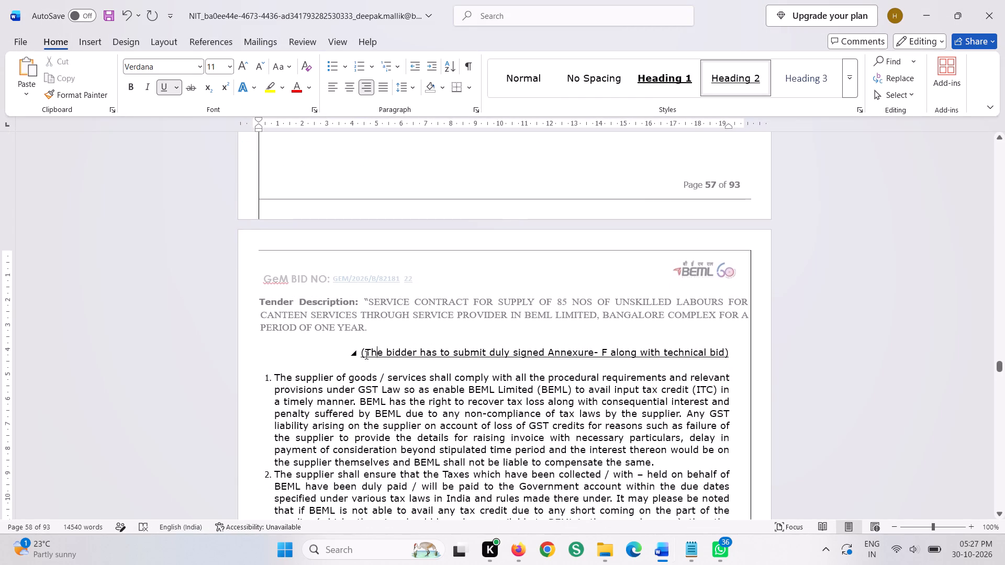
left_click_drag(365, 355, 449, 291)
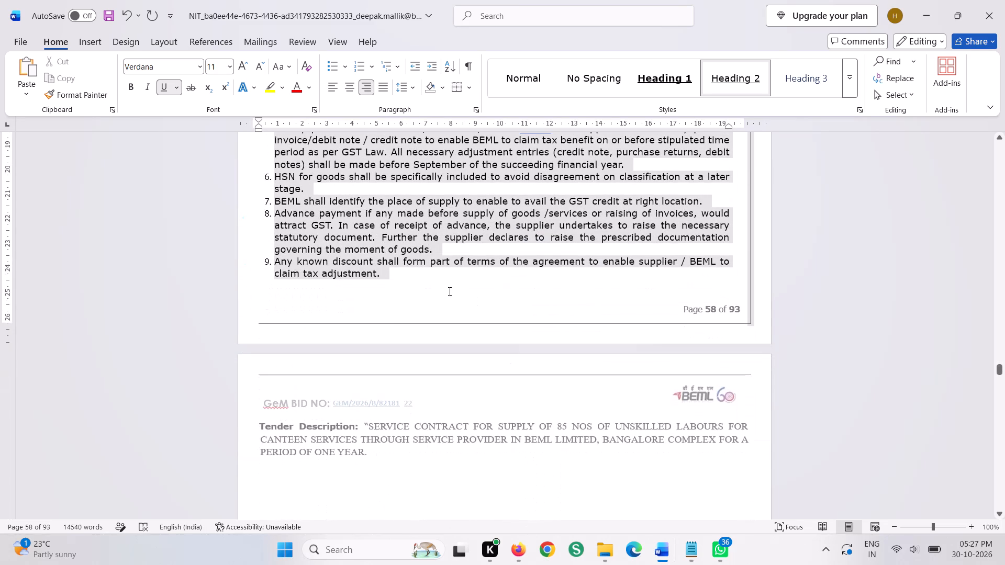
left_click_drag(449, 291, 446, 290)
key("ctrl+c")
key("ctrl+c")
key("alt+Tab")
left_click(622, 235)
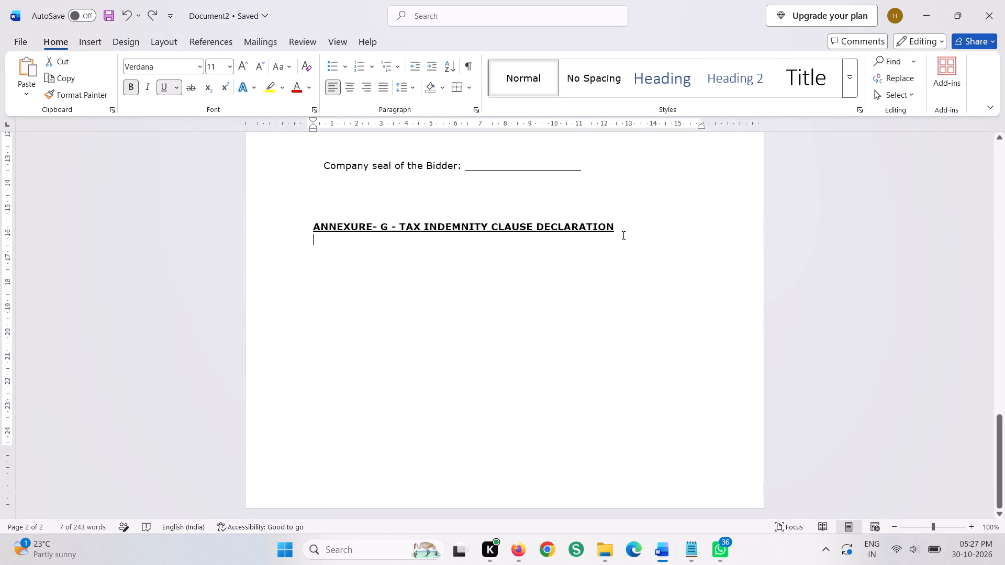
key("Return")
key("ctrl+v")
Delete the vertical line pasted beside the tax indemnity clauses.
scroll(606, 242, "down", 2)
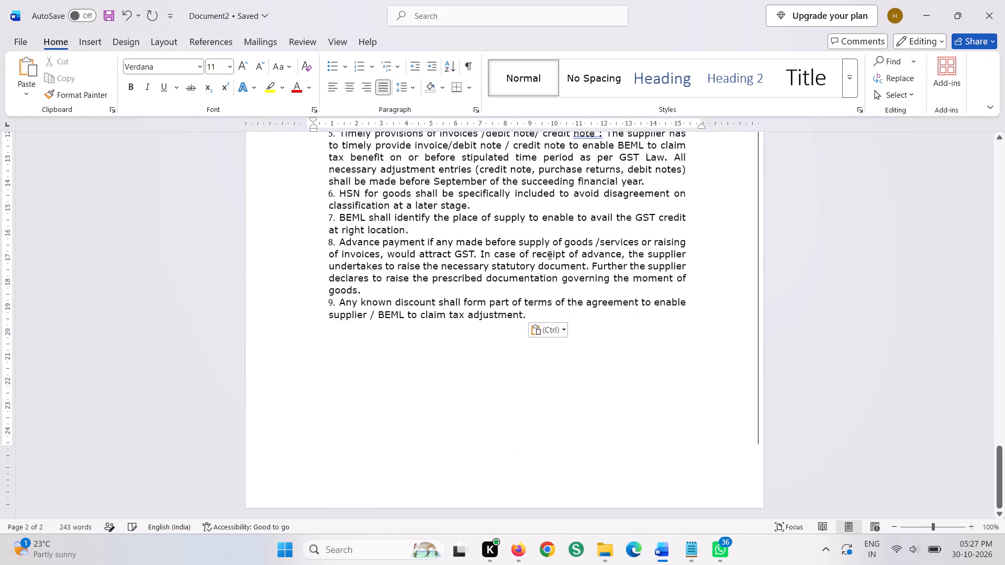
triple_click(757, 291)
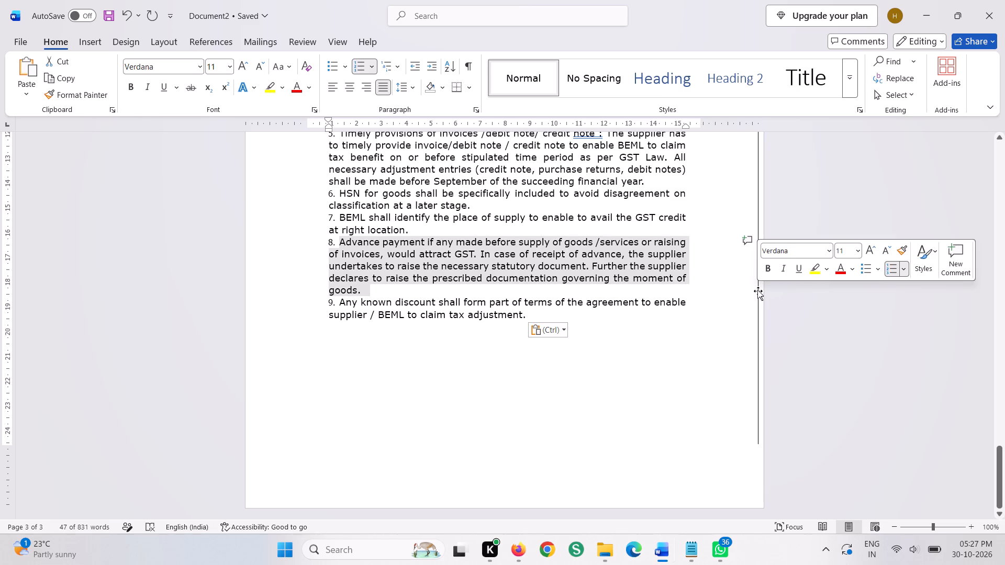
left_click(758, 288)
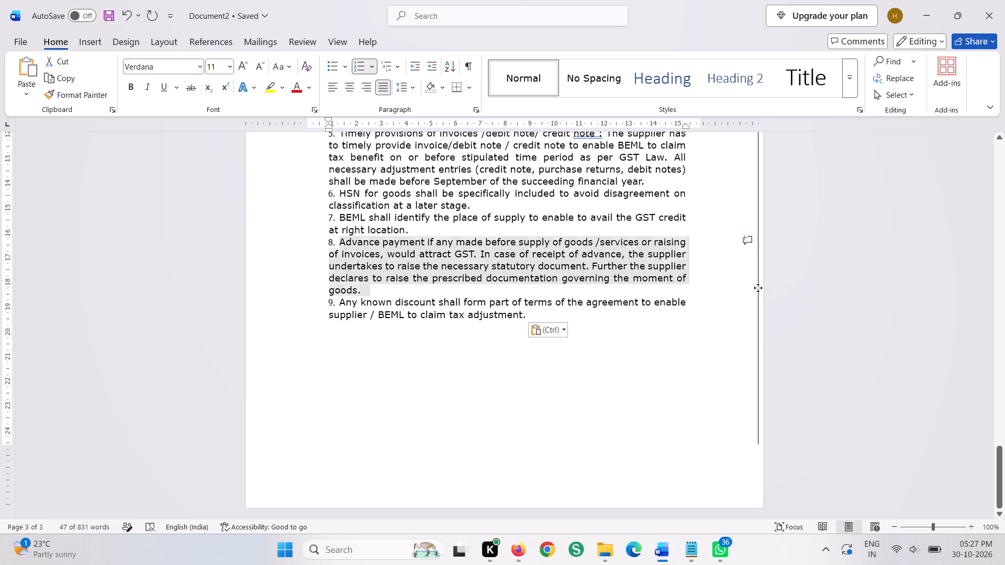
key("Delete")
scroll(612, 309, "down", 1)
left_click(569, 326)
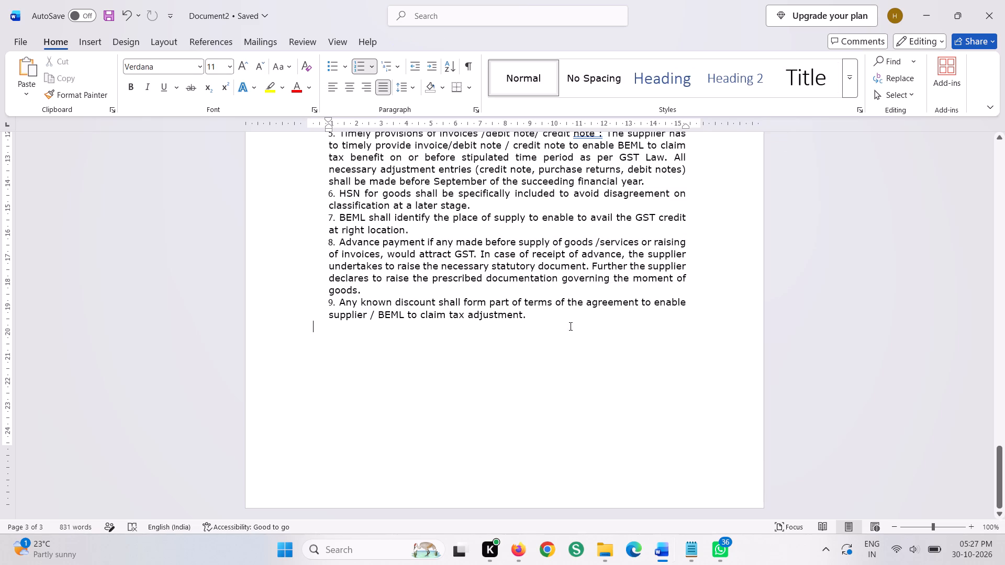
Copy the NIT's Place, M/s, Date and Bidder Signature block and paste it twice below clause 9 in the new document.
key("alt+Tab")
scroll(556, 275, "down", 3)
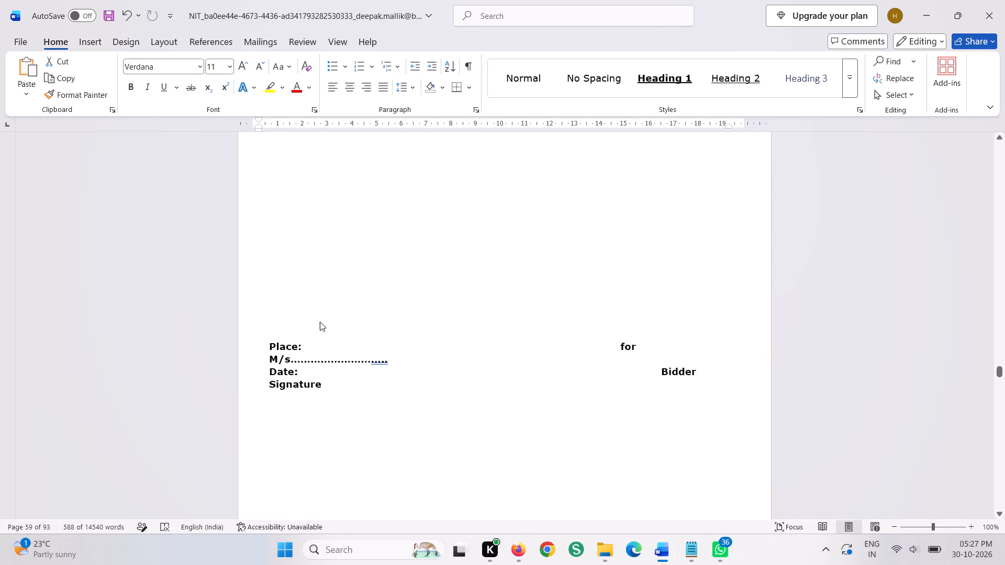
left_click_drag(320, 322, 655, 400)
key("ctrl+c")
key("ctrl+c")
key("alt+Tab")
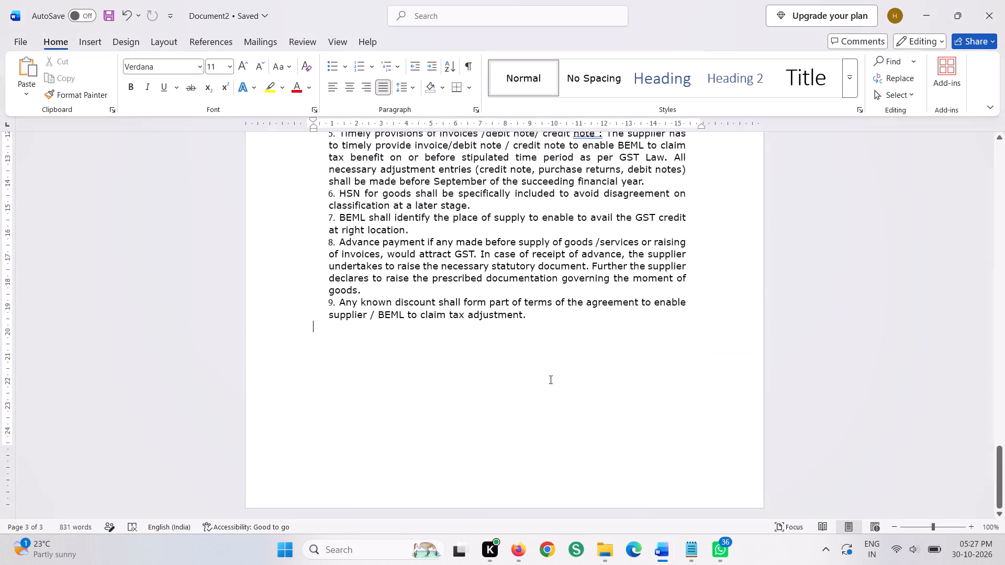
left_click(560, 340)
key("Return")
key("ctrl+v")
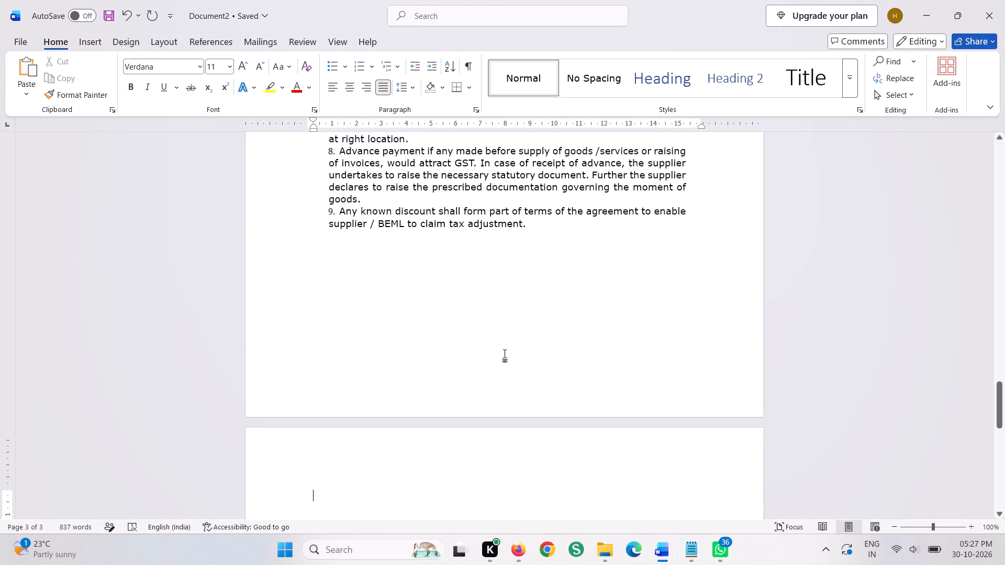
scroll(505, 354, "down", 1)
key("ctrl+v")
scroll(445, 370, "up", 3)
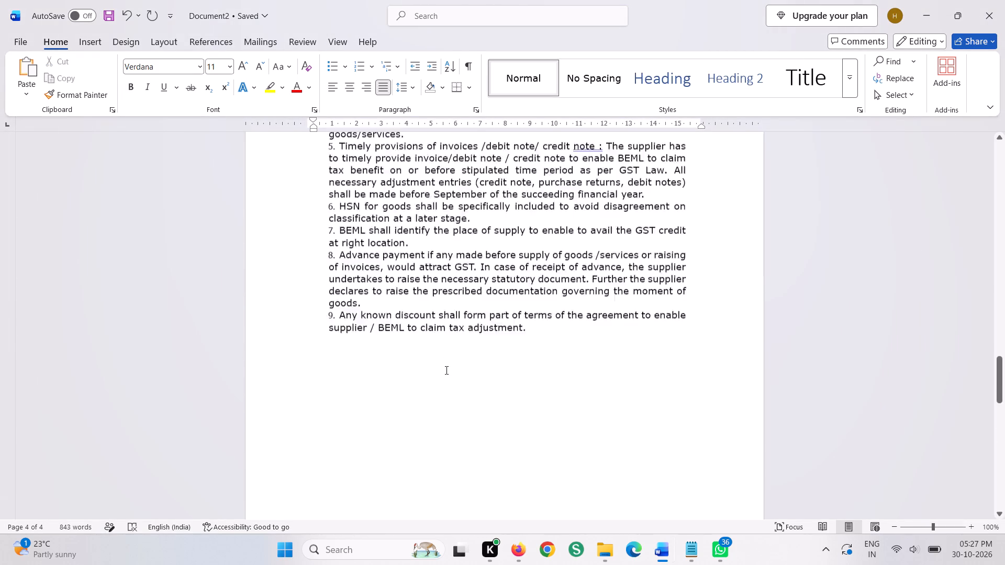
Copy the same NIT signature block again and paste it into the new document.
key("alt+Tab")
key("ctrl+c")
key("ctrl+c")
key("alt+Tab")
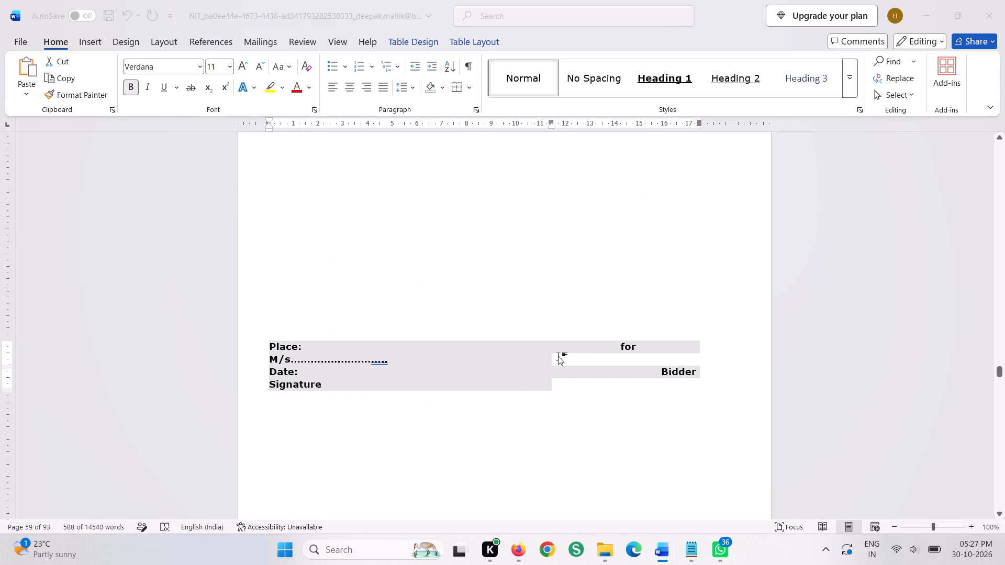
key("ctrl+v")
Reselect and copy the NIT's signature block, and paste it three more times below clause 9 in the new document.
key("alt+Tab")
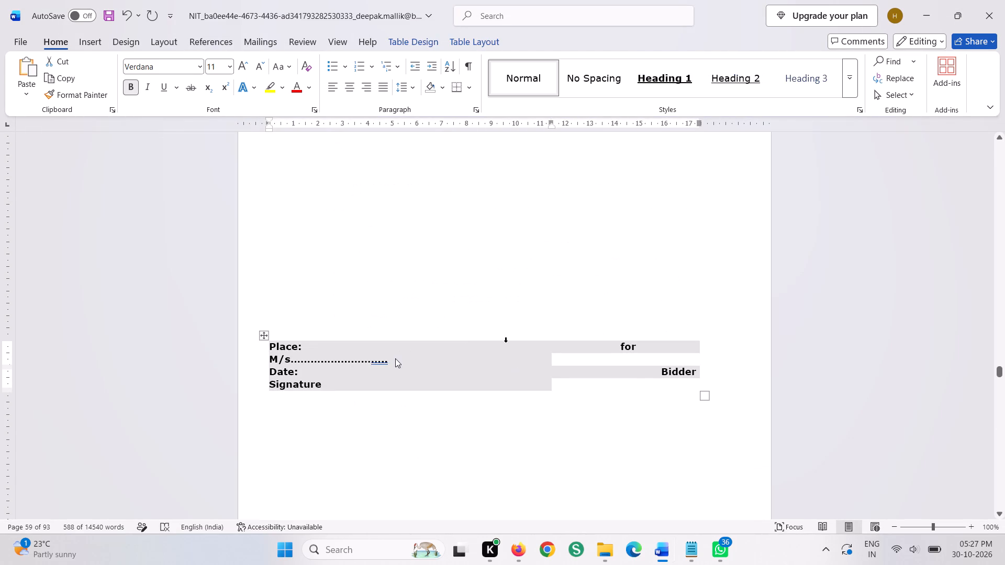
left_click(395, 363)
left_click_drag(267, 347, 594, 377)
left_click_drag(594, 377, 596, 376)
key("ctrl+c")
key("ctrl+c")
key("alt+Tab")
left_click(367, 280)
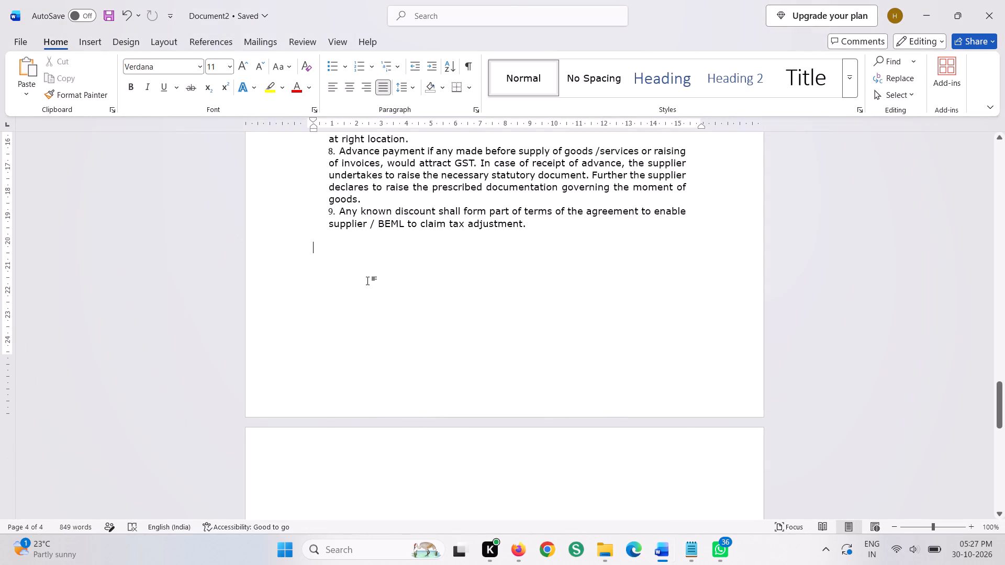
key("ctrl+v")
key("ctrl+v")
key("ctrl+c")
key("ctrl+v")
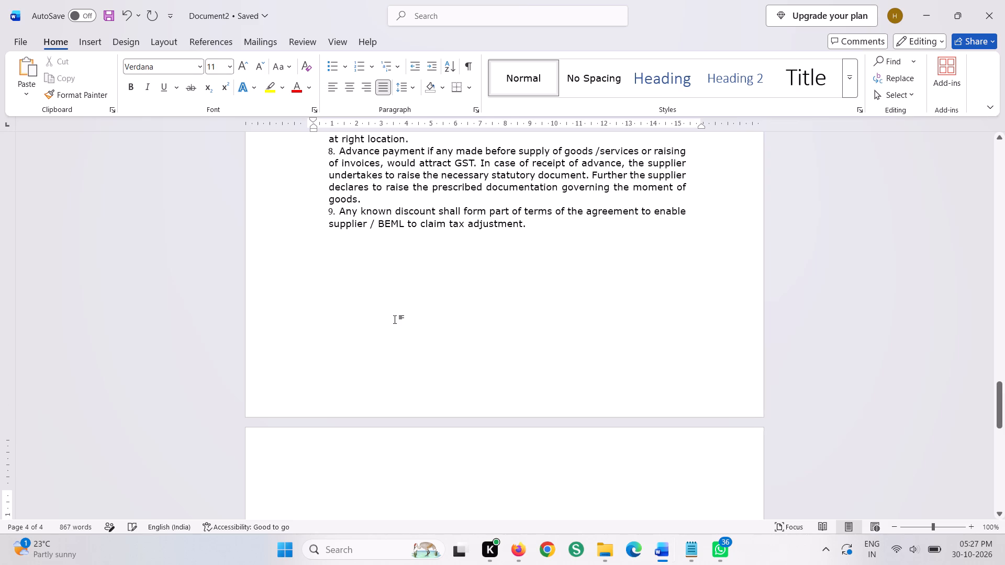
Enter the lines PLACE, M/S, DATE and SIGNATURE below clause 9, following the NIT's signature block.
key("alt+Tab")
key("alt+Tab")
left_click(586, 246)
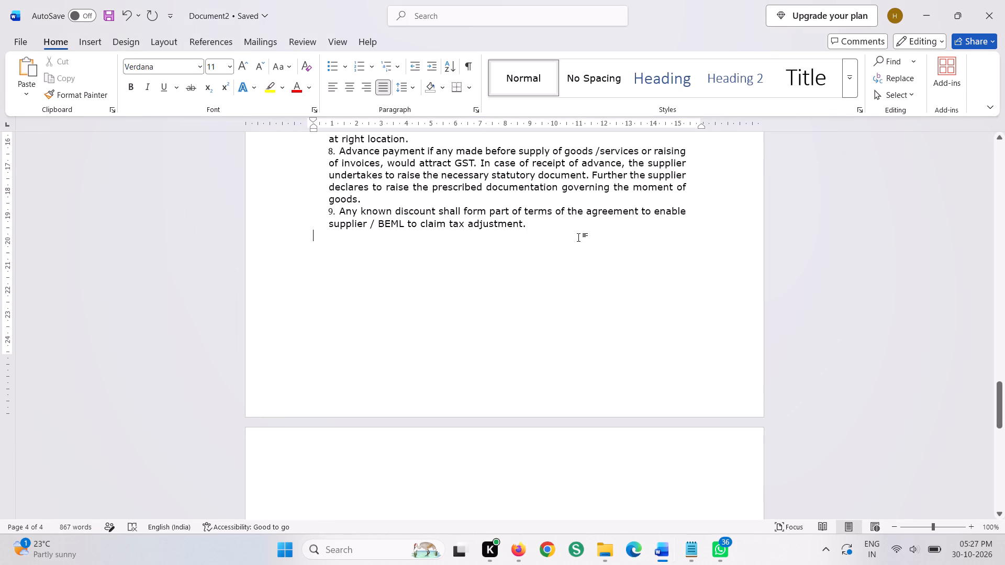
key("Return")
type("LACE")
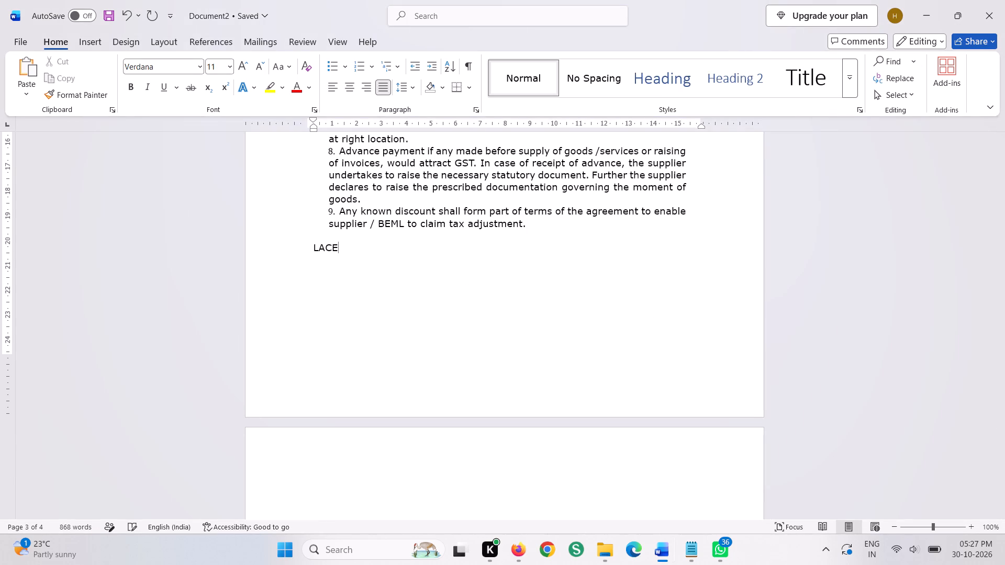
key("BackSpace")
key("BackSpace")
key("BackSpace")
key("BackSpace")
type("PLACE")
key("Return")
key("m")
type("/S")
key("alt+Tab")
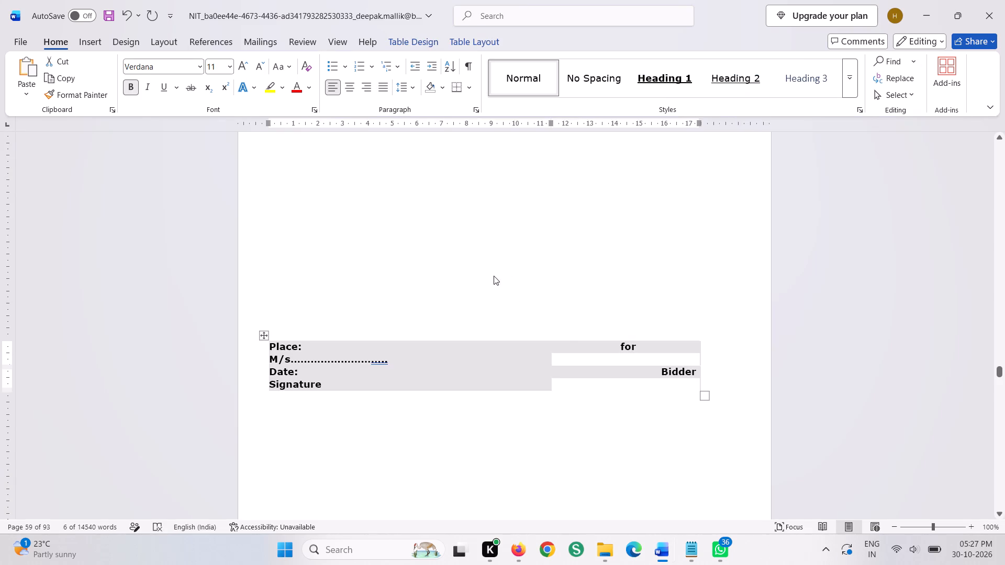
key("alt+Tab")
key("Return")
type("DATE")
key("space")
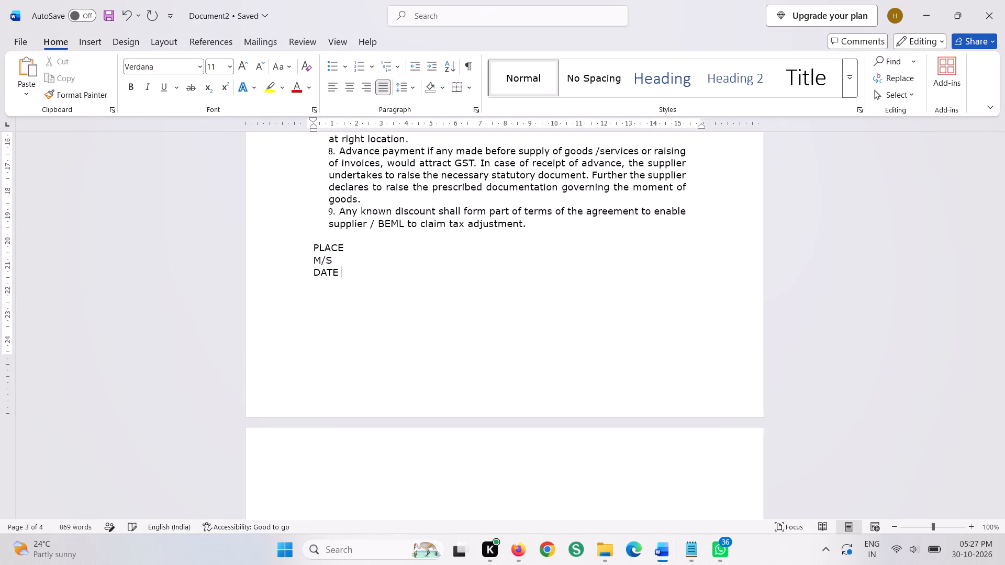
key("Return")
type("SIGNATI")
key("BackSpace")
type("URE")
key("Return")
Add a right-aligned BIDDER label on the line below SIGNATURE, checking it against the NIT's signature block.
left_click(367, 84)
key("alt+Tab")
key("alt+Tab")
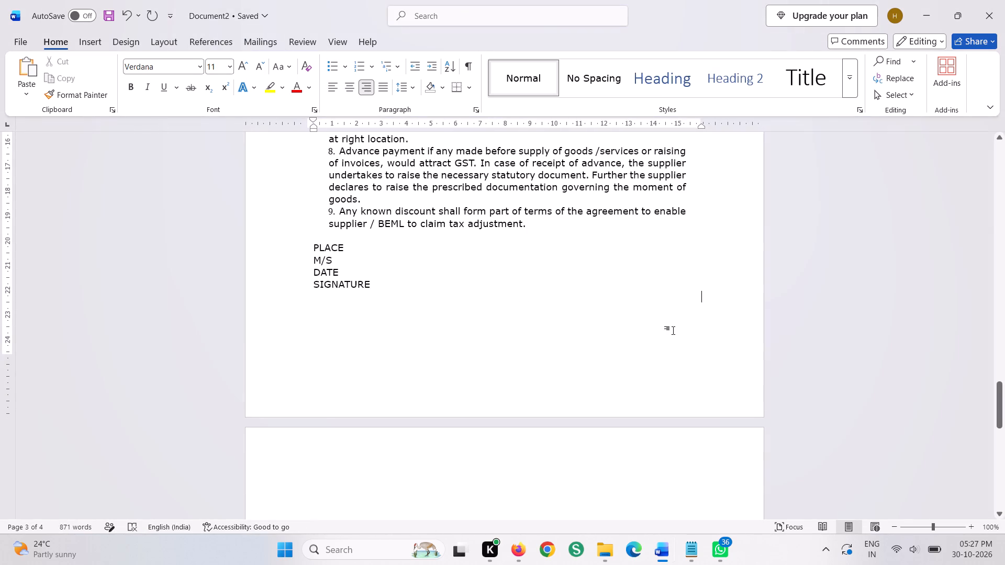
type("NODDER")
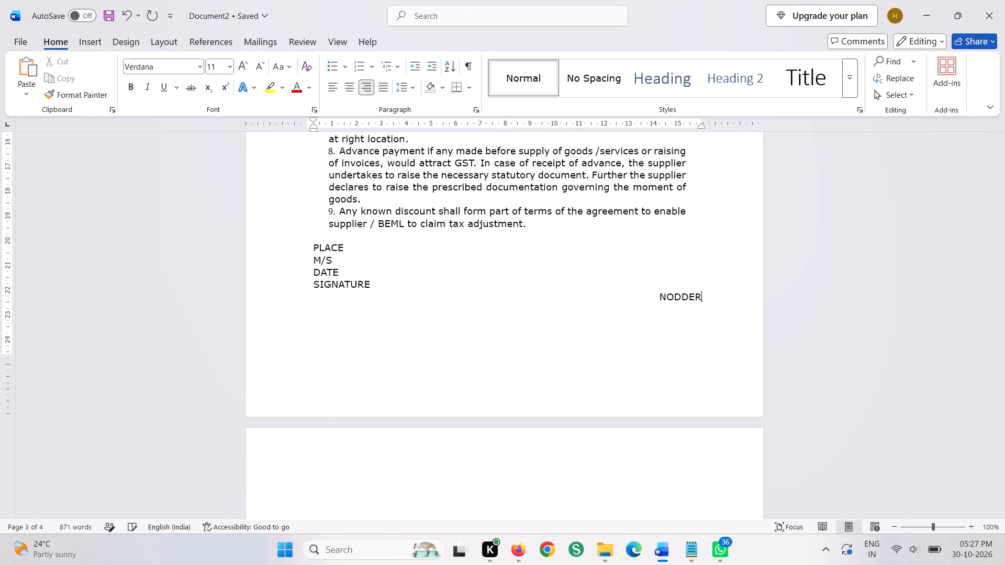
key("space")
key("BackSpace")
key("BackSpace")
key("BackSpace")
key("BackSpace")
key("BackSpace")
key("BackSpace")
key("BackSpace")
type("BIDDER")
key("space")
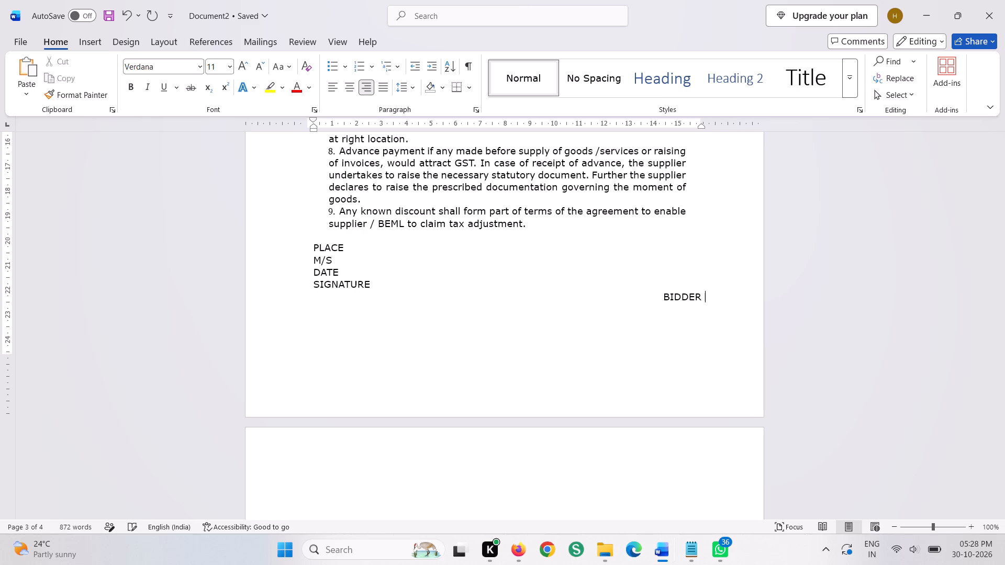
key("alt+Tab")
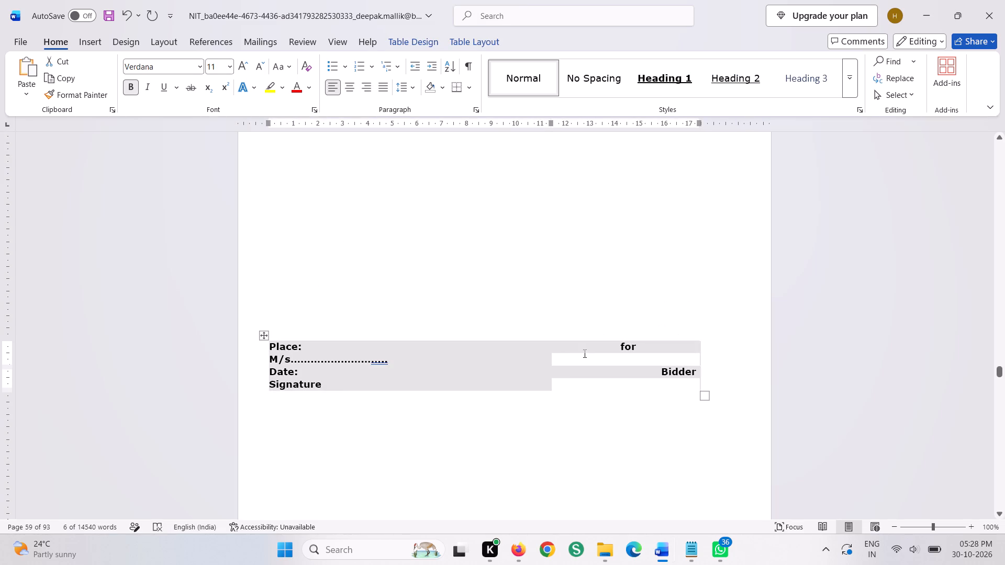
Delete the right-aligned BIDDER label below the SIGNATURE line in the new document.
key("alt+Tab")
left_click_drag(711, 295, 658, 295)
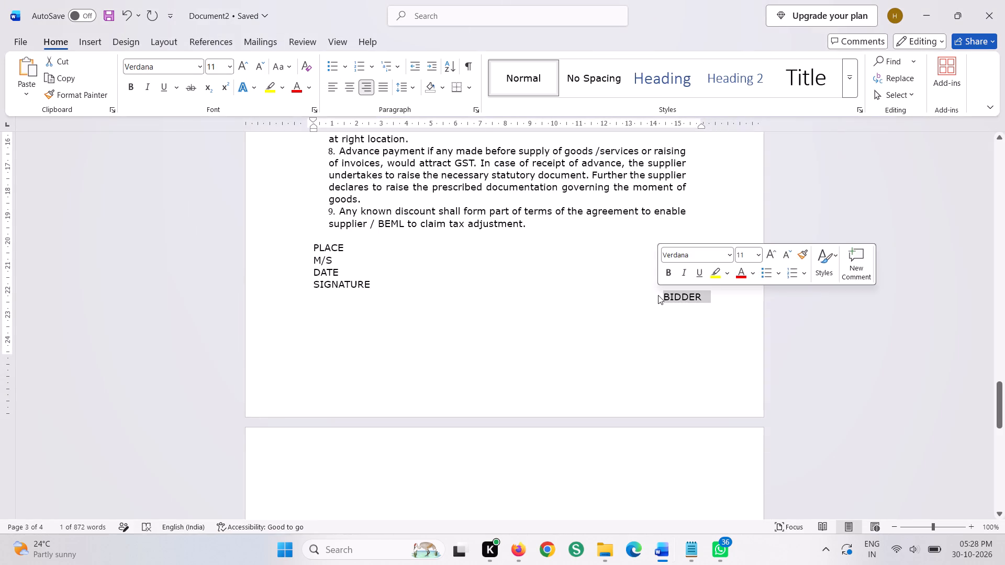
key("BackSpace")
scroll(657, 295, "up", 3)
scroll(451, 361, "down", 3)
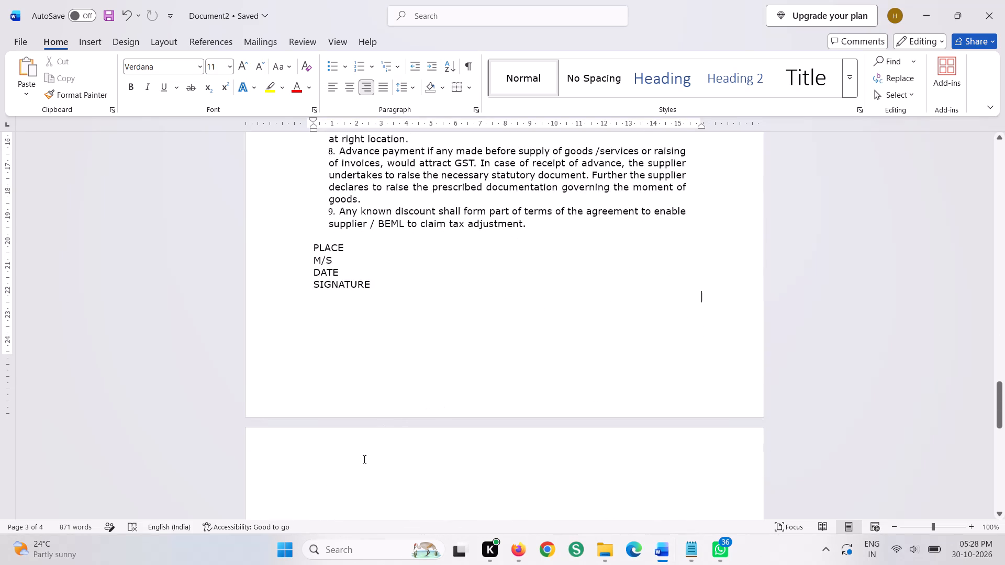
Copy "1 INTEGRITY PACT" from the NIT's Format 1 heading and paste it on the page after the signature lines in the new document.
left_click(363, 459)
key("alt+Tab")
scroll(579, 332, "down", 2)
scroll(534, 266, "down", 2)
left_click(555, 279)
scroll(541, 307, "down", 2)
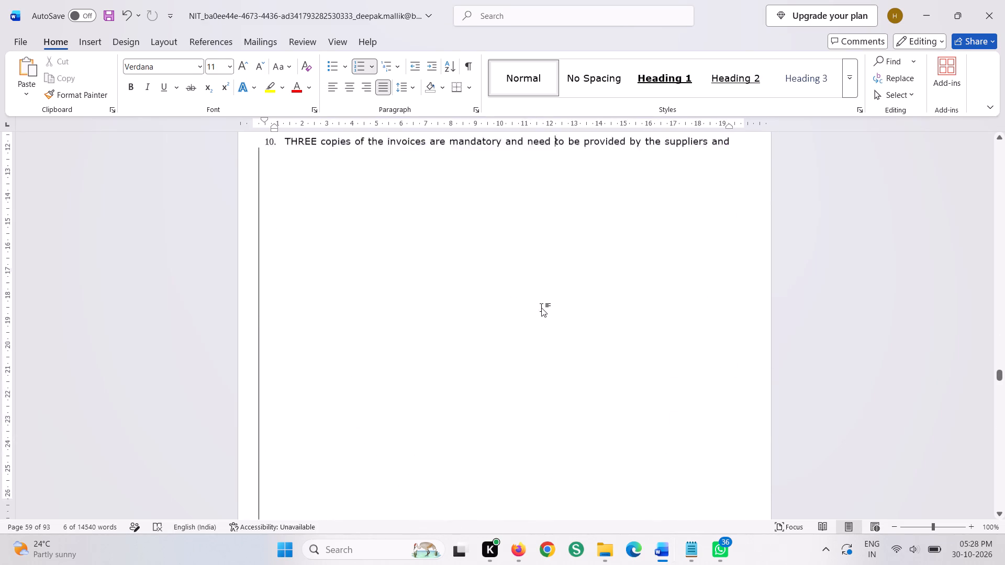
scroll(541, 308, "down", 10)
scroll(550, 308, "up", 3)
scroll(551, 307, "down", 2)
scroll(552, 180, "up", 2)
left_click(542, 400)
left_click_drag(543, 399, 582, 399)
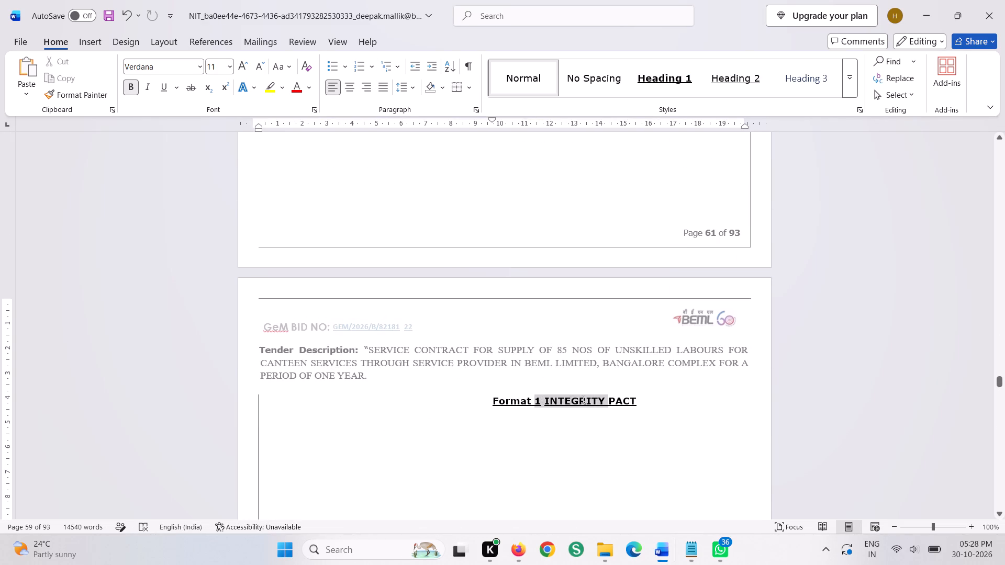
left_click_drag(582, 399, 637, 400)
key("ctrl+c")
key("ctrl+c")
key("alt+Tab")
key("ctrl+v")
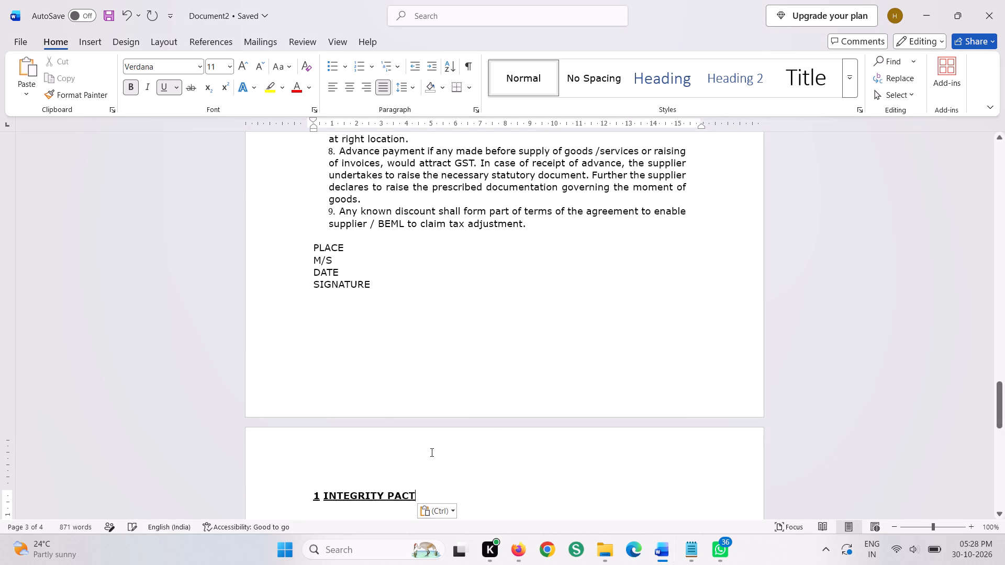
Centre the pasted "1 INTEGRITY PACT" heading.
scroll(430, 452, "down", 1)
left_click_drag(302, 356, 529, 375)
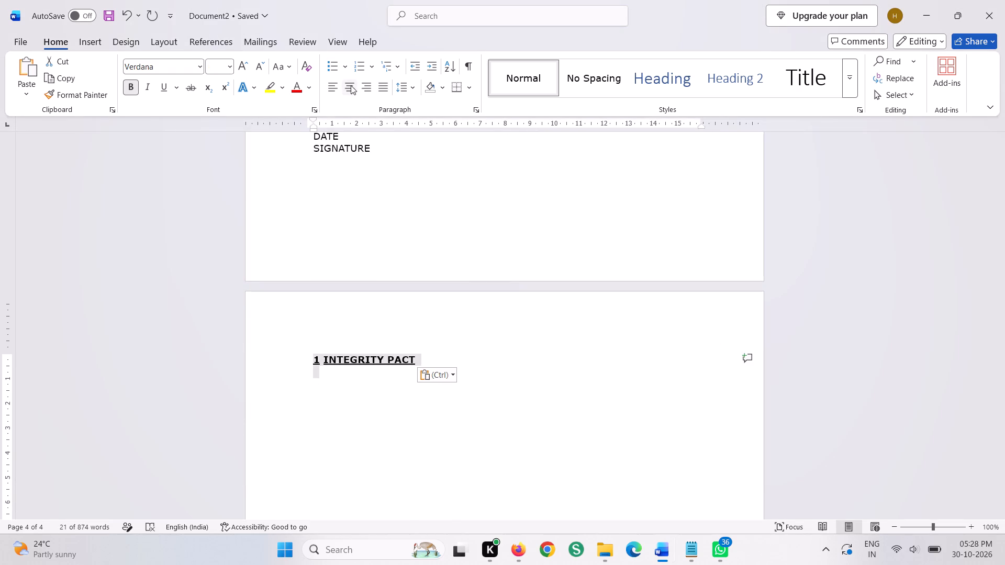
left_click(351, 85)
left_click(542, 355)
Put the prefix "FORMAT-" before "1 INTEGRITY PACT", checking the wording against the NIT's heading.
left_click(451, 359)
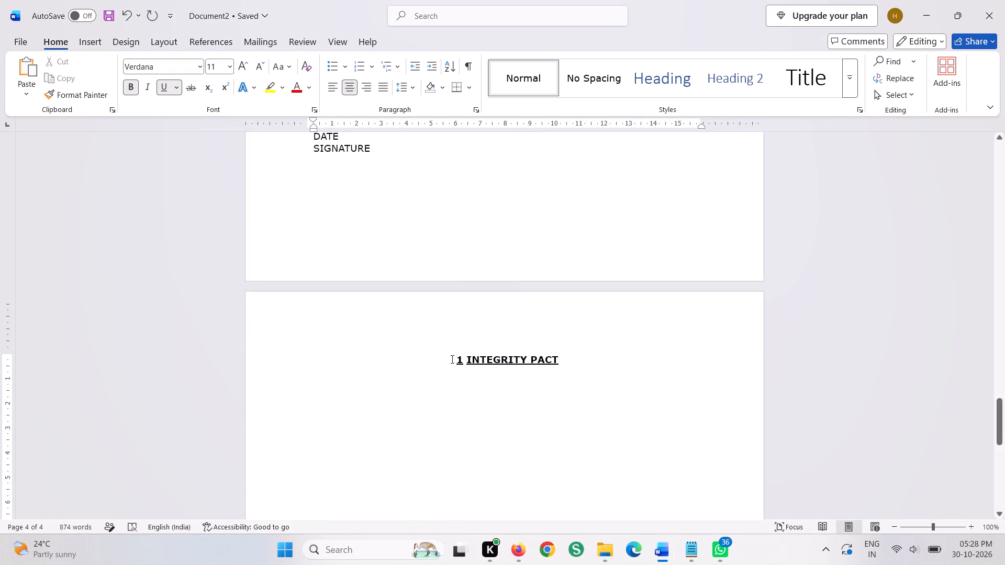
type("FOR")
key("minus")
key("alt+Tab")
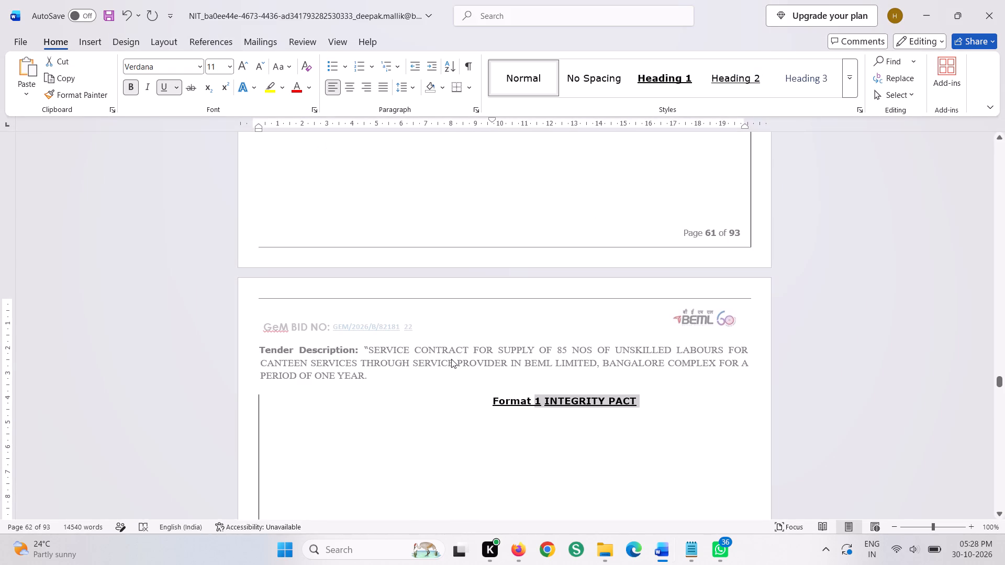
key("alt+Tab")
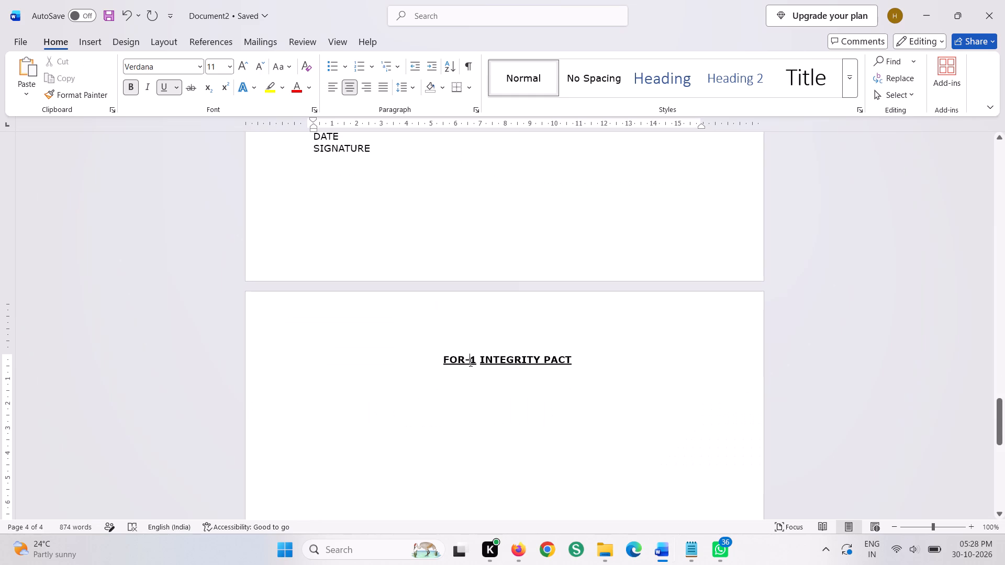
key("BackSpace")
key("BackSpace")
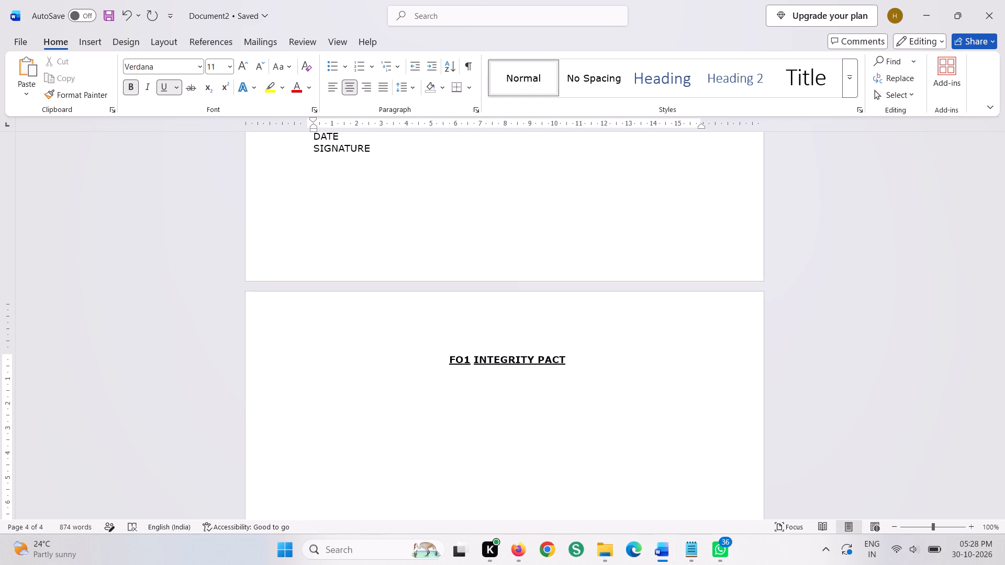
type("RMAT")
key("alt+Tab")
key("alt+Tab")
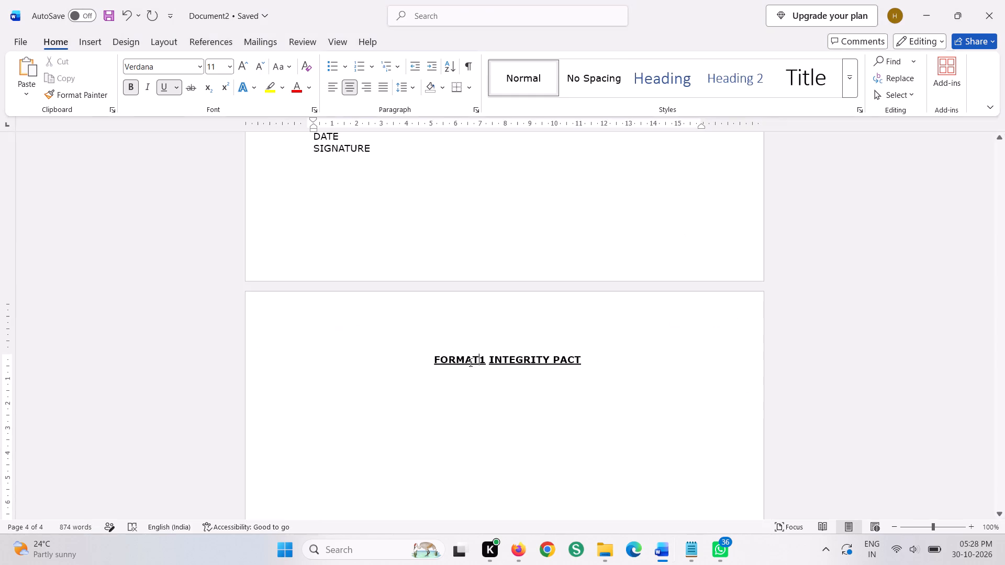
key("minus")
Select and copy the NIT's Integrity Pact text from "(To be executed on plain paper" through the Section 2 heading.
key("alt+Tab")
scroll(470, 362, "down", 7)
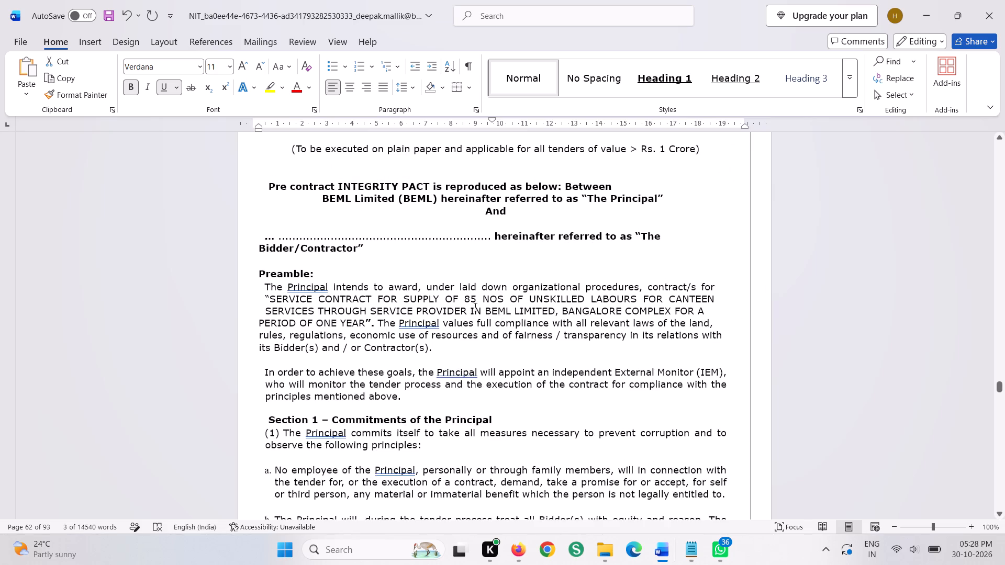
scroll(426, 285, "up", 1)
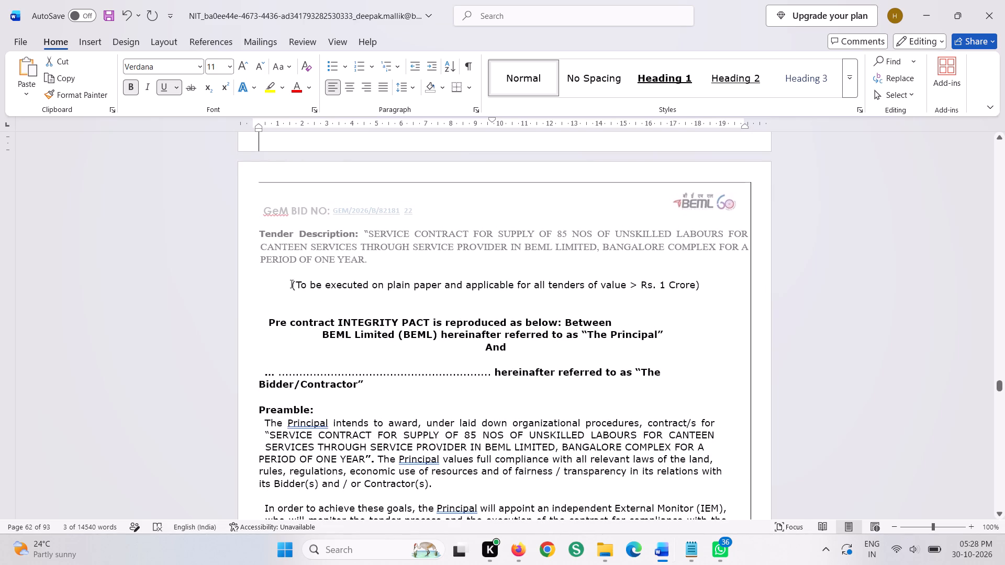
left_click_drag(291, 284, 607, 366)
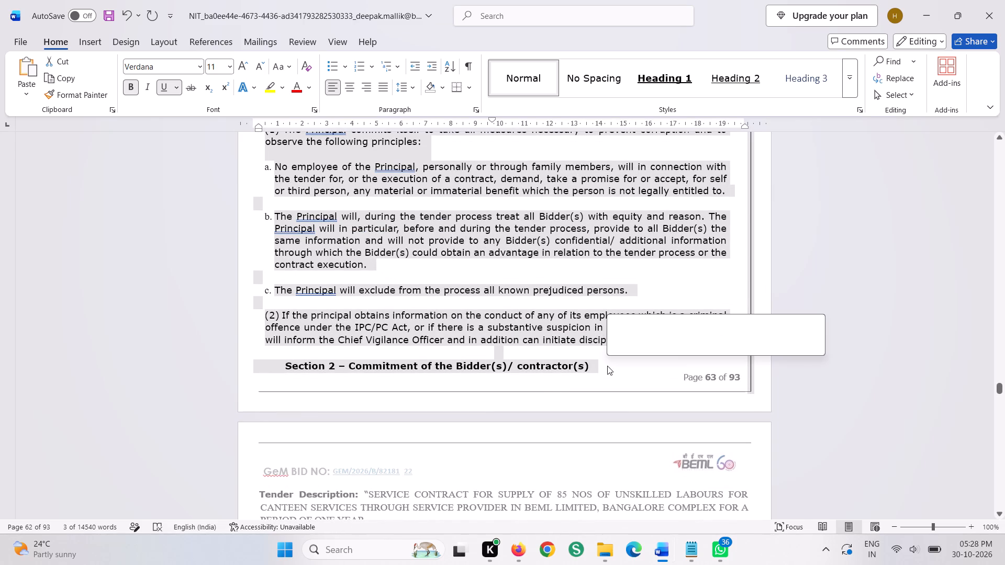
key("ctrl+c")
key("alt+Tab")
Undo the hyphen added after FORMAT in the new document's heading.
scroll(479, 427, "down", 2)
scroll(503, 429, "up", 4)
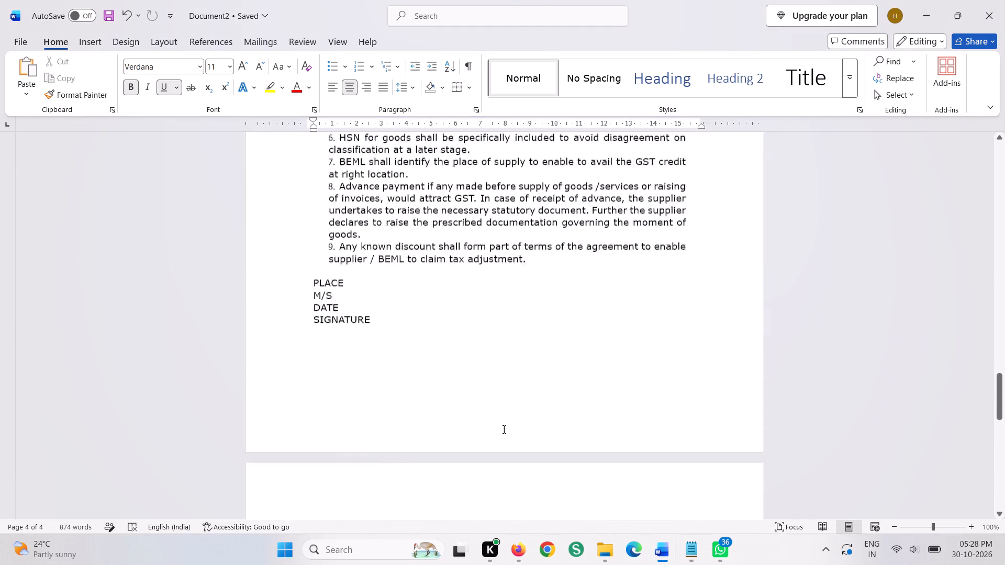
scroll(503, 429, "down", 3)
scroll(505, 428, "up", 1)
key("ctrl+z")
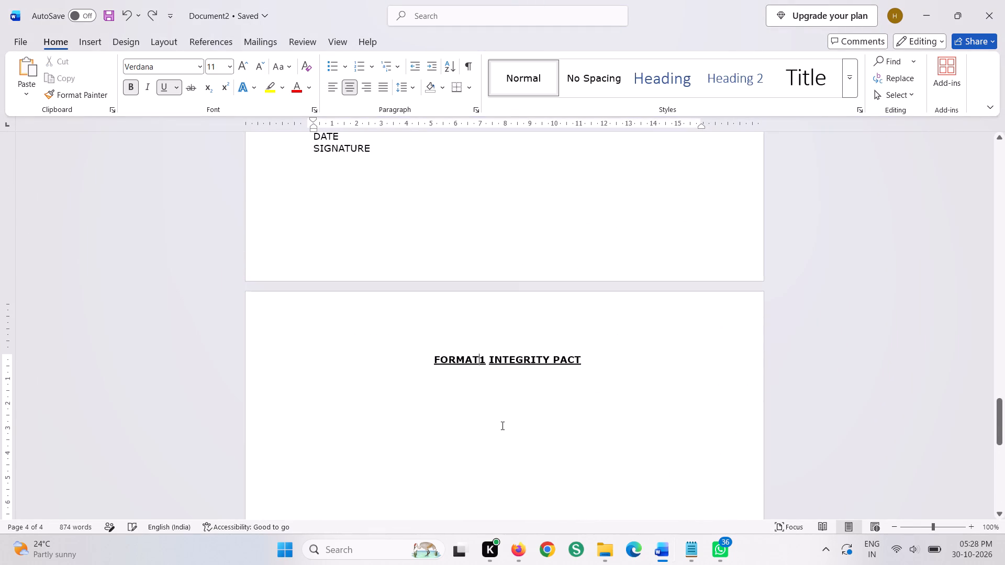
Delete all the duplicate pasted signature blocks together with the "FORMAT1 INTEGRITY PACT" heading, keeping the typed PLACE to SIGNATURE lines.
scroll(499, 424, "down", 6)
scroll(519, 403, "up", 6)
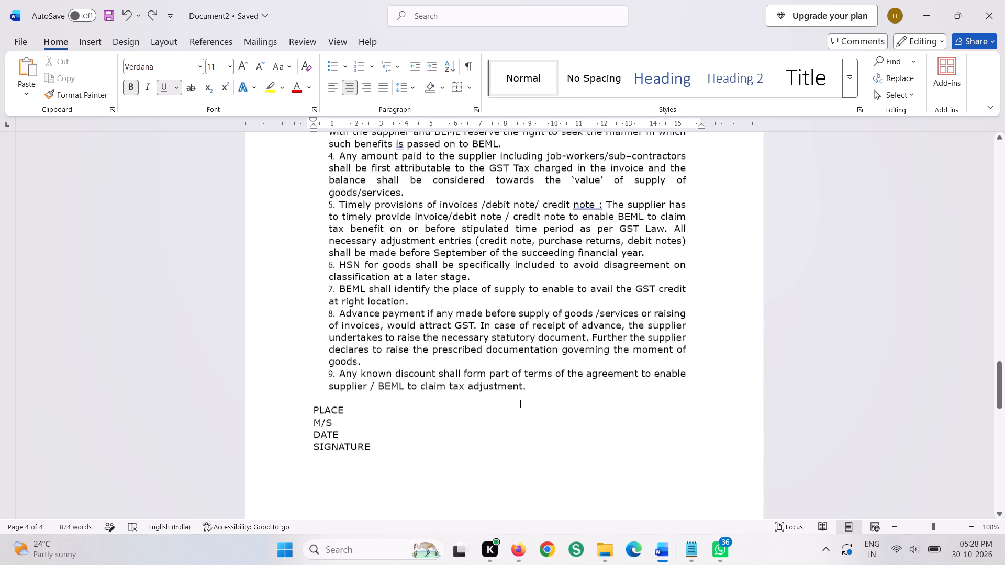
scroll(519, 403, "up", 7)
scroll(519, 403, "down", 1)
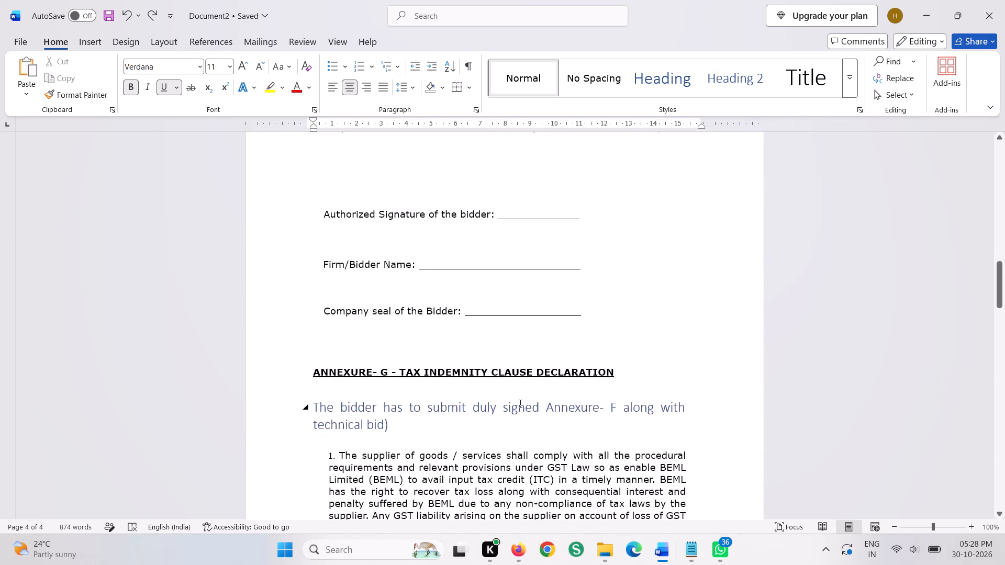
scroll(519, 403, "down", 9)
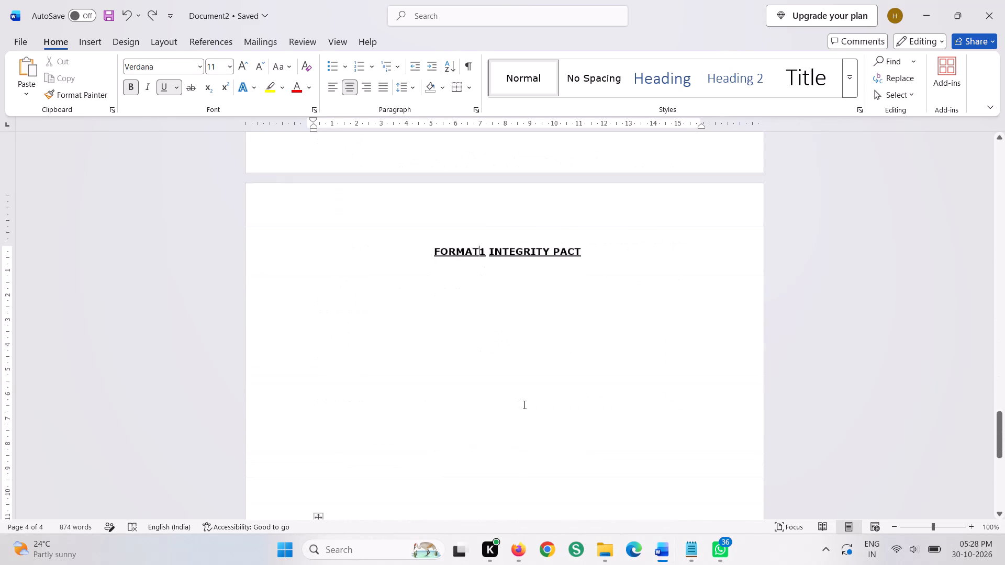
scroll(523, 404, "down", 3)
scroll(357, 315, "up", 1)
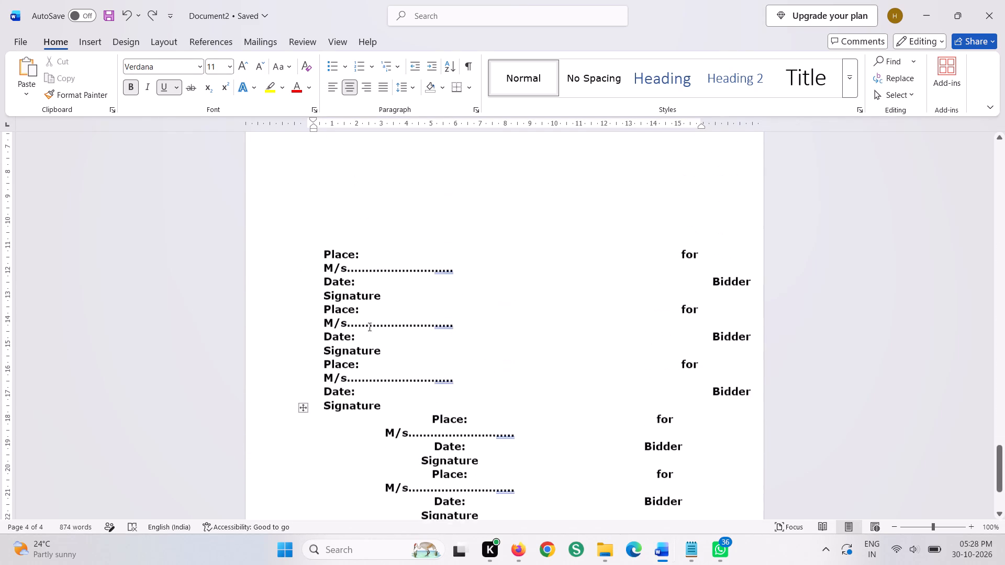
left_click_drag(319, 256, 651, 364)
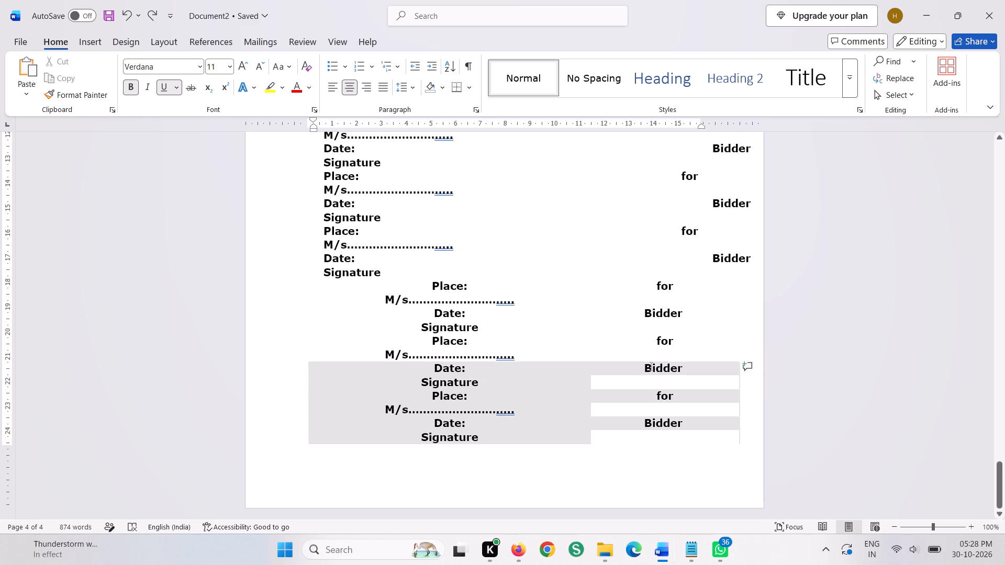
left_click_drag(651, 364, 688, 209)
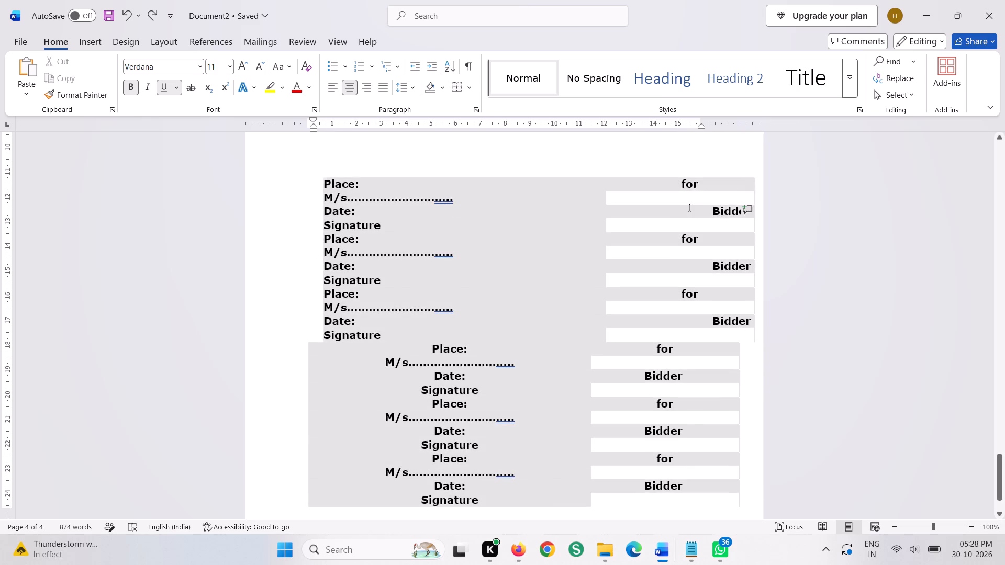
left_click_drag(688, 209, 686, 184)
key("BackSpace")
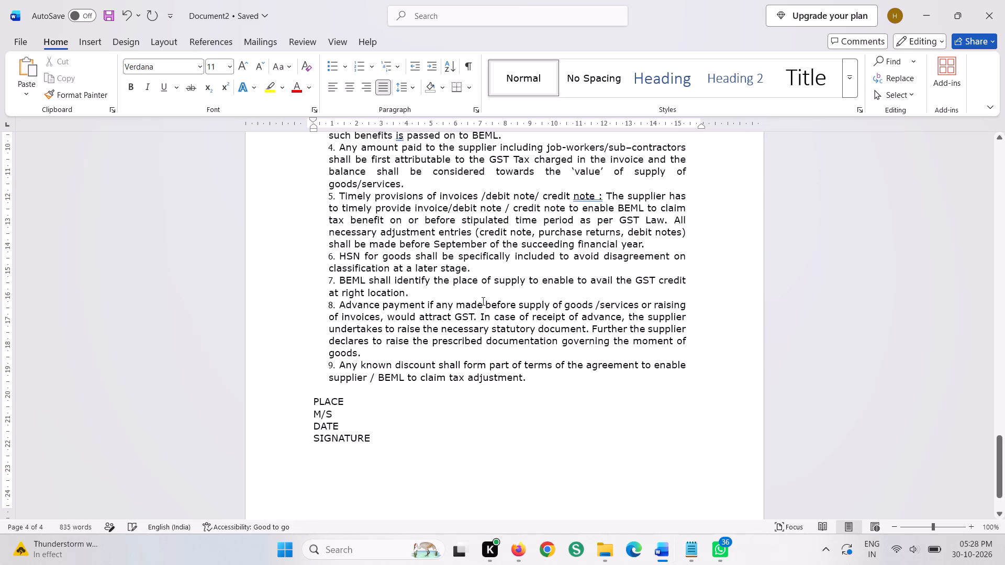
scroll(394, 401, "up", 4)
scroll(396, 405, "down", 4)
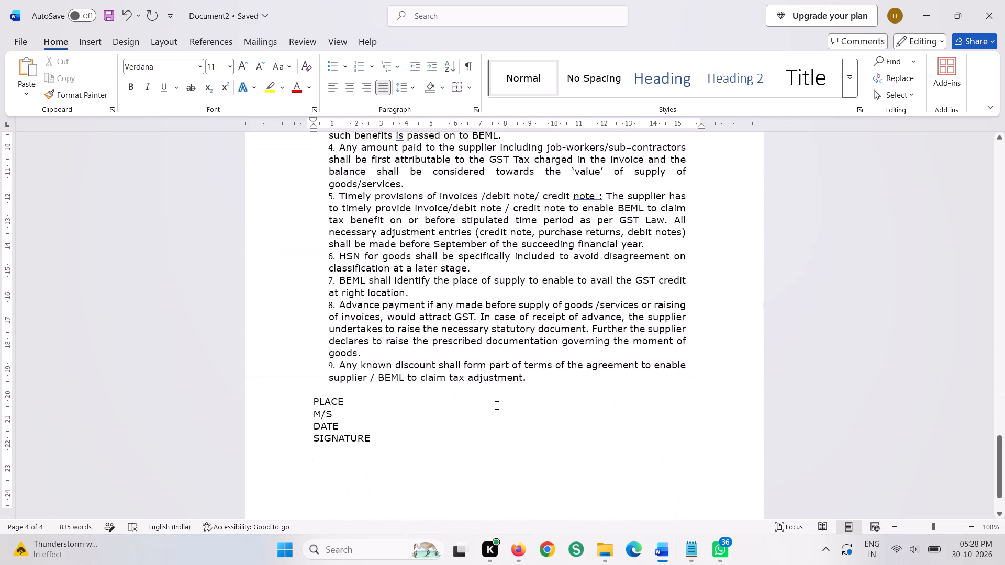
Add blank lines after the signature lines and enter the heading INTEGRITY PACT on the following page.
key("Return")
key("Return")
key("Return")
key("Return")
key("Return")
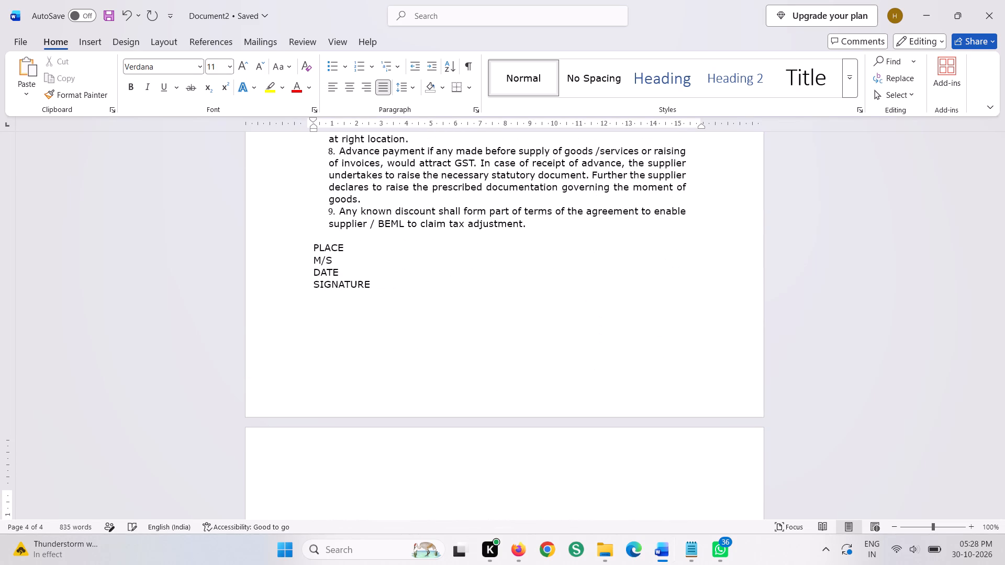
type("IM")
key("BackSpace")
type("NTEGRITY PACT")
Make the INTEGRITY PACT heading bold and centred.
scroll(404, 465, "down", 1)
left_click_drag(307, 375, 461, 393)
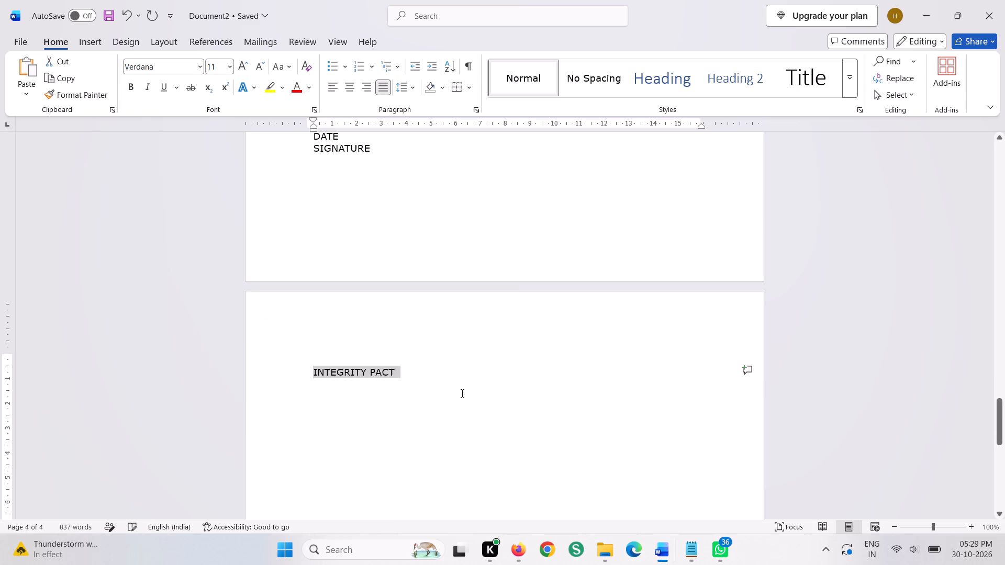
key("ctrl+b")
left_click(355, 87)
left_click(565, 345)
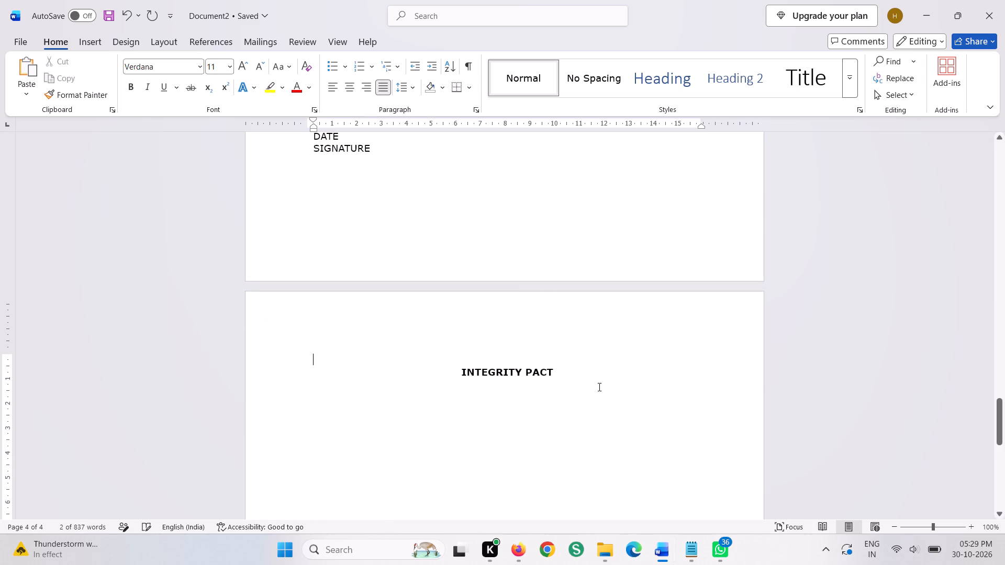
Add three line breaks below the INTEGRITY PACT heading and left-align the new line.
left_click(598, 387)
key("Return")
key("Return")
key("Return")
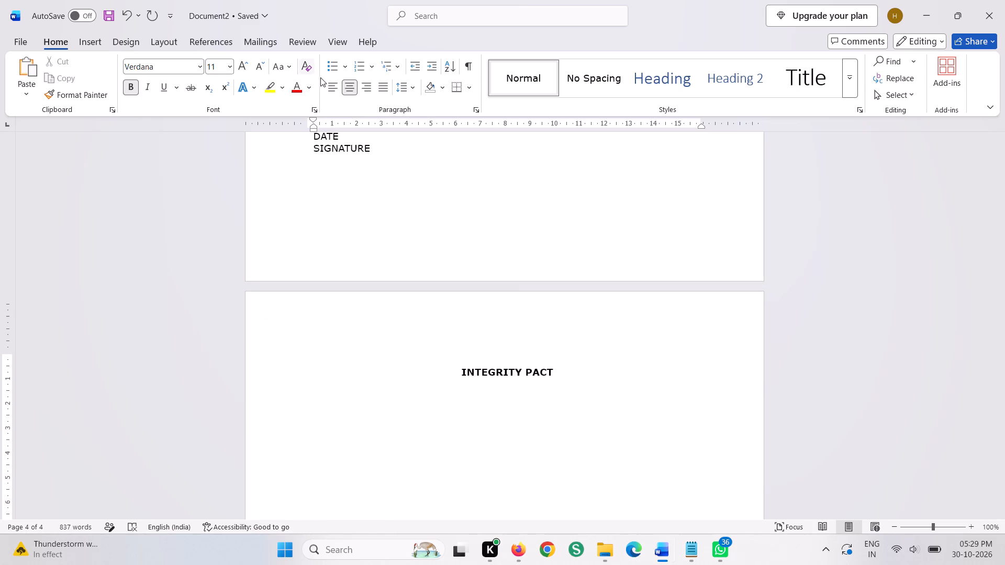
left_click(332, 82)
Copy the selected Integrity Pact text in the NIT again and paste it below the INTEGRITY PACT heading.
key("alt+Tab")
scroll(538, 444, "up", 4)
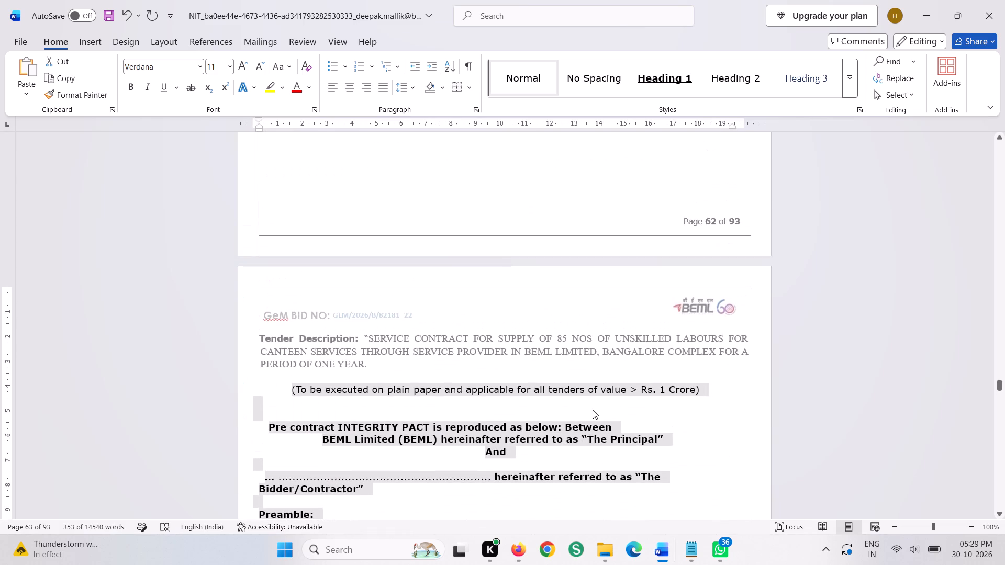
key("ctrl+c")
key("alt+Tab")
key("ctrl+v")
scroll(450, 474, "up", 2)
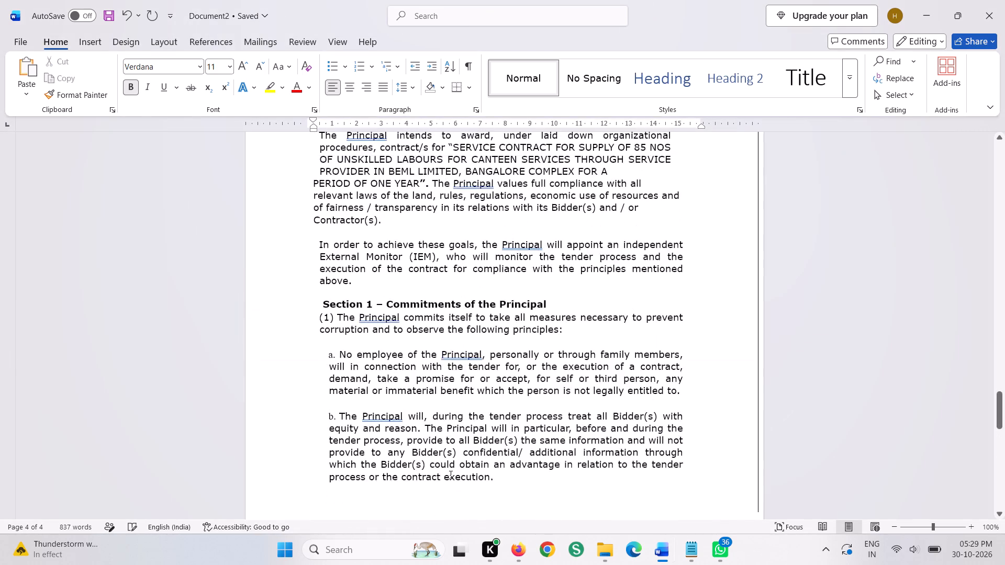
scroll(450, 474, "up", 2)
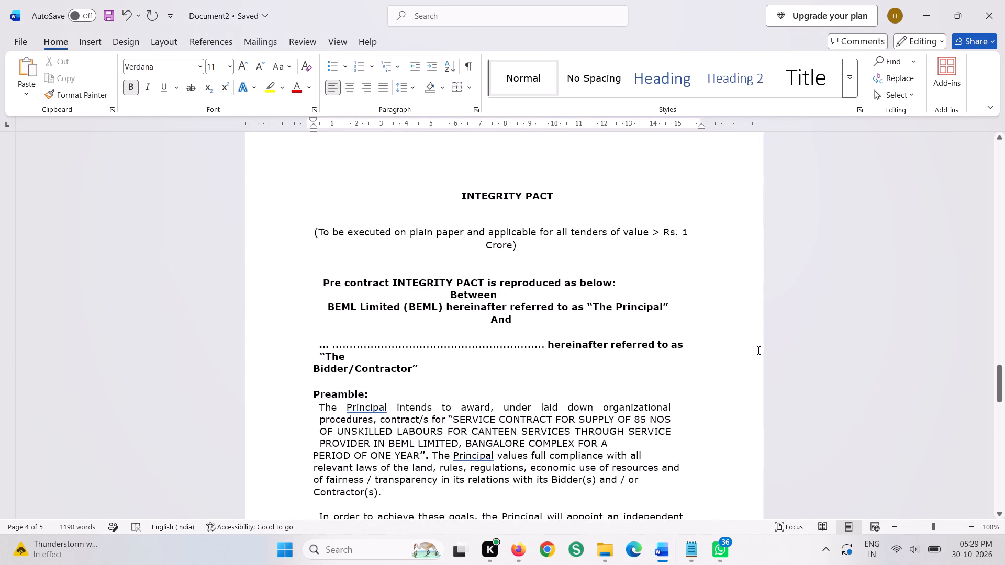
Delete the vertical border line that was pasted beside the Integrity Pact text.
left_click(758, 350)
key("Delete")
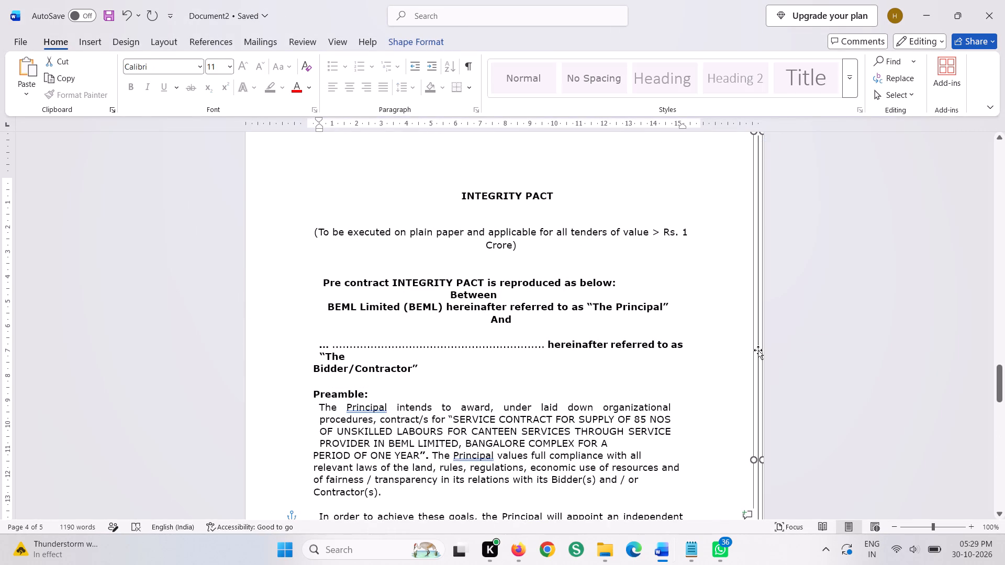
scroll(602, 407, "down", 5)
Copy the NIT's Integrity Pact text from the Section 2 body through the Section 4 heading and paste it below Document2's Section 2 heading.
left_click(701, 367)
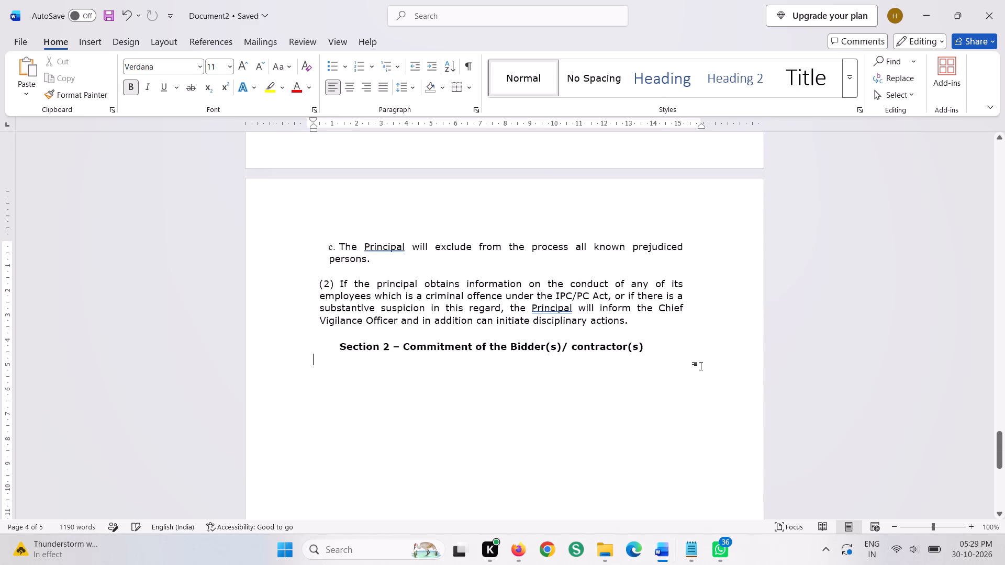
key("Return")
key("Return")
key("alt+Tab")
scroll(685, 373, "down", 8)
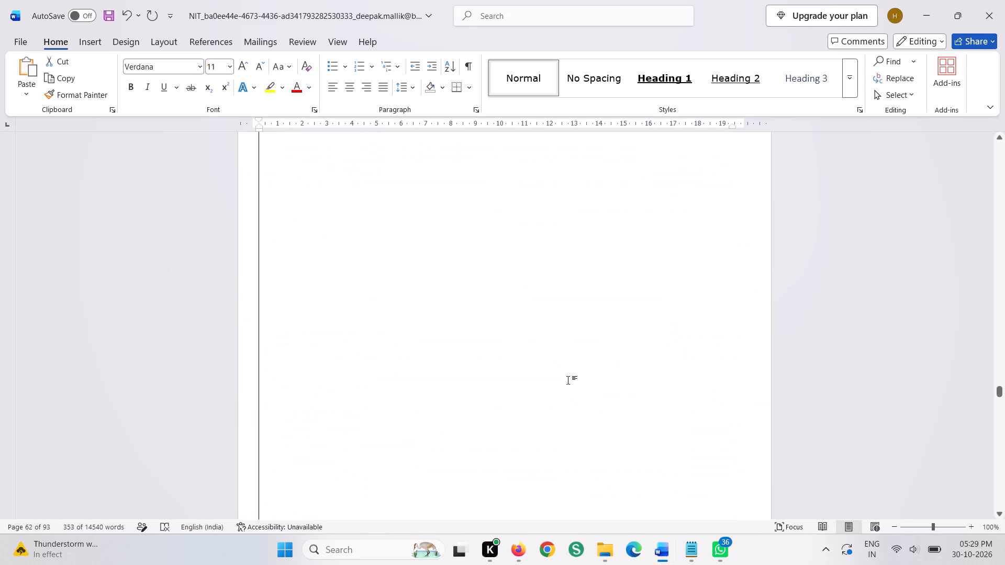
scroll(566, 379, "down", 3)
left_click_drag(267, 295, 634, 564)
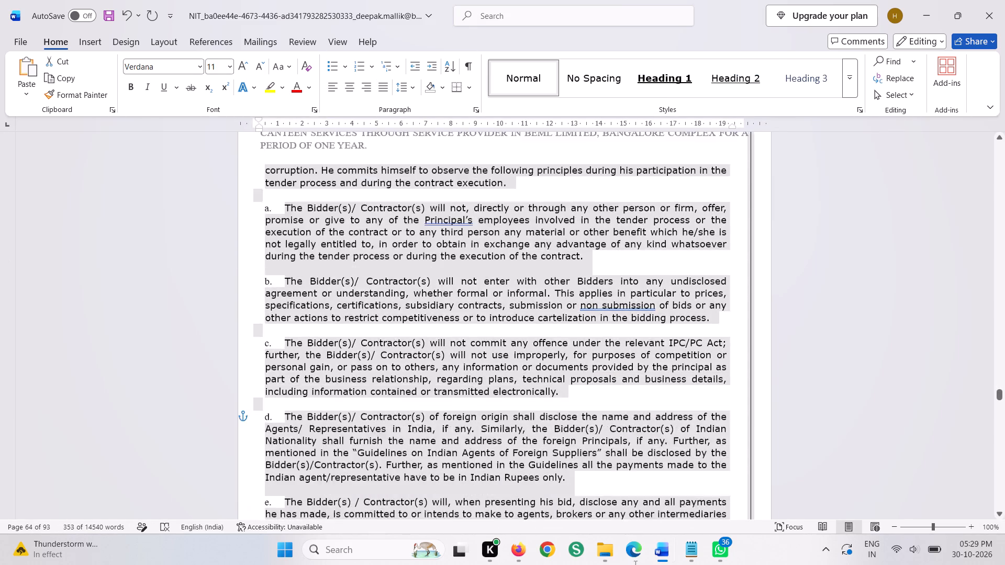
left_click_drag(634, 564, 488, 444)
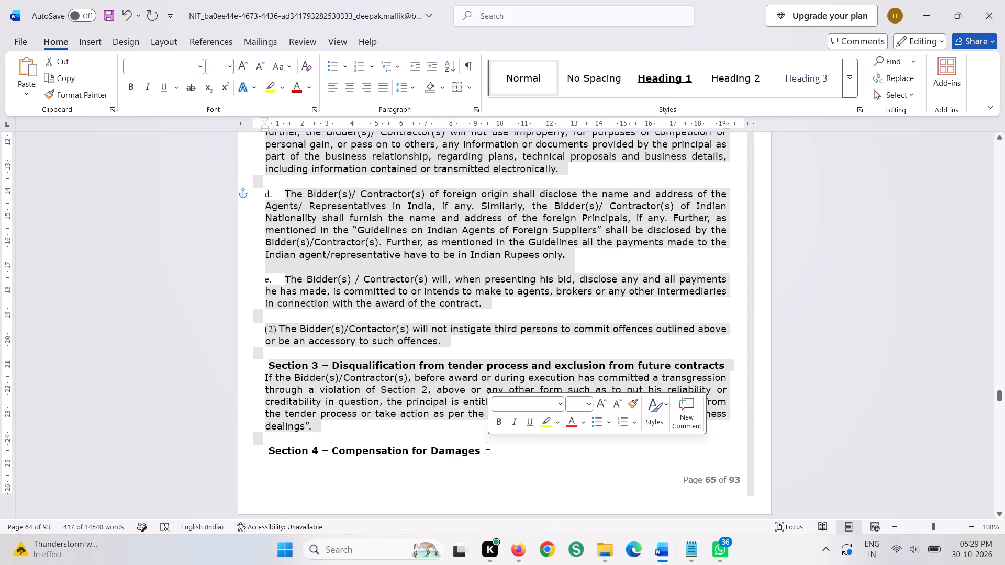
key("shift+Down")
key("shift+Down")
key("shift+Down")
key("shift+Down")
key("shift+Down")
key("shift+Down")
key("shift+Right")
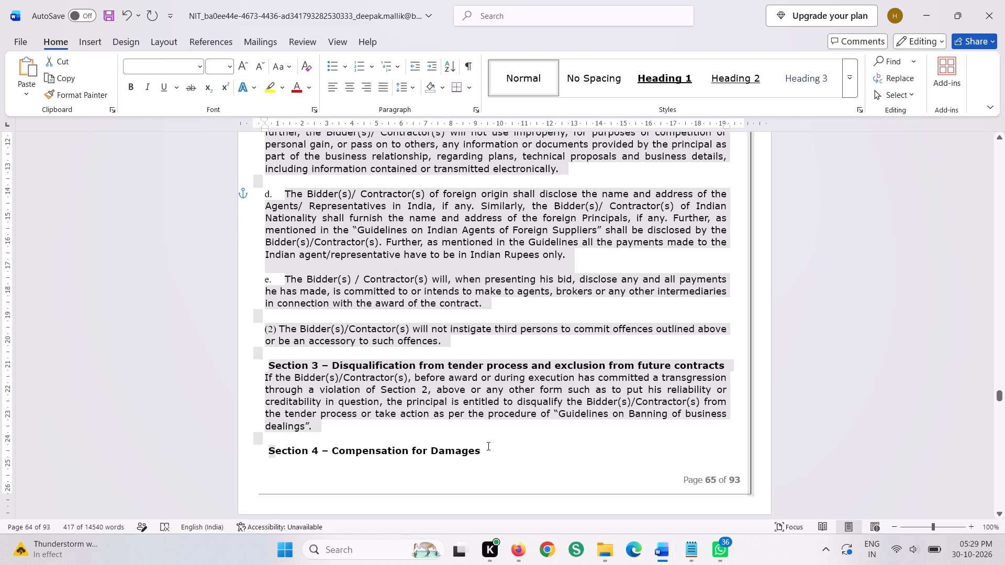
key("shift+Right")
key("shift+Right")
key("shift+Right")
key("shift+Right")
key("shift+Right")
key("shift+Right")
key("shift+Right")
key("shift+Right")
key("shift+Right")
key("shift+Right")
key("shift+Right")
key("shift+Right")
key("shift+Right")
key("shift+Right")
key("shift+Right")
key("shift+Right")
key("shift+Right")
key("shift+Right")
key("shift+Right")
key("shift+Right")
key("shift+Right")
key("shift+Right")
key("shift+Right")
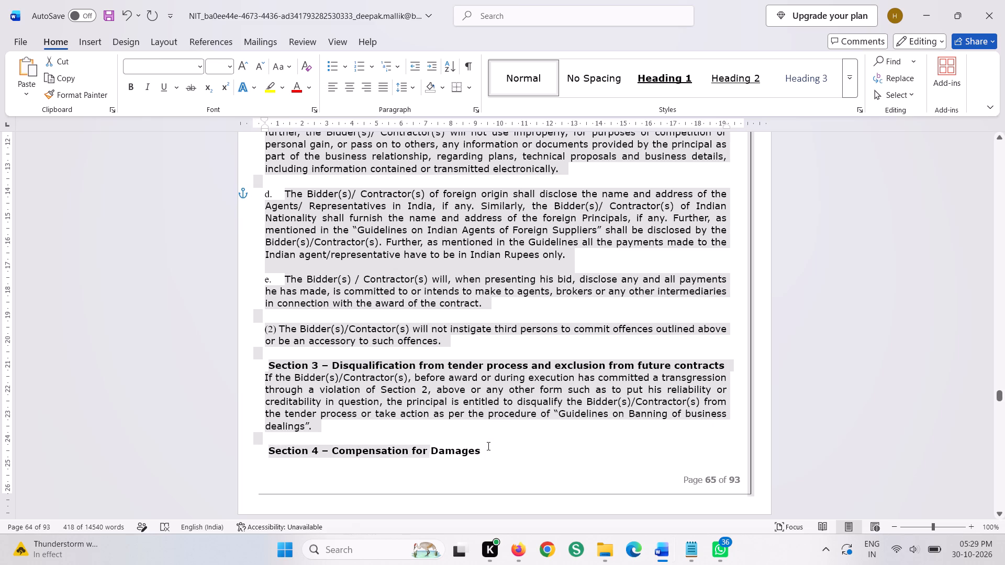
key("ctrl+c")
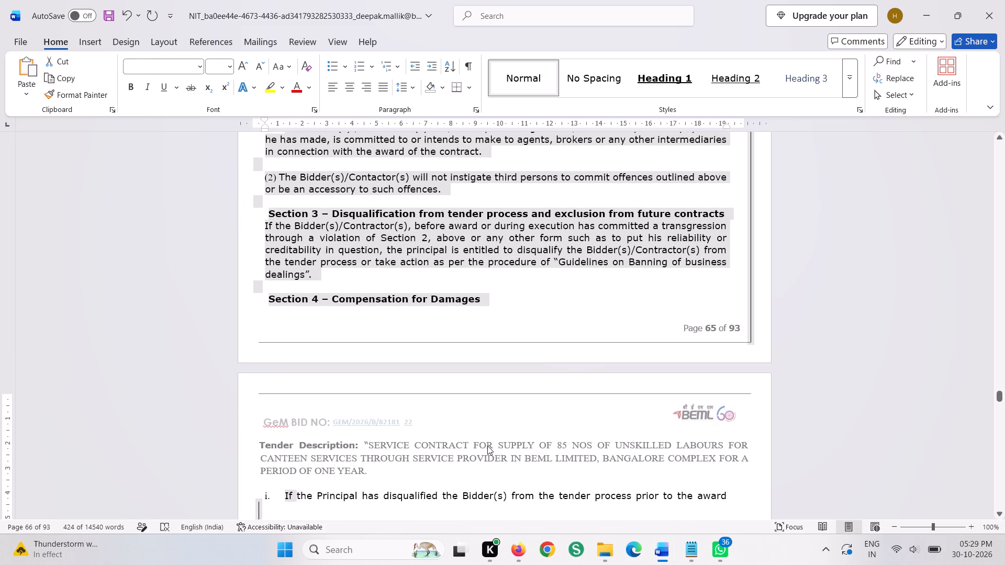
key("alt+Tab")
key("ctrl+v")
Delete the stray "If" text and the vertical line pasted after the Section 4 heading.
scroll(418, 439, "up", 4)
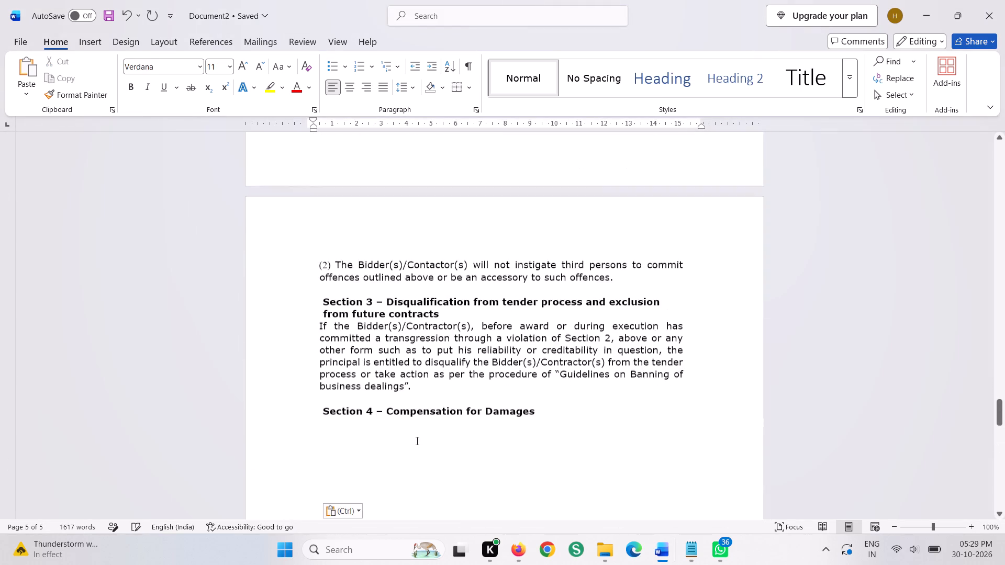
scroll(419, 446, "down", 5)
left_click_drag(296, 364, 562, 564)
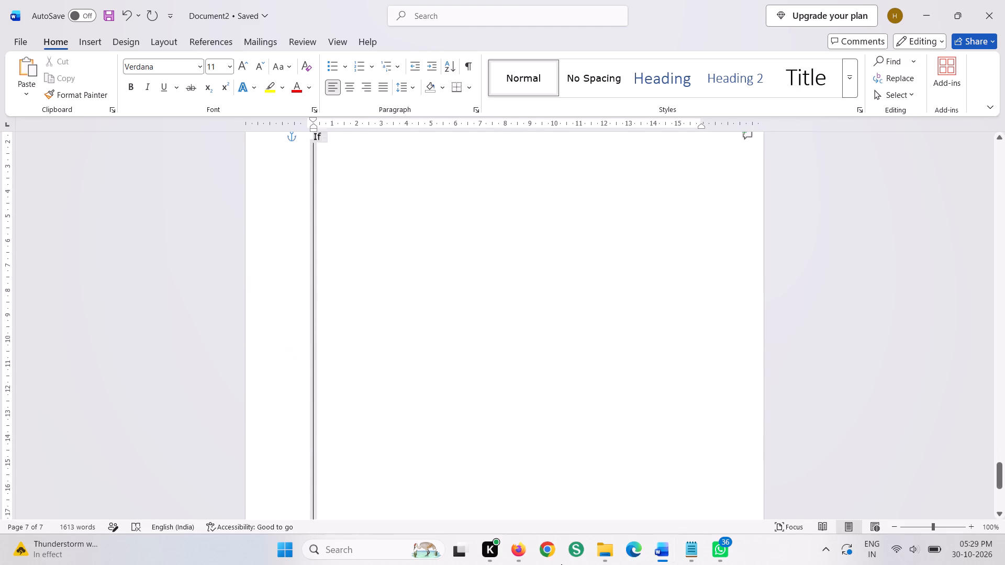
left_click_drag(562, 564, 575, 555)
key("BackSpace")
scroll(496, 454, "up", 2)
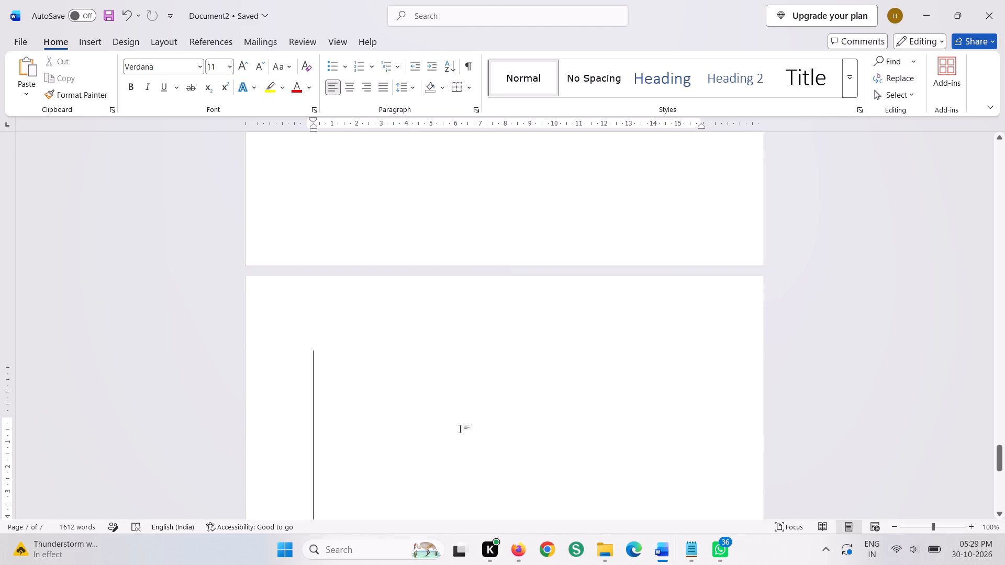
left_click(313, 439)
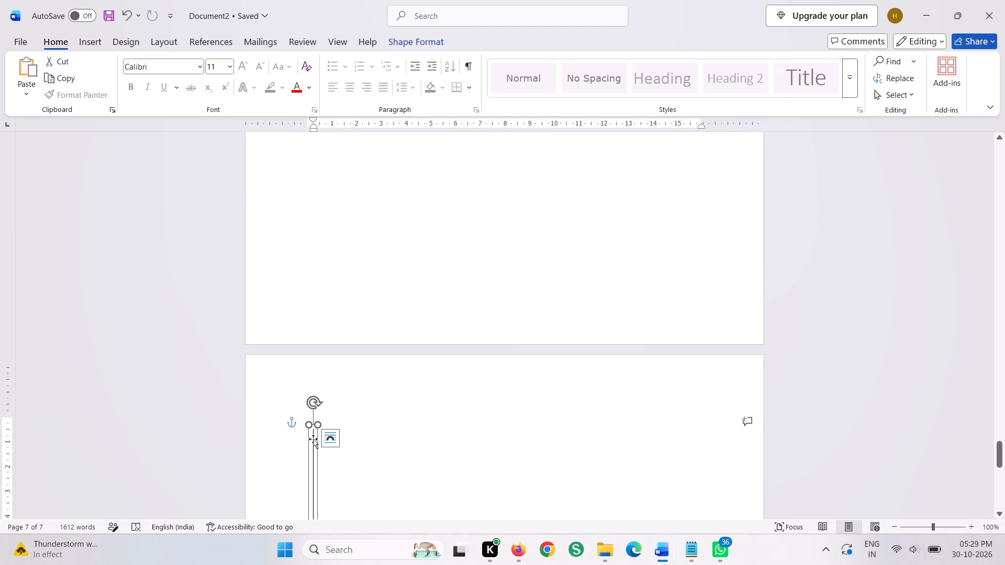
key("Delete")
scroll(387, 435, "up", 2)
Copy the NIT's Section 4 clause i opening line, "If the Principal has disqualified the Bidder(s)", and paste it under Document2's Section 4 heading.
key("alt+Tab")
scroll(519, 426, "down", 2)
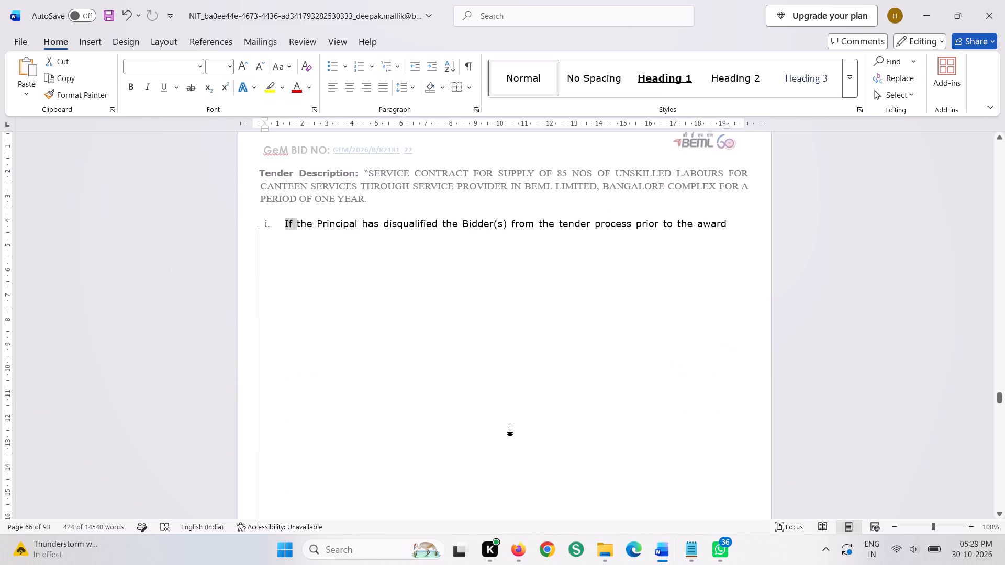
left_click(285, 221)
left_click_drag(286, 221, 732, 235)
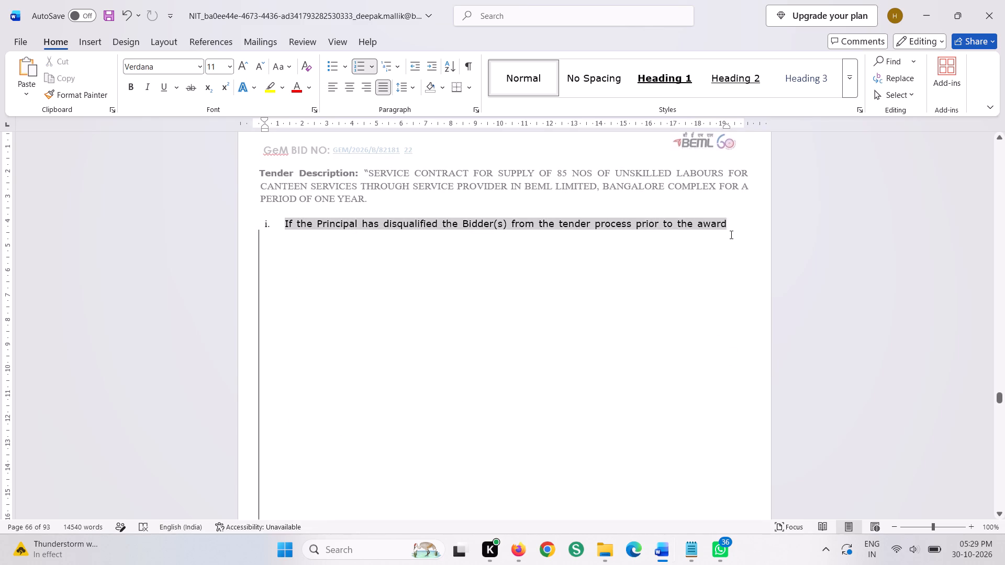
left_click_drag(732, 235, 734, 234)
key("ctrl+c")
key("alt+Tab")
key("ctrl+v")
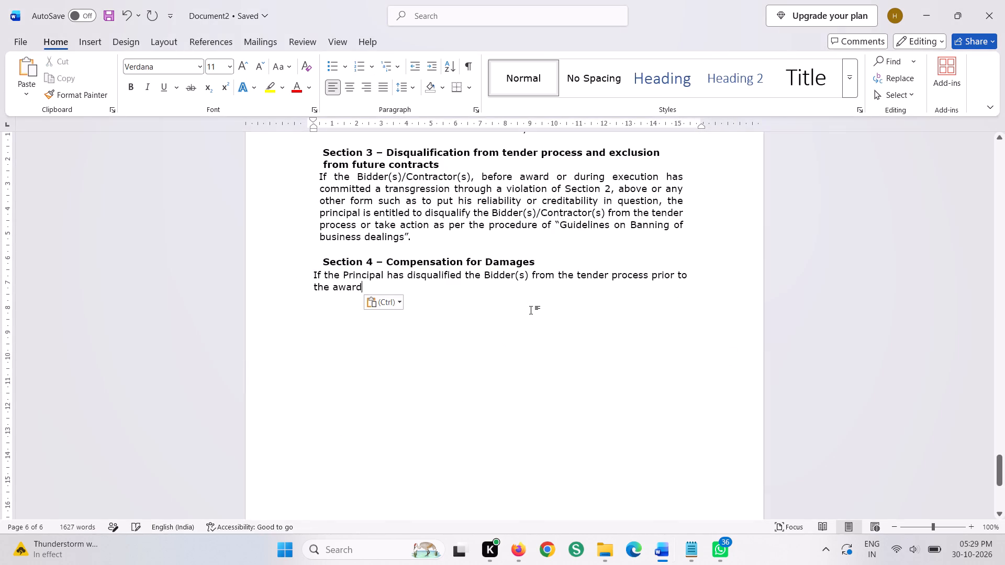
Copy the NIT text from "according to Section 3" through "a valid interest," in Section 8 and paste it after "prior to the award".
key("alt+Tab")
scroll(497, 351, "down", 5)
left_click_drag(265, 245, 493, 491)
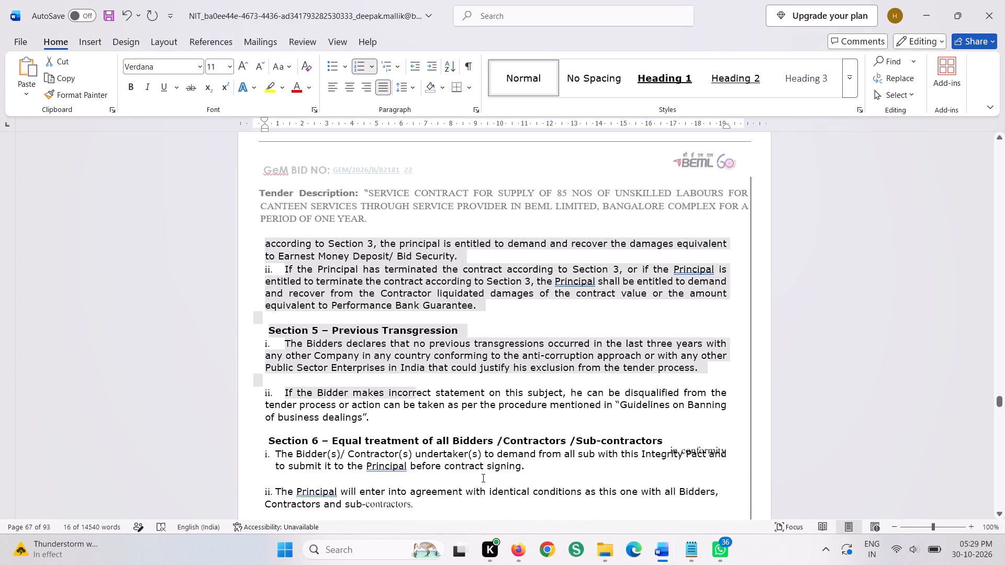
left_click_drag(493, 491, 719, 416)
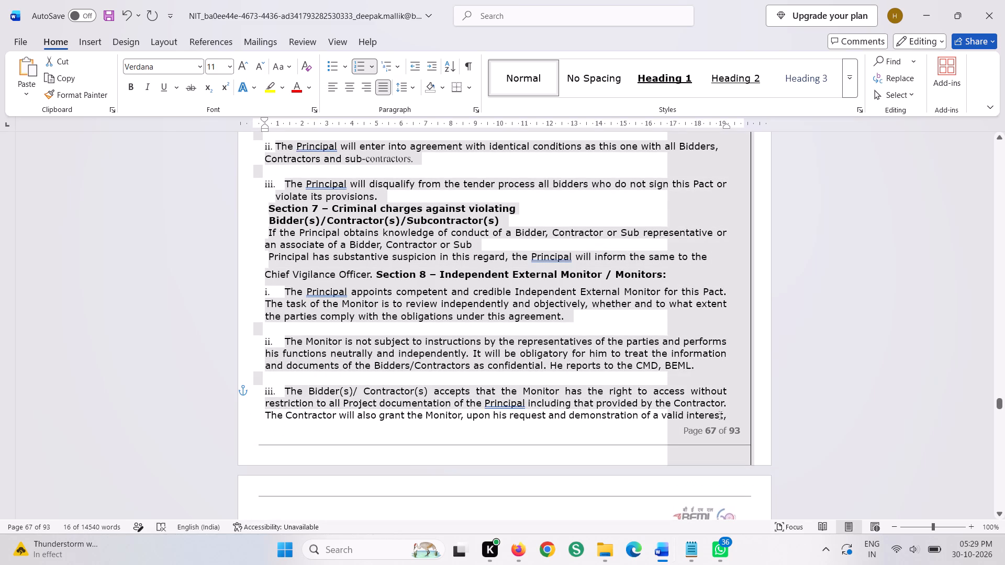
left_click_drag(719, 416, 725, 415)
key("ctrl+c")
key("alt+Tab")
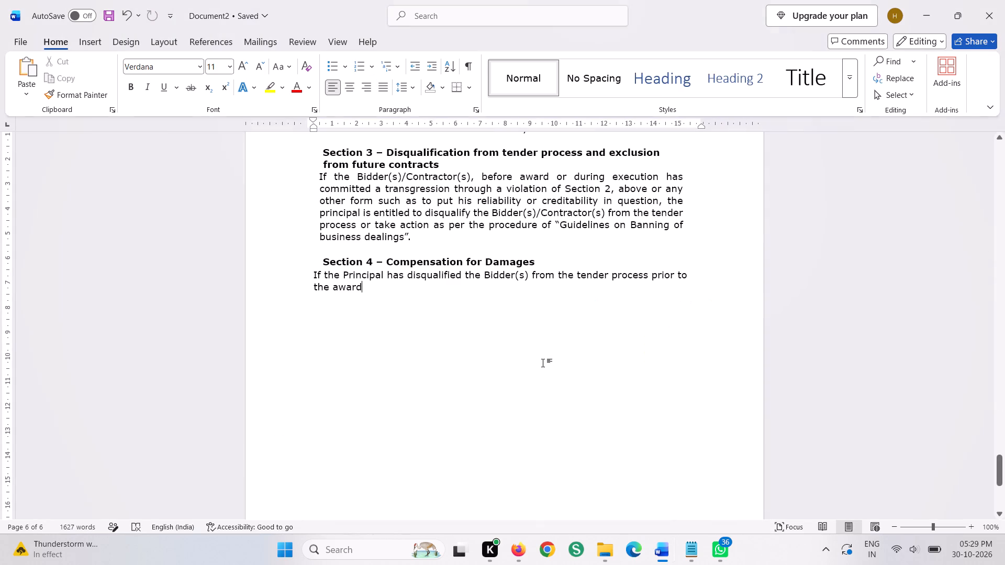
key("ctrl+v")
scroll(485, 363, "down", 3)
Copy the NIT text from "unrestricted and unconditional access" through Section 10 clause ii and paste it on a new line after "a valid interest,".
key("alt+Tab")
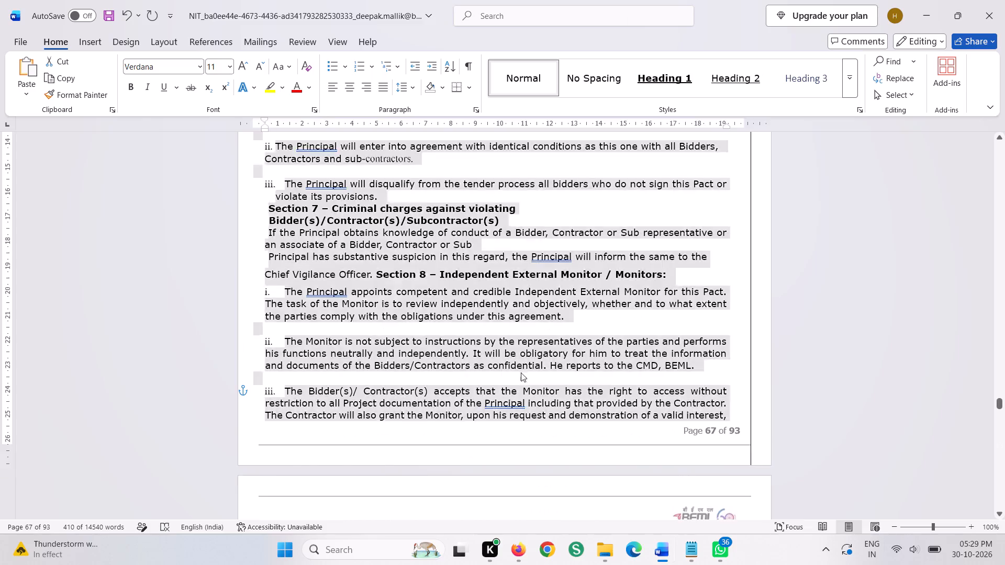
scroll(474, 397, "down", 3)
scroll(358, 328, "up", 1)
left_click_drag(267, 324, 284, 337)
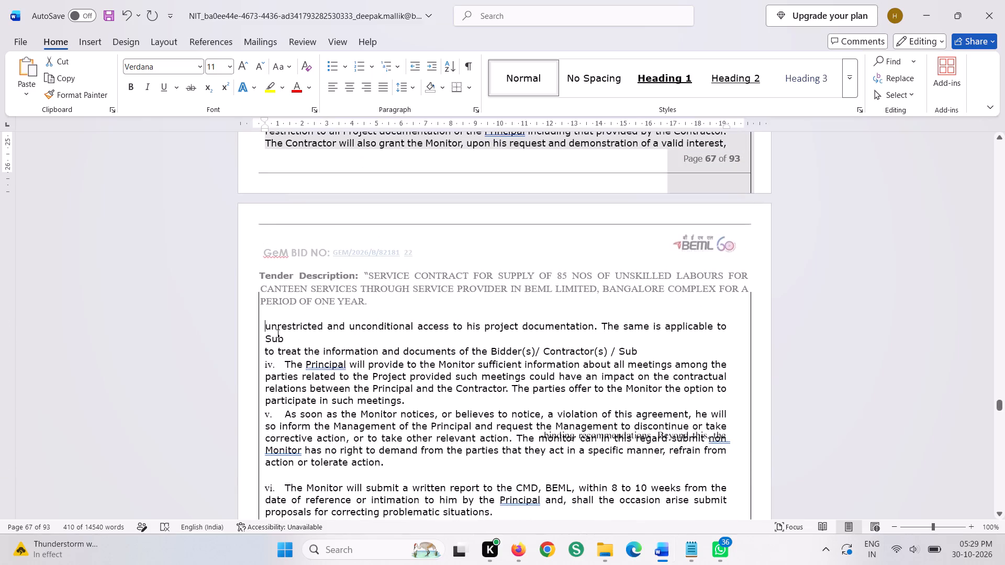
left_click_drag(284, 337, 462, 462)
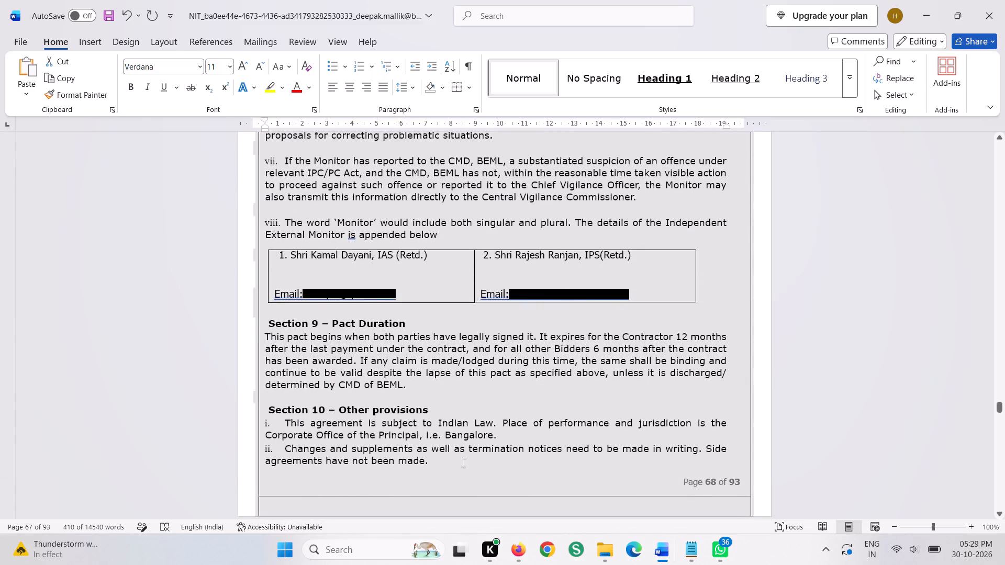
left_click_drag(462, 462, 453, 463)
key("ctrl+c")
key("alt+Tab")
scroll(485, 387, "up", 2)
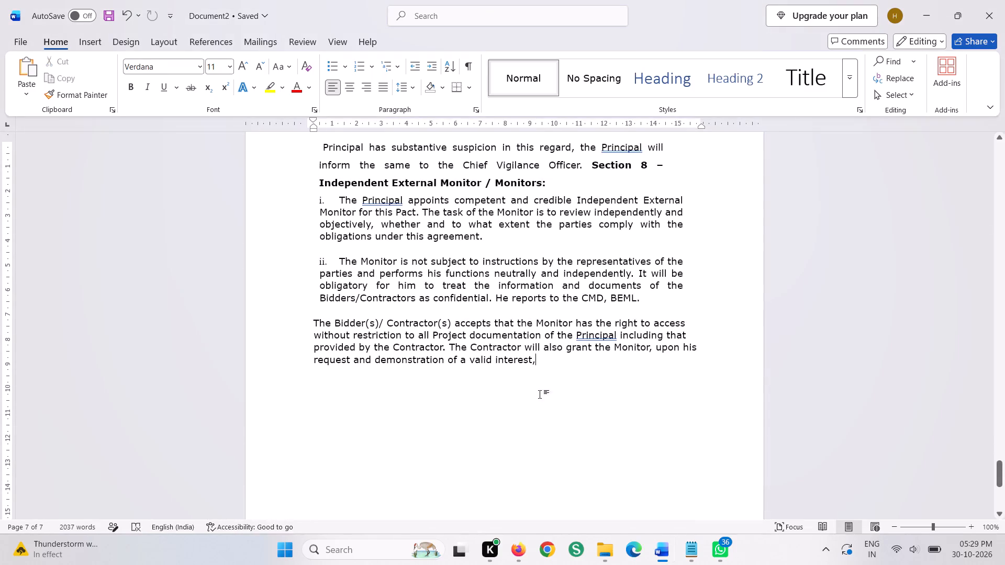
key("Return")
key("ctrl+v")
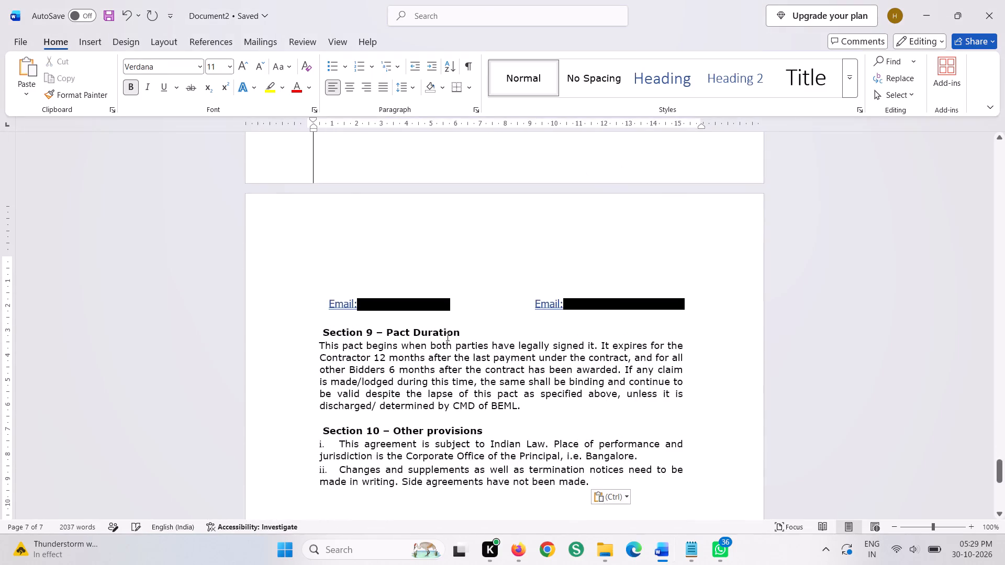
Delete the floating "binding recommendations" text box overlapping the Section 8 clauses in Document2.
scroll(447, 336, "up", 4)
scroll(629, 392, "up", 1)
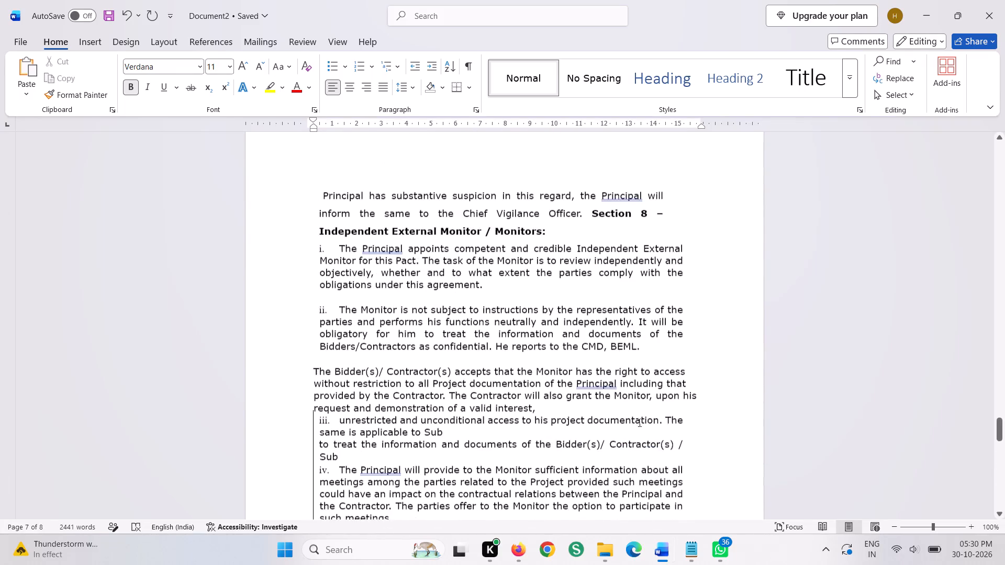
scroll(664, 501, "down", 1)
left_click_drag(709, 421, 693, 431)
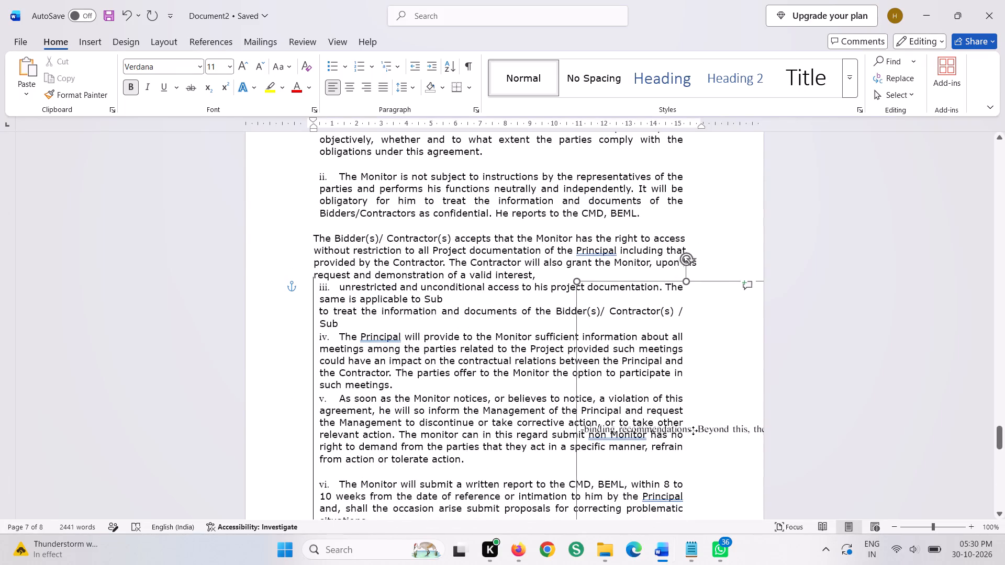
left_click_drag(693, 431, 661, 421)
key("Delete")
scroll(335, 375, "up", 4)
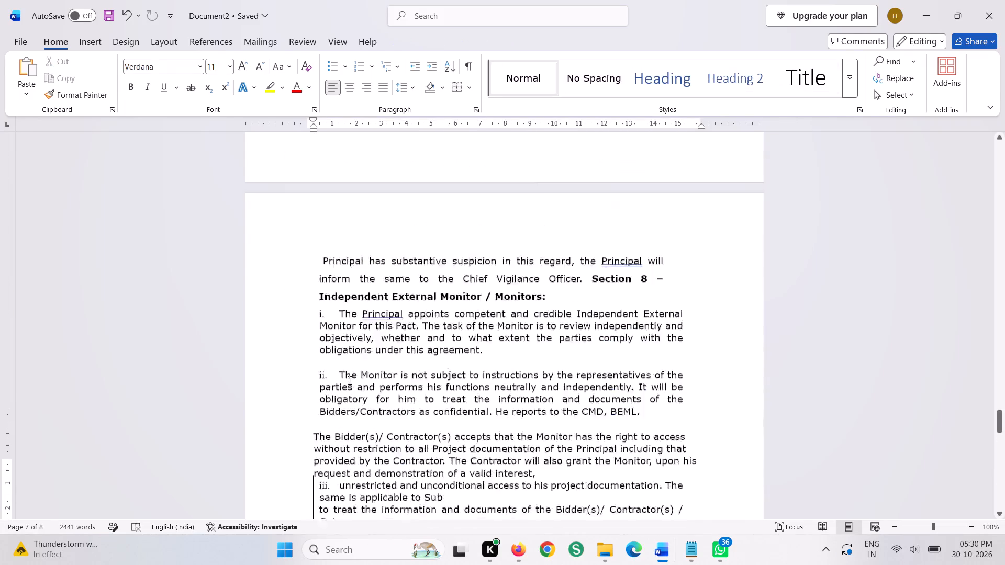
scroll(401, 379, "down", 2)
scroll(353, 392, "down", 1)
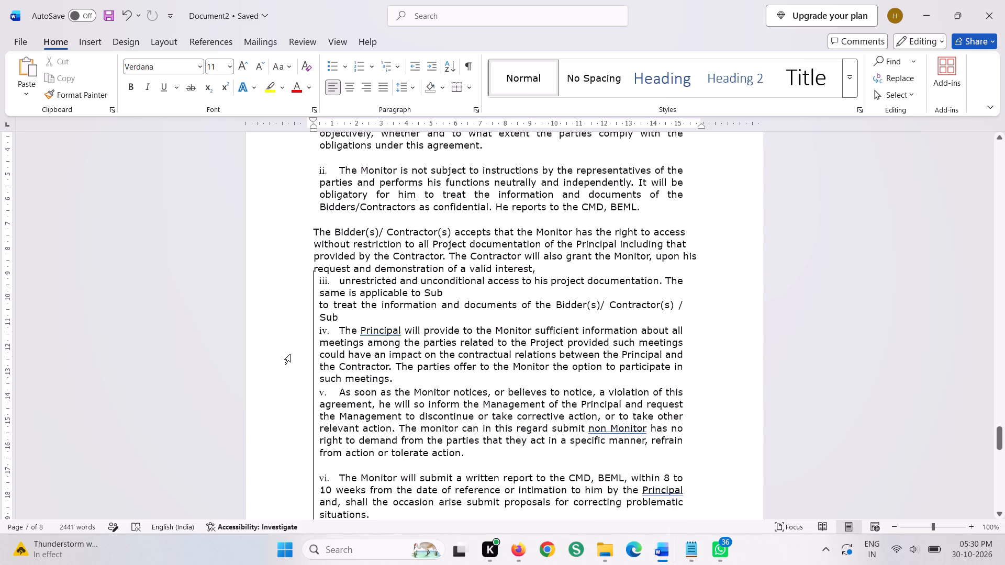
Check the required-documents list in its Word document and return to the Integrity Pact text.
left_click(595, 549)
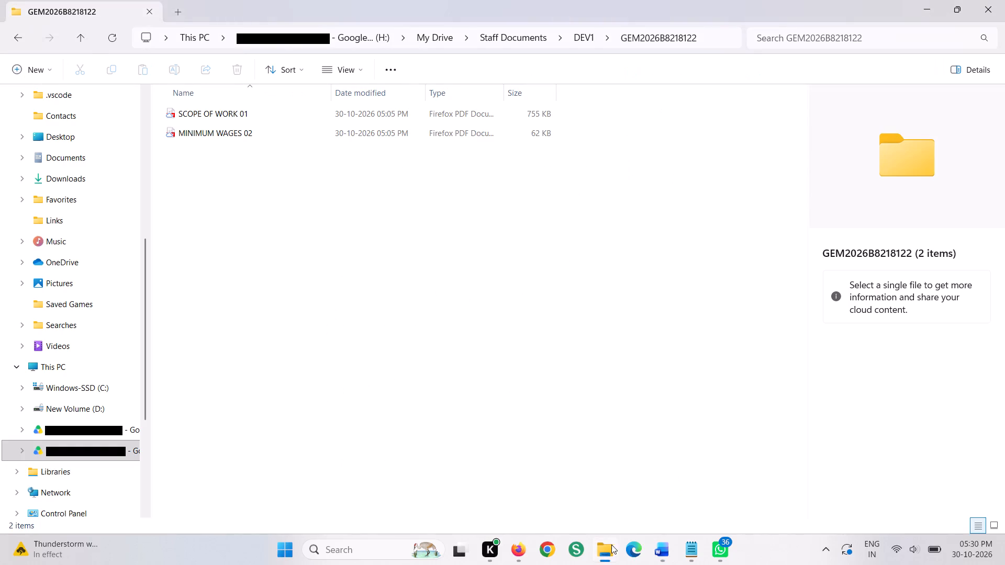
left_click(609, 545)
left_click(656, 548)
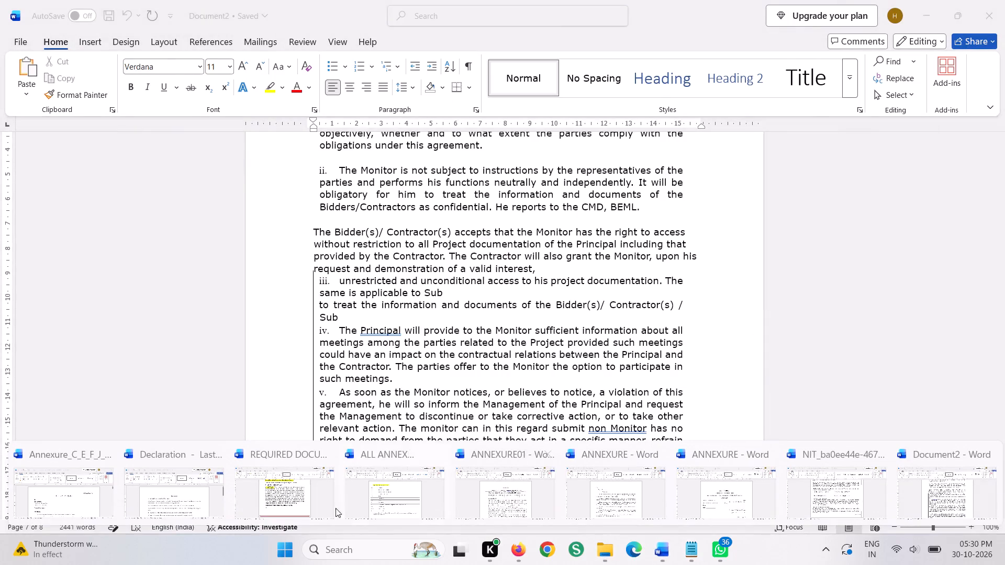
left_click(308, 506)
scroll(393, 466, "up", 3)
key("alt+Tab")
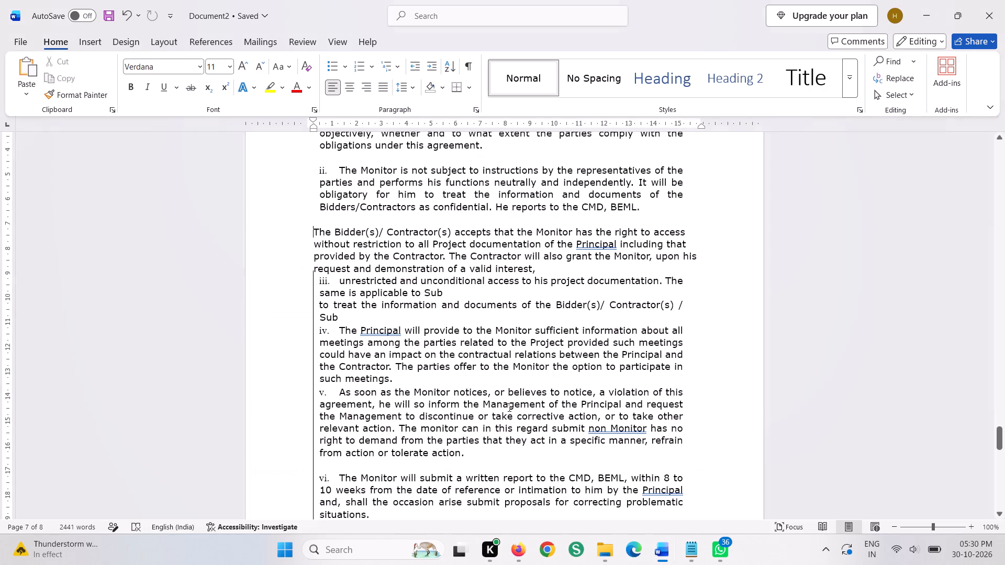
Review the pasted Section 8 clauses and the vertical line beside them in the Integrity Pact.
left_click(312, 326)
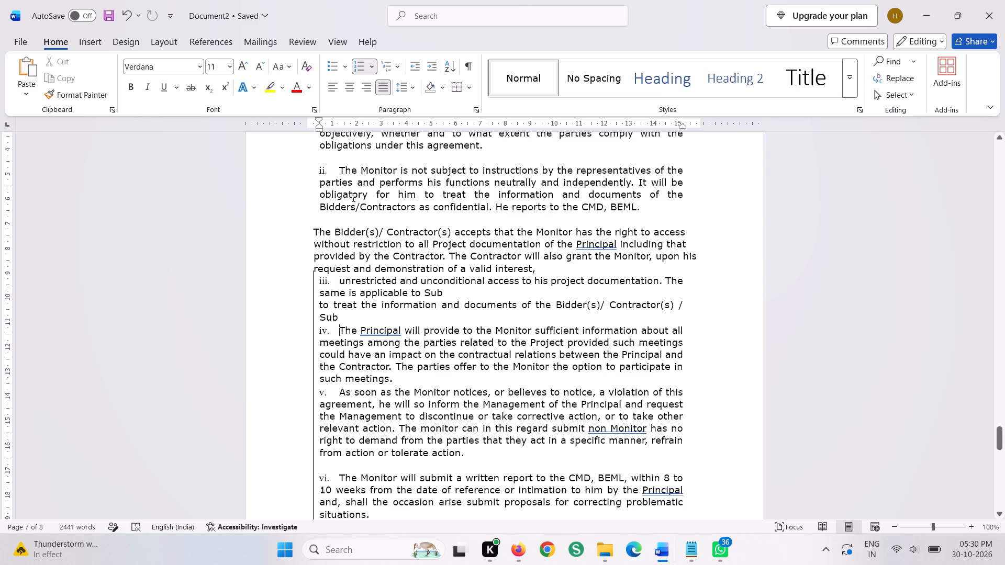
scroll(394, 237, "down", 1)
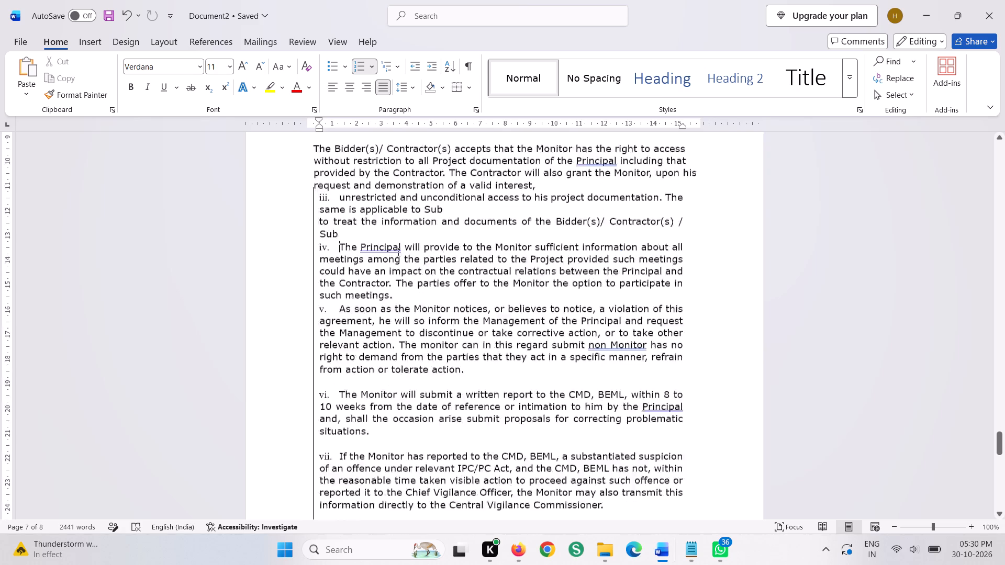
scroll(398, 252, "down", 1)
scroll(407, 282, "up", 4)
scroll(403, 274, "down", 4)
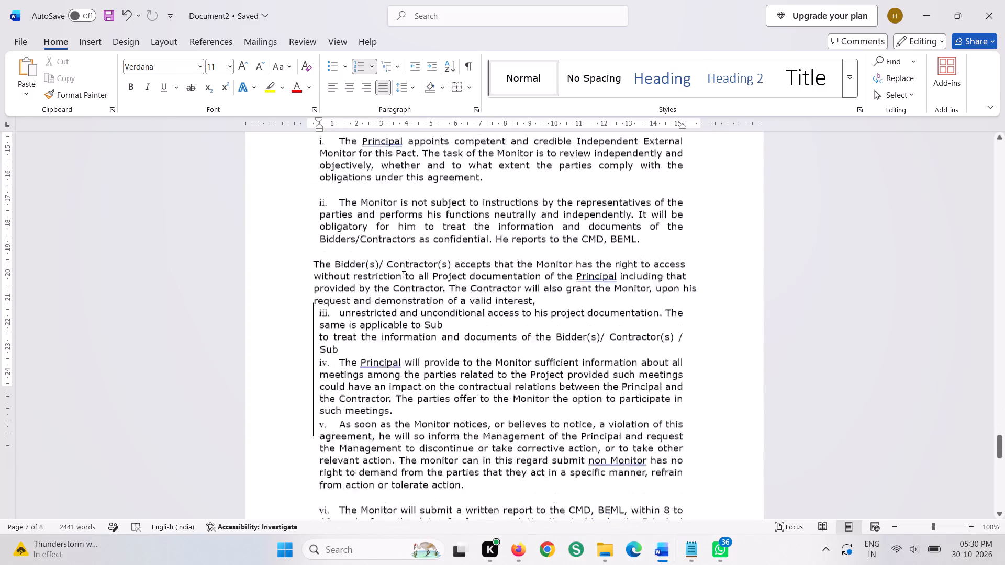
scroll(414, 277, "down", 2)
scroll(414, 277, "up", 4)
Switch to File Explorer and go up from the GEM2026B8218122 folder to its parent folder.
left_click(599, 556)
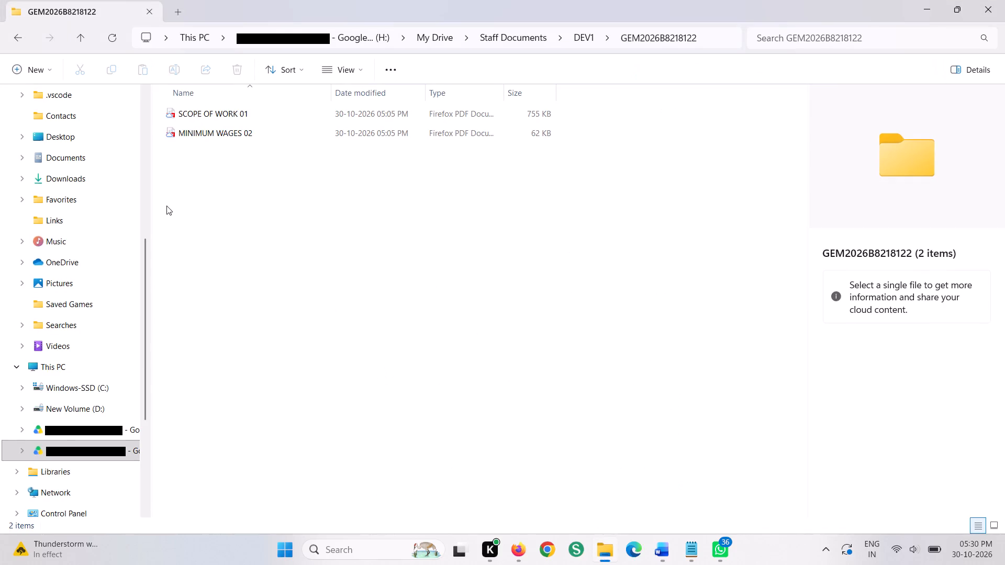
left_click(73, 35)
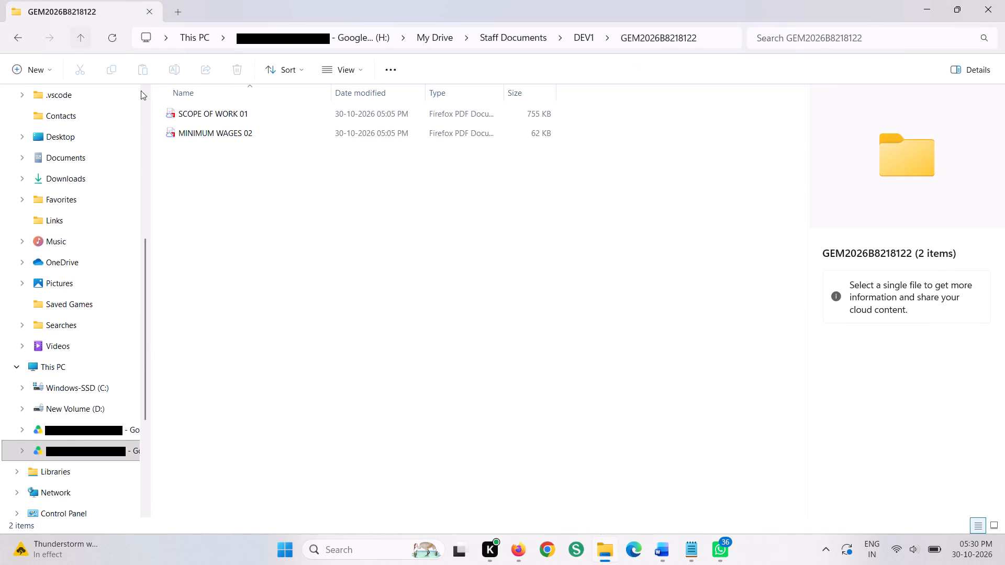
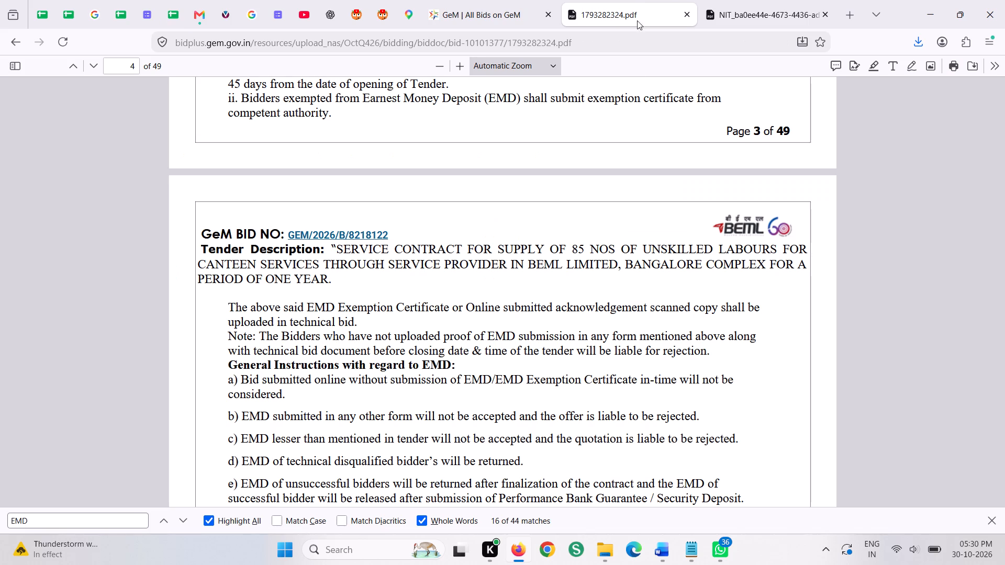
Switch to File Explorer and copy the Google Drive link of the GEM2026B8217970 folder in DEV1.
left_click(599, 552)
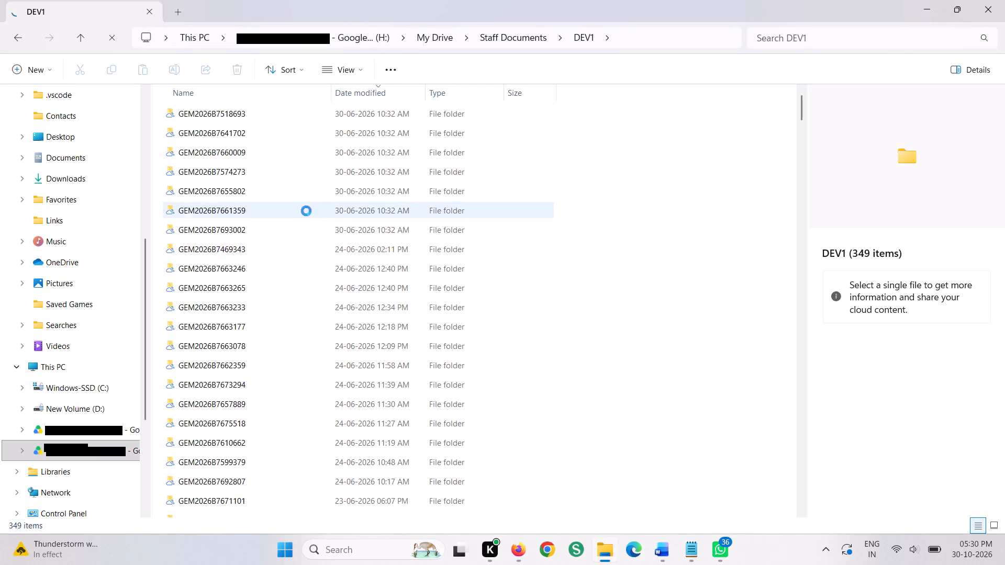
scroll(262, 190, "up", 2)
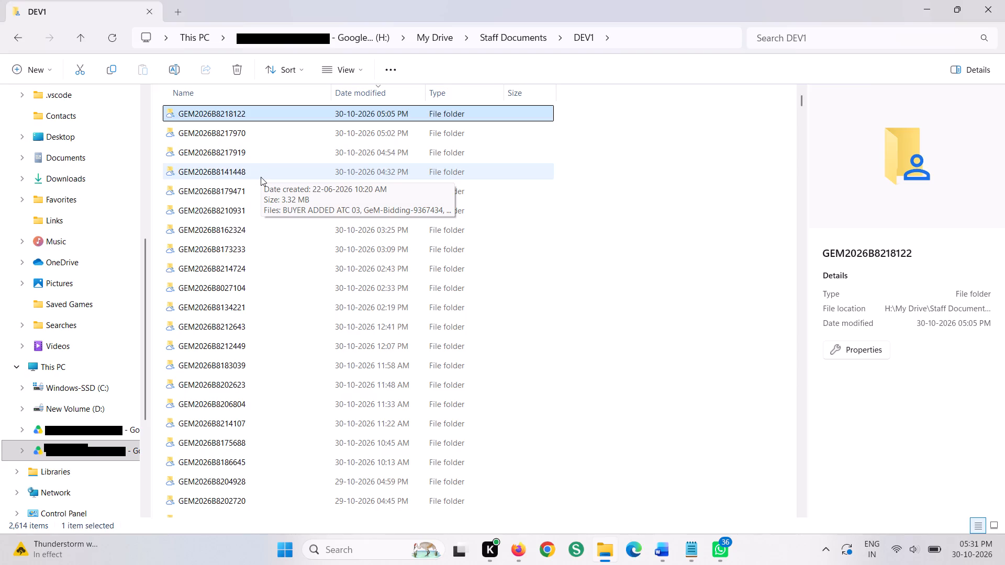
right_click(233, 133)
left_click(253, 387)
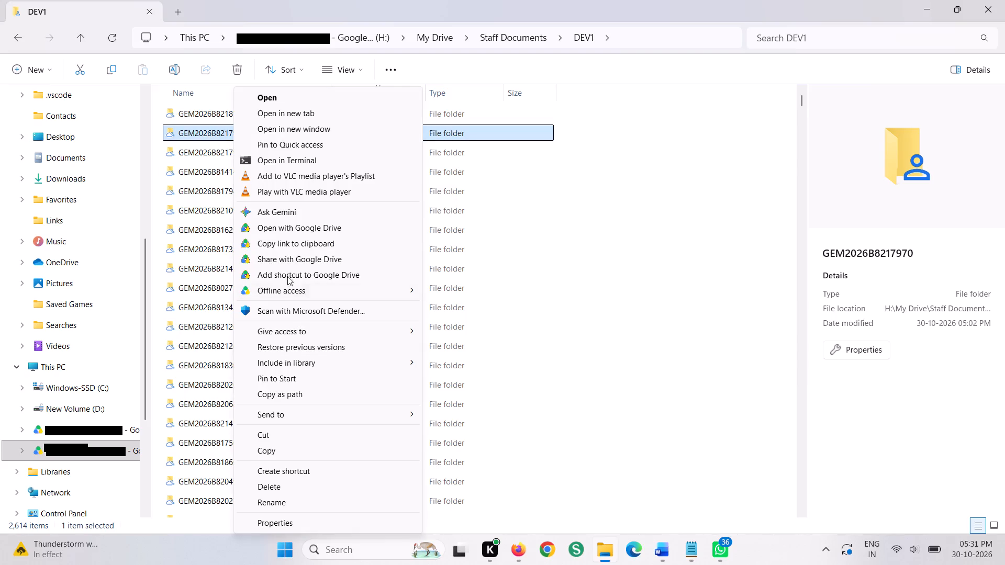
left_click(276, 243)
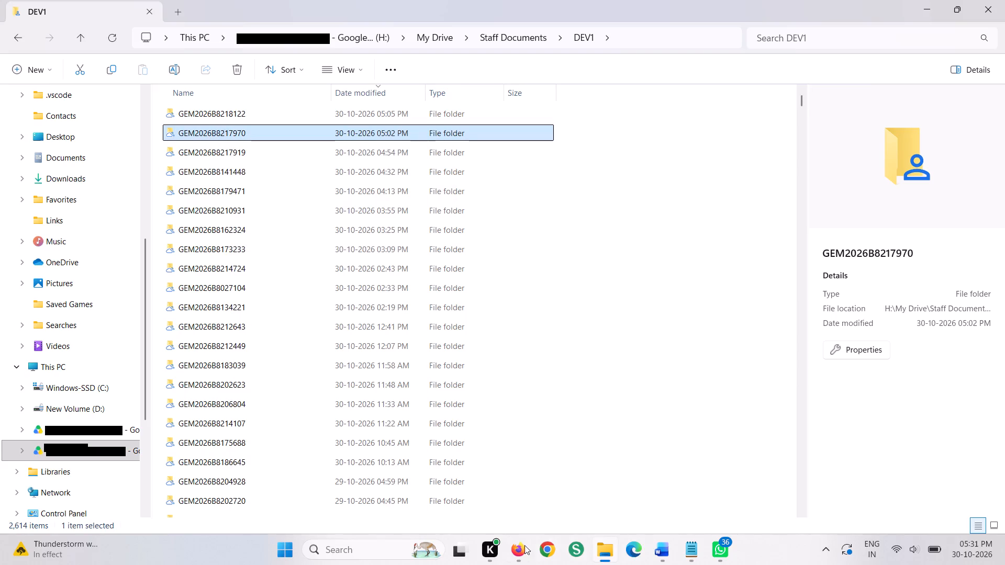
In the Daily Tender Sheet 2026 in Firefox, insert the copied link as a GEM2026B8217970 folder chip in that bid's Other Comment cell.
left_click(521, 549)
left_click(167, 17)
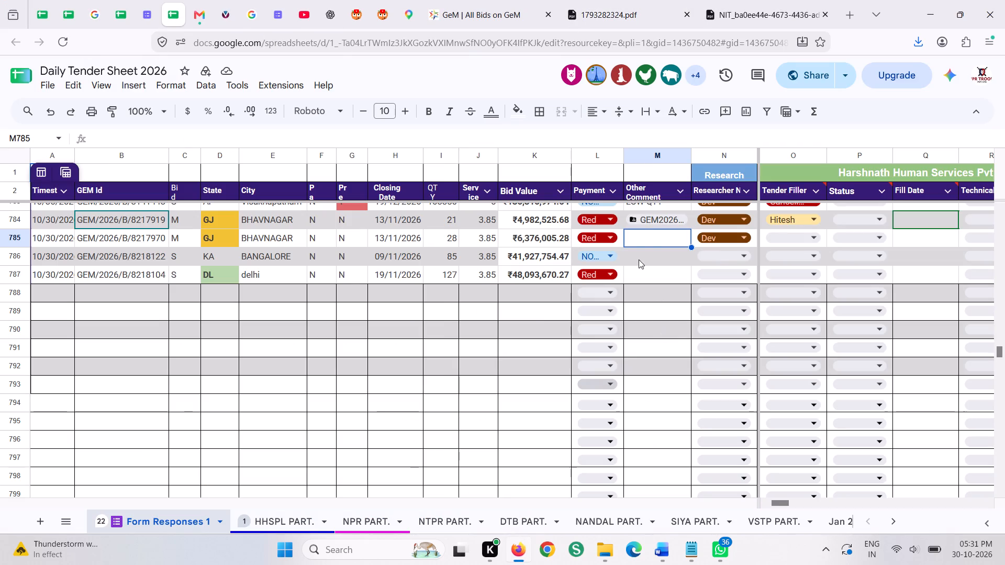
double_click(644, 235)
key("ctrl+v")
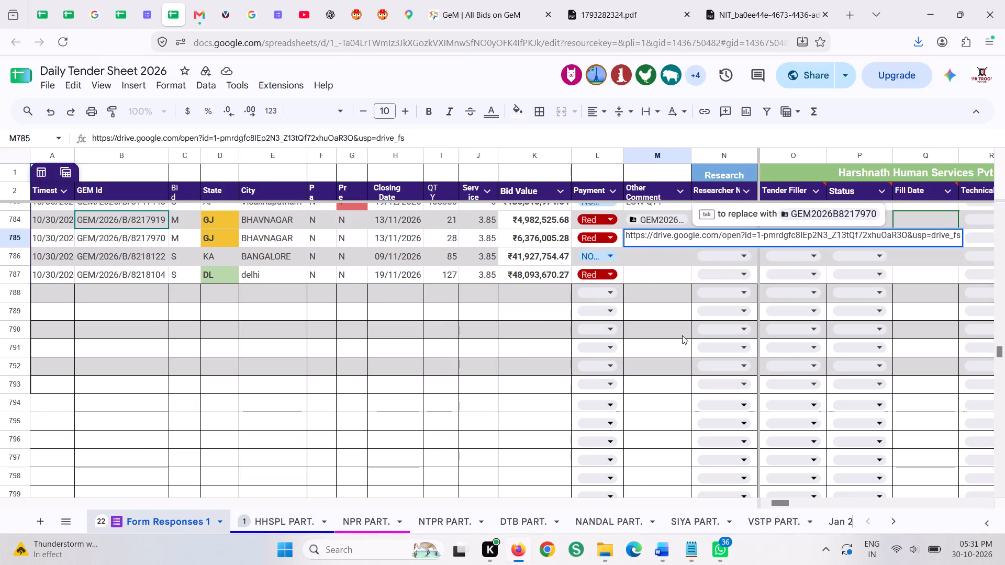
key("Tab")
left_click(517, 345)
Set the researcher name to Dev for bid GEM/2026/B/8218122.
left_click(707, 255)
left_click(711, 274)
Select the empty Other Comment cell in the GEM/2026/B/8218122 row.
left_click(654, 255)
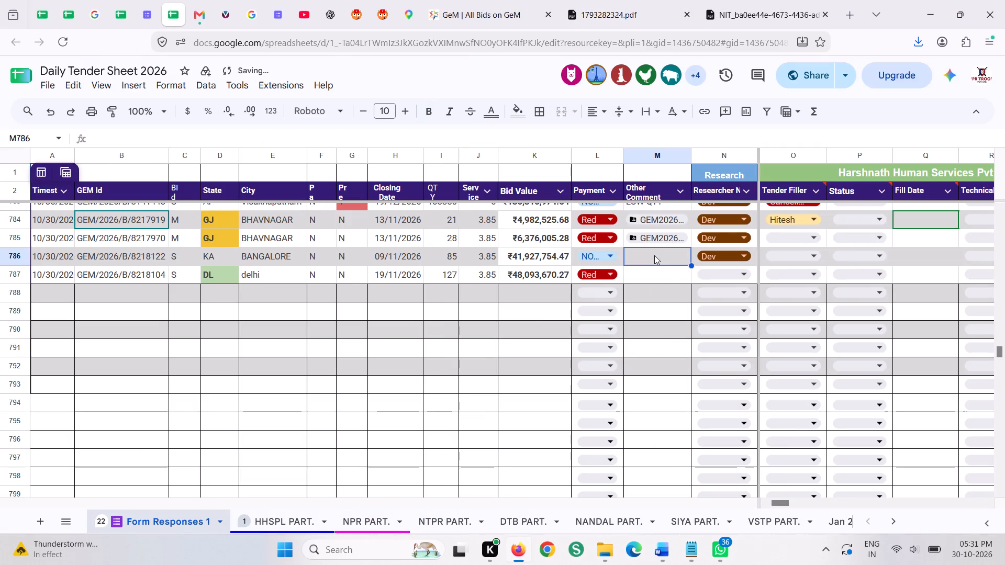
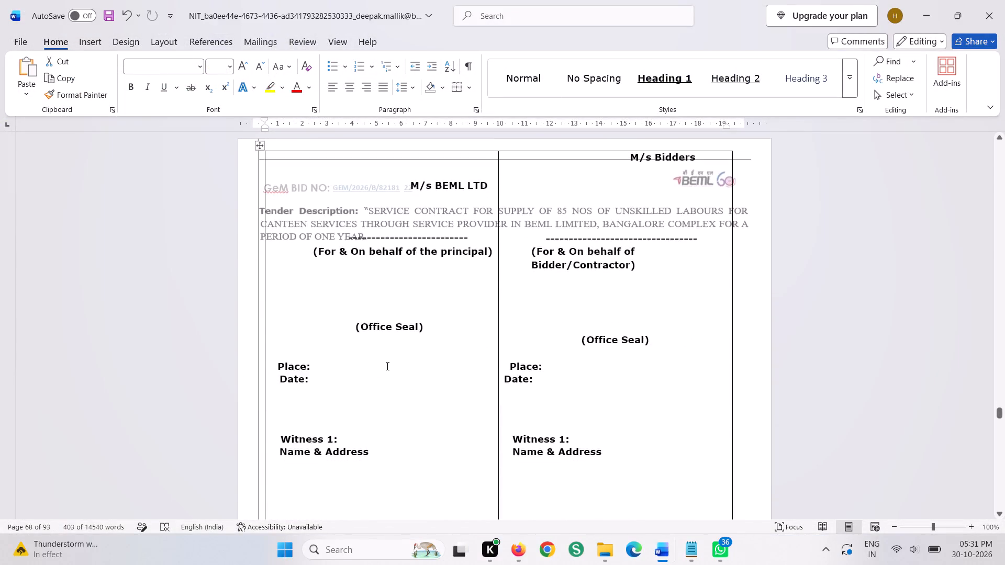
Switch to the Word tender document and indent Integrity Pact clauses iii, iv and v, just before the signature table, further from the margin.
scroll(386, 366, "up", 5)
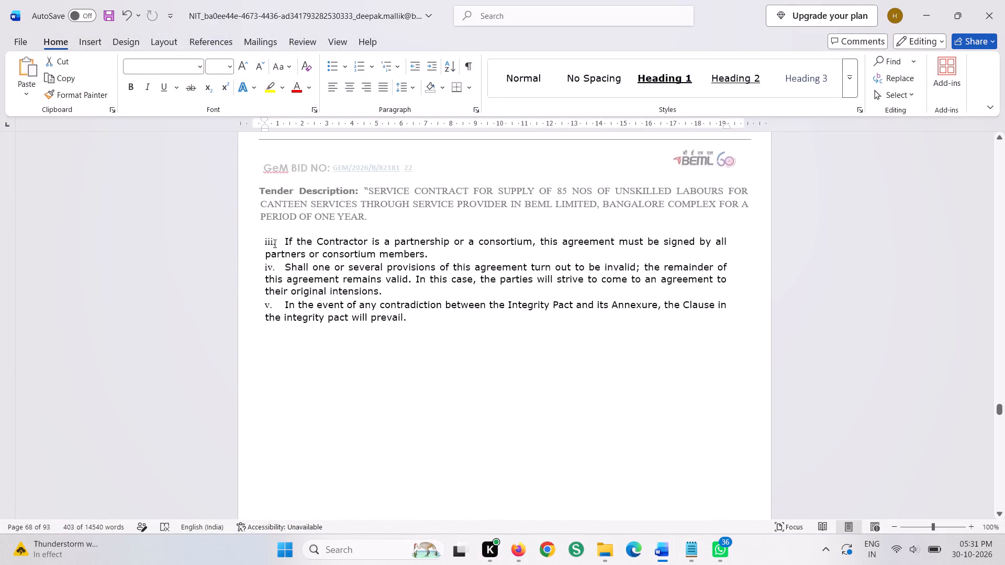
left_click_drag(265, 242, 287, 293)
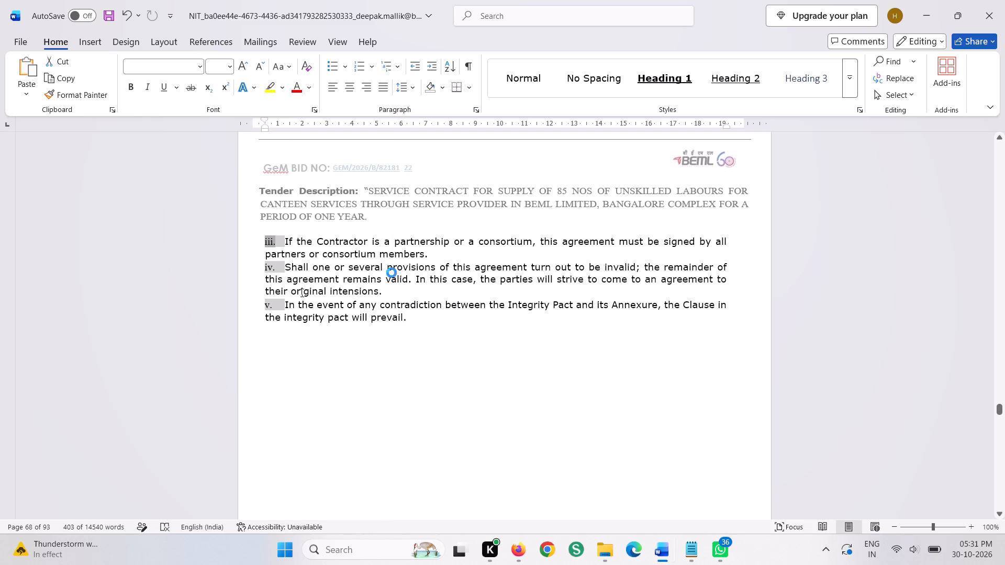
left_click(392, 272)
left_click(289, 251)
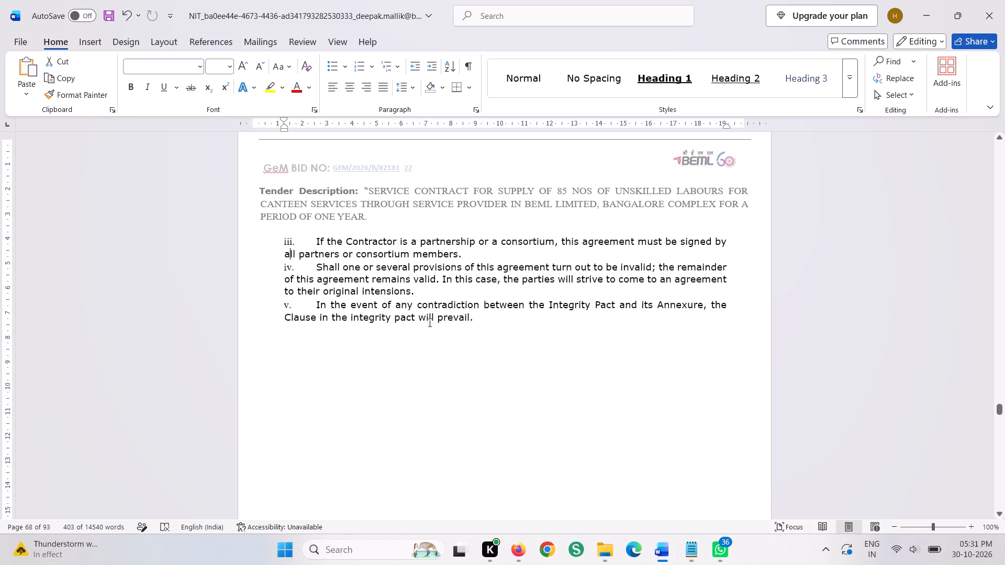
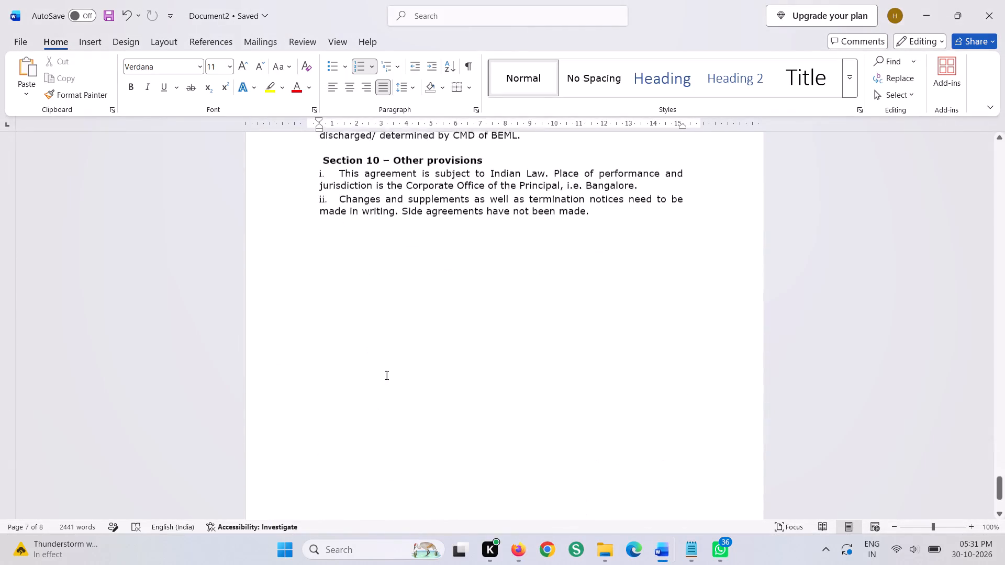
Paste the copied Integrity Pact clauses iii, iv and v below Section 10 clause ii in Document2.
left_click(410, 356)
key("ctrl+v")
Copy the BEML and Bidders signature and witness table from the tender document and paste it after the Section 10 clauses in Document2.
key("alt+Tab")
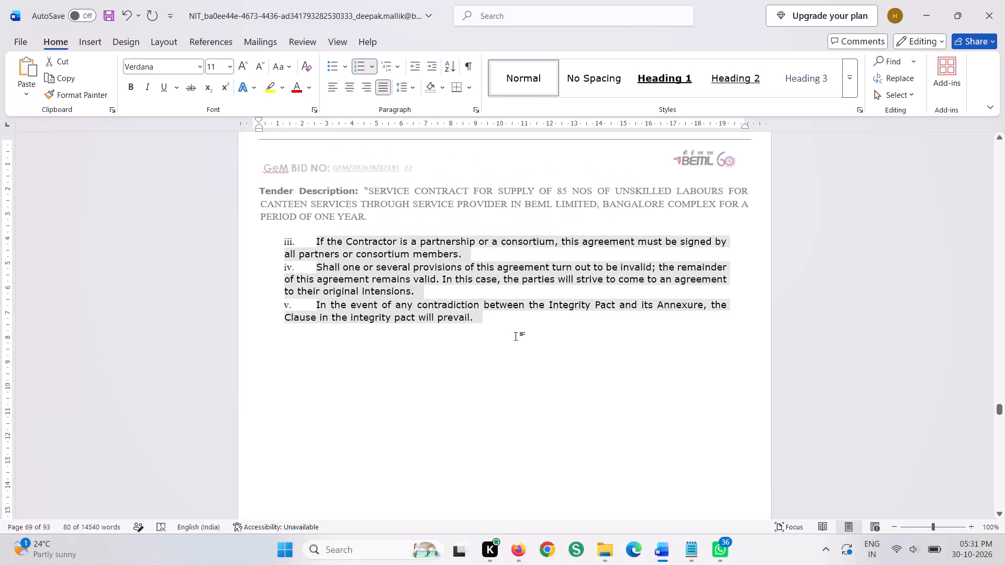
scroll(507, 348, "down", 4)
left_click(394, 338)
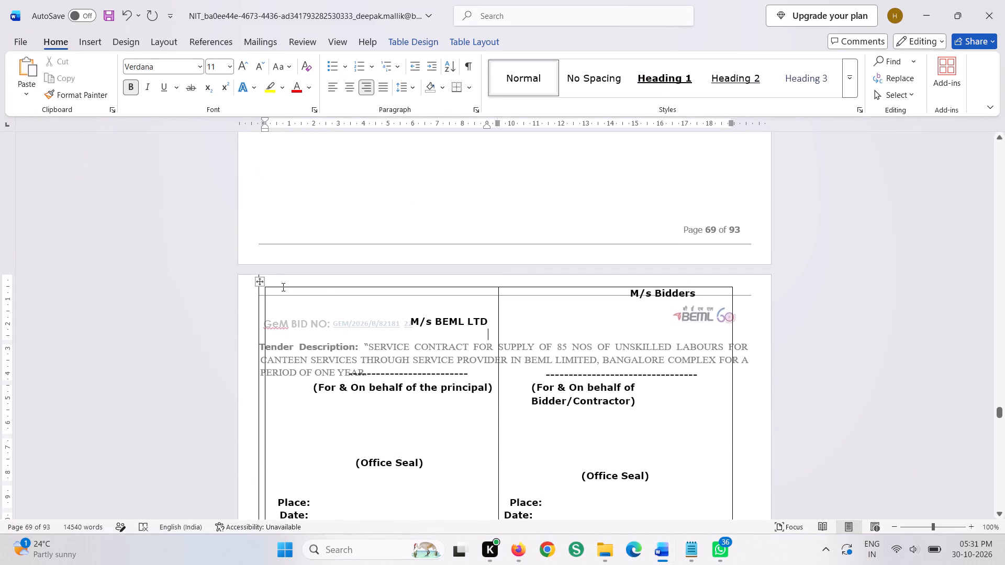
left_click_drag(283, 286, 484, 379)
key("ctrl+c")
key("alt+Tab")
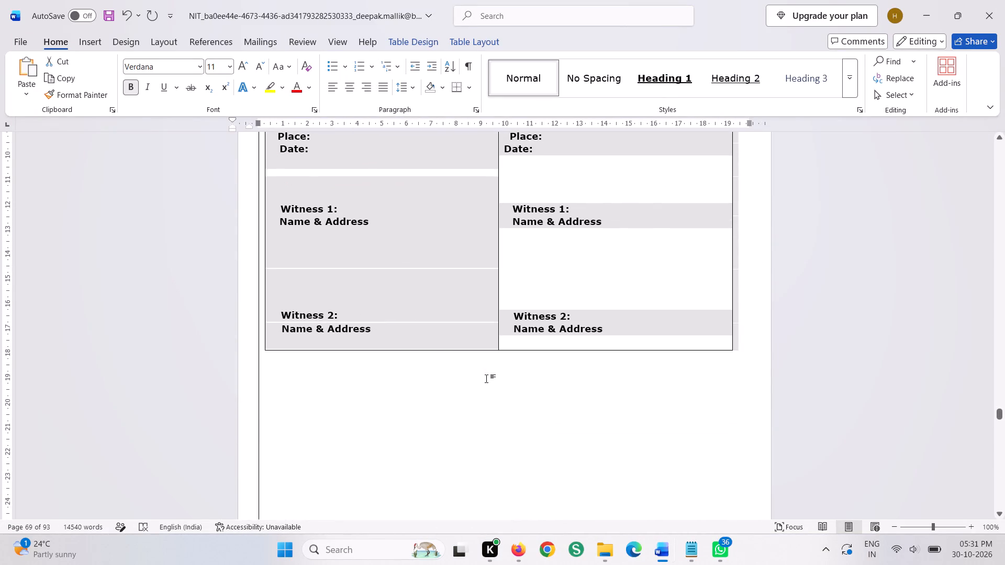
key("ctrl+v")
Move the pasted signature table toward the left page edge so both columns fit on the page.
scroll(412, 374, "up", 2)
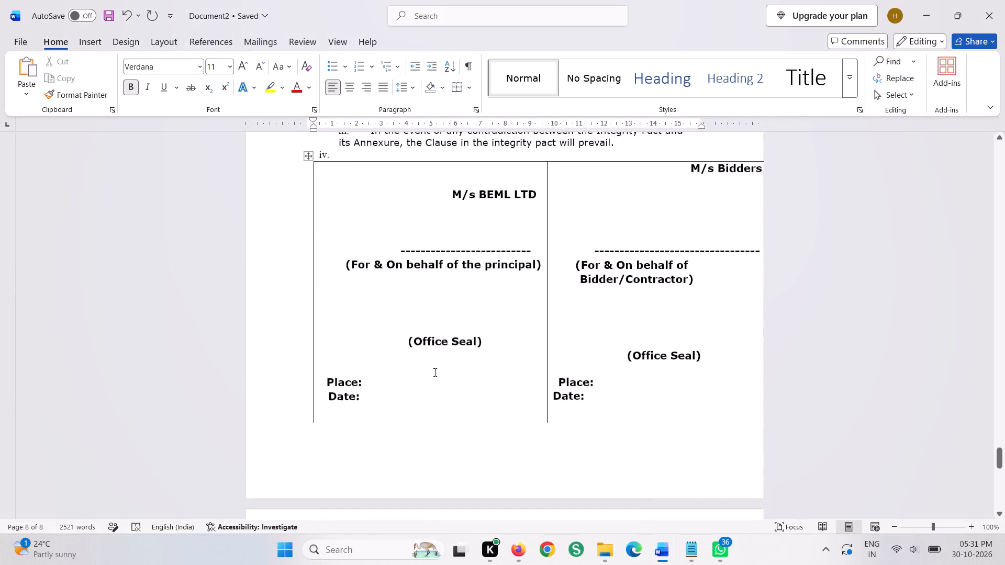
left_click_drag(309, 163, 277, 163)
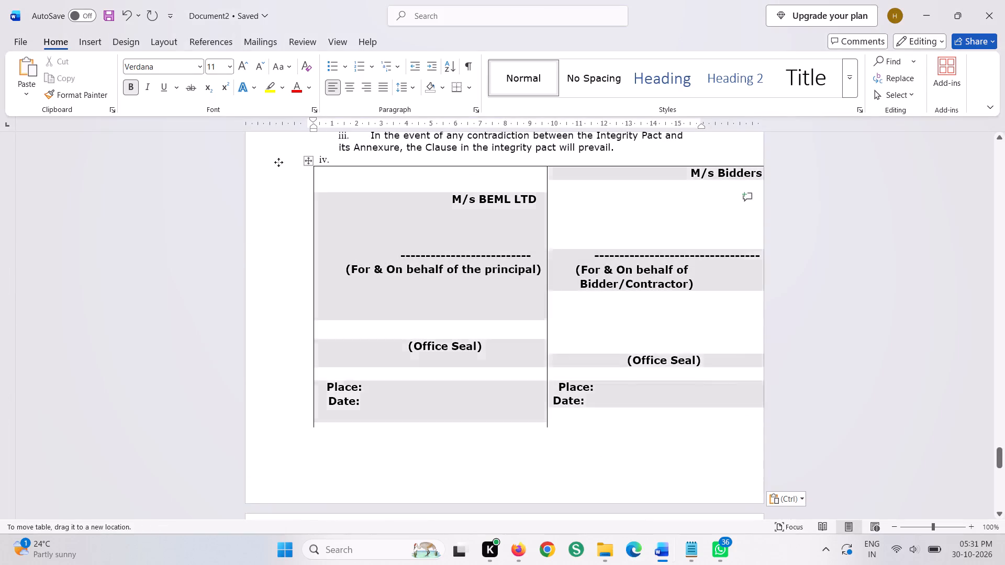
left_click_drag(277, 163, 267, 163)
Check the moved signature table's placement in Document2 and the pages following the original table in the tender document.
scroll(432, 285, "up", 2)
scroll(444, 291, "down", 1)
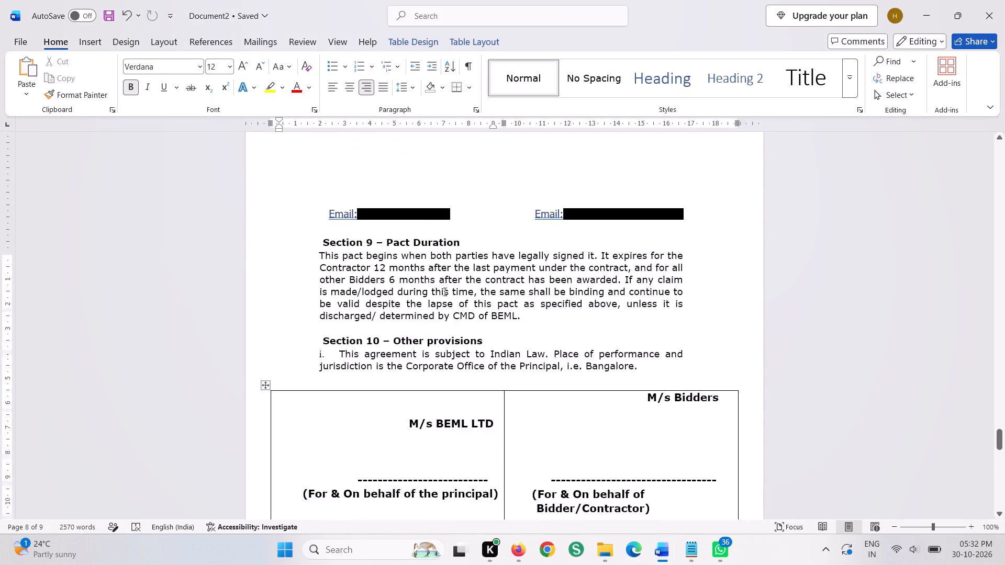
scroll(444, 292, "down", 4)
scroll(504, 299, "down", 1)
scroll(492, 292, "up", 6)
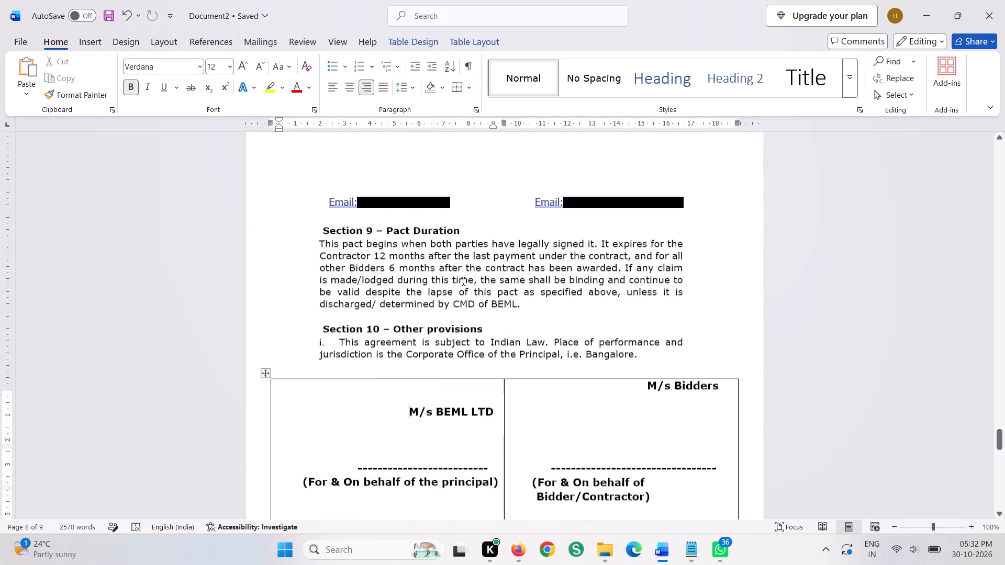
key("alt+Tab")
scroll(453, 301, "down", 5)
scroll(518, 299, "down", 3)
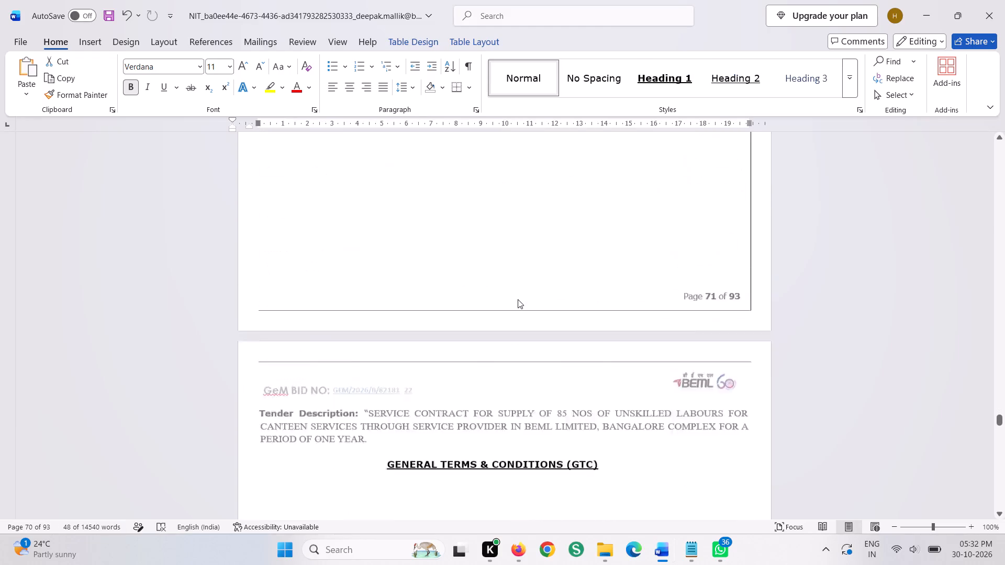
scroll(518, 299, "down", 2)
key("alt+Tab")
Delete the leftover Section 10 clauses below the signature table in Document2, from "Changes and supplements" to the empty item iv.
scroll(494, 364, "down", 4)
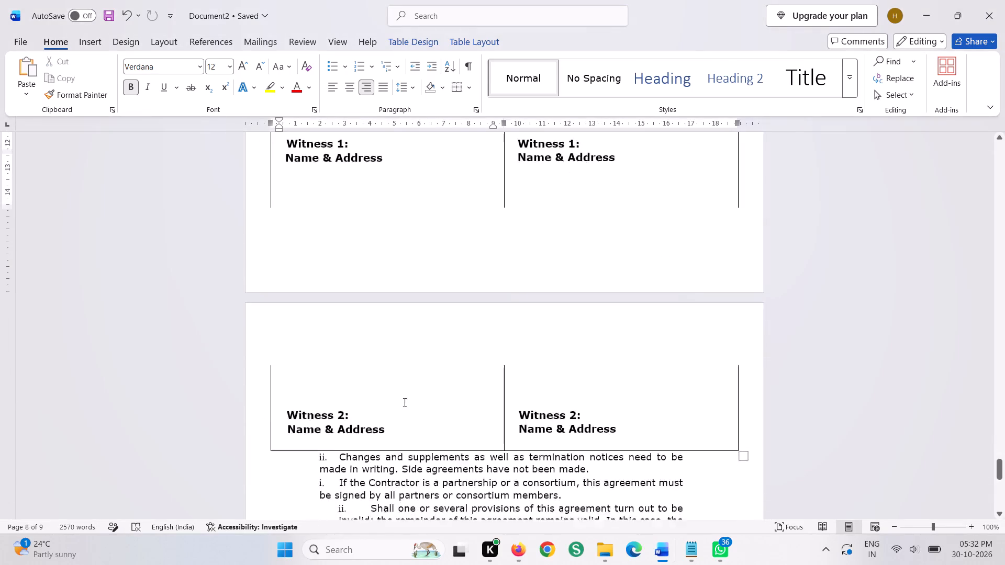
scroll(404, 402, "down", 1)
left_click_drag(312, 332, 462, 453)
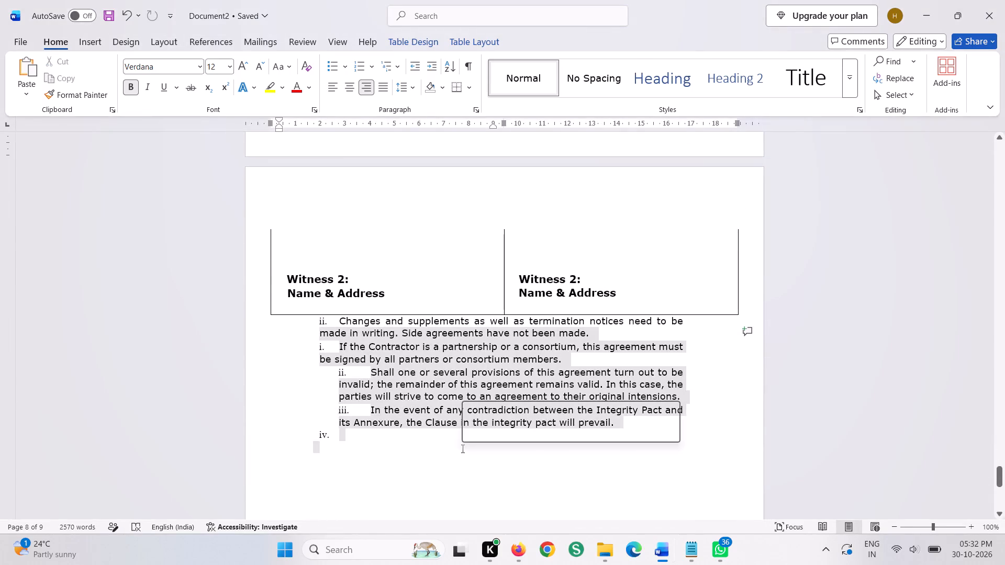
key("BackSpace")
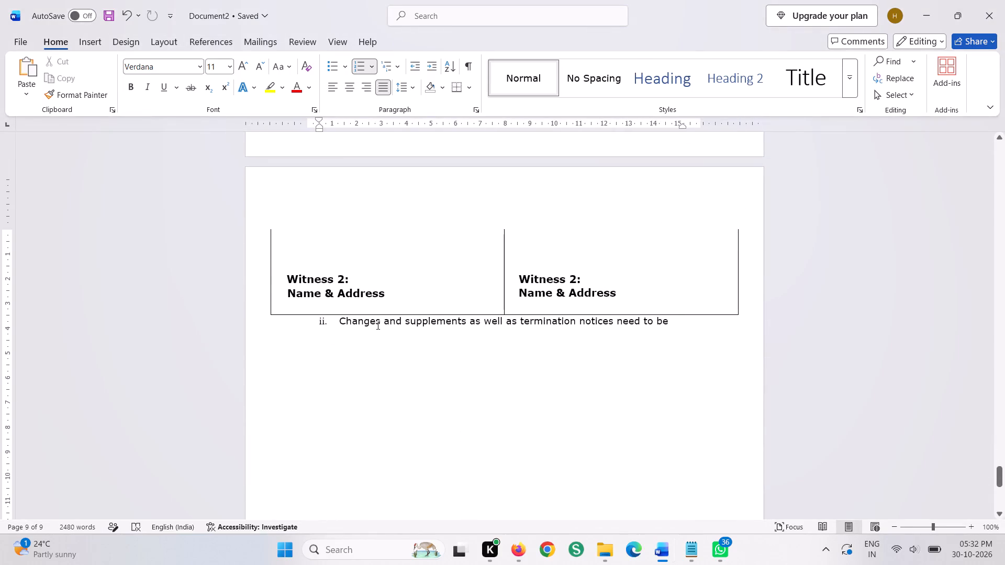
triple_click(377, 325)
left_click(377, 325)
key("BackSpace")
key("BackSpace")
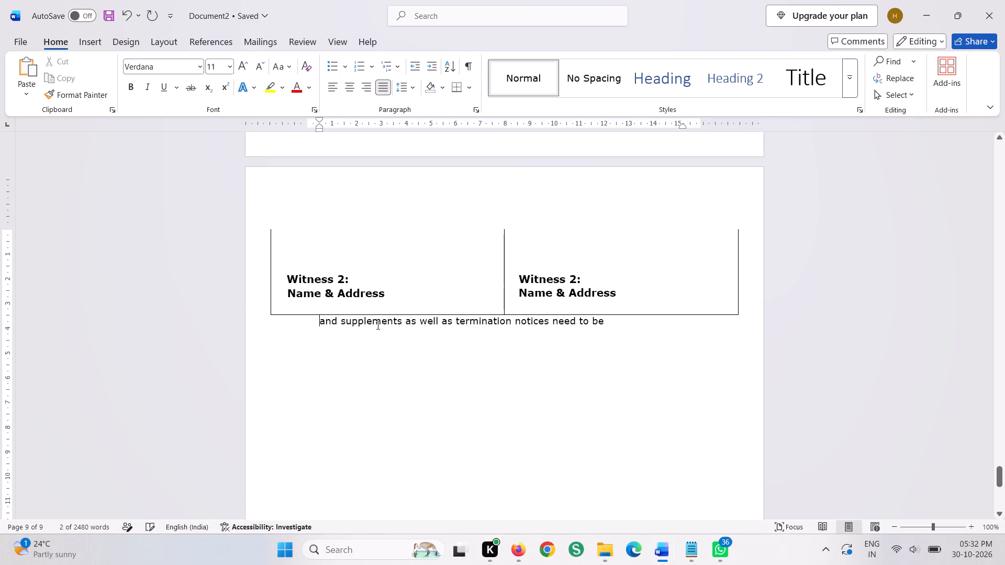
left_click_drag(606, 323, 326, 330)
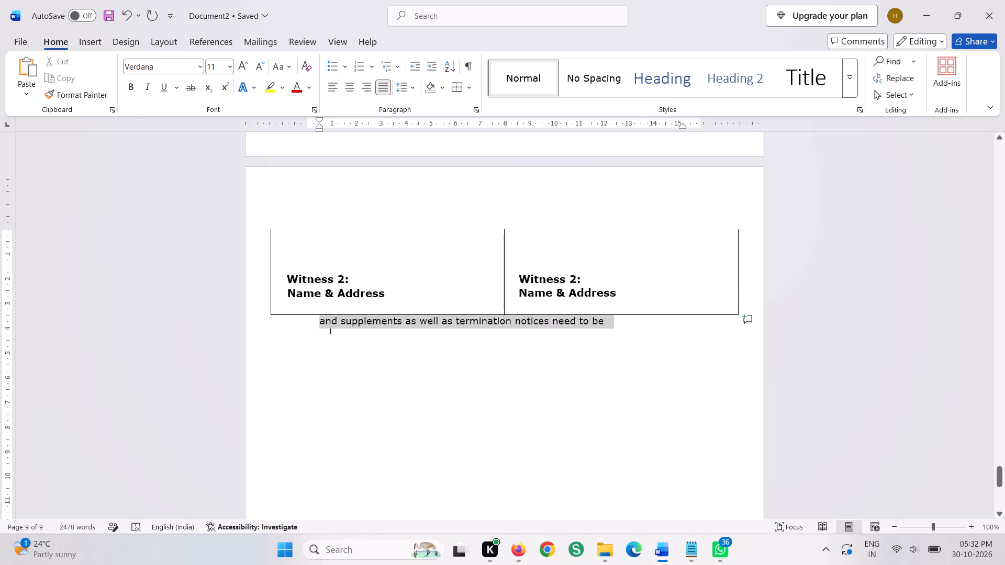
left_click_drag(326, 330, 319, 330)
key("BackSpace")
Delete the stray page-border shape running along the left of the Section 8 Monitor clauses.
scroll(318, 330, "up", 2)
scroll(363, 345, "up", 2)
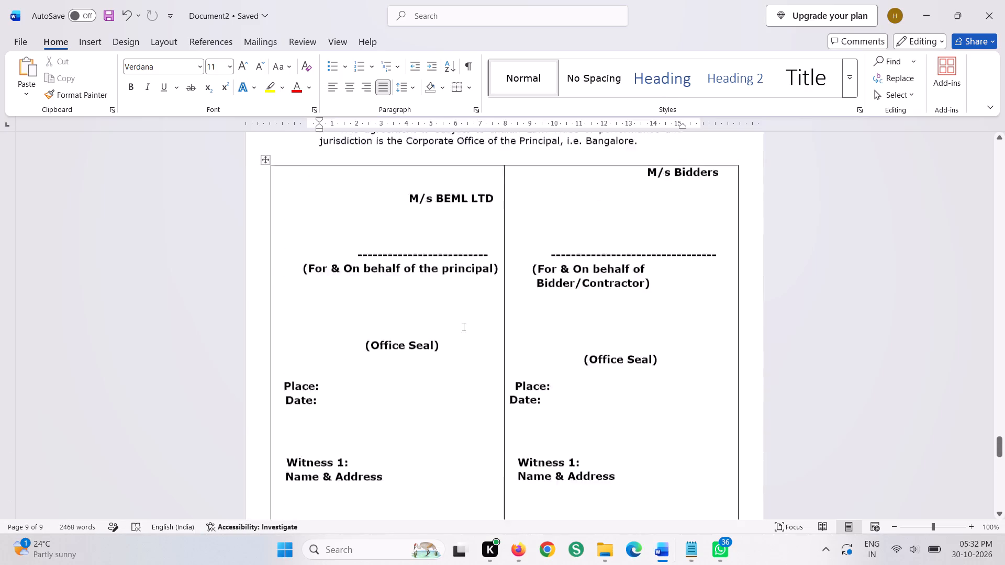
scroll(460, 319, "up", 4)
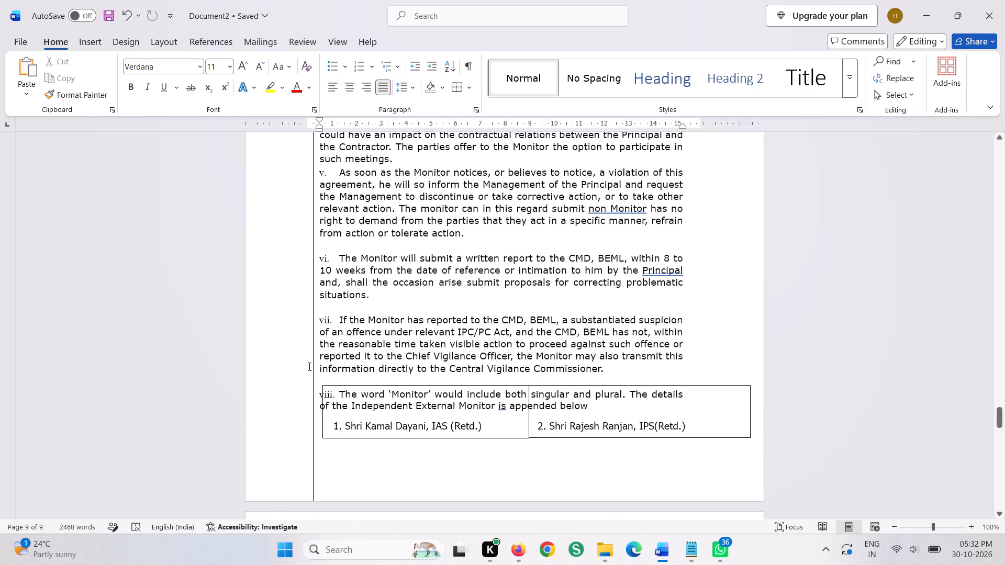
triple_click(312, 365)
left_click(312, 365)
scroll(273, 318, "up", 2)
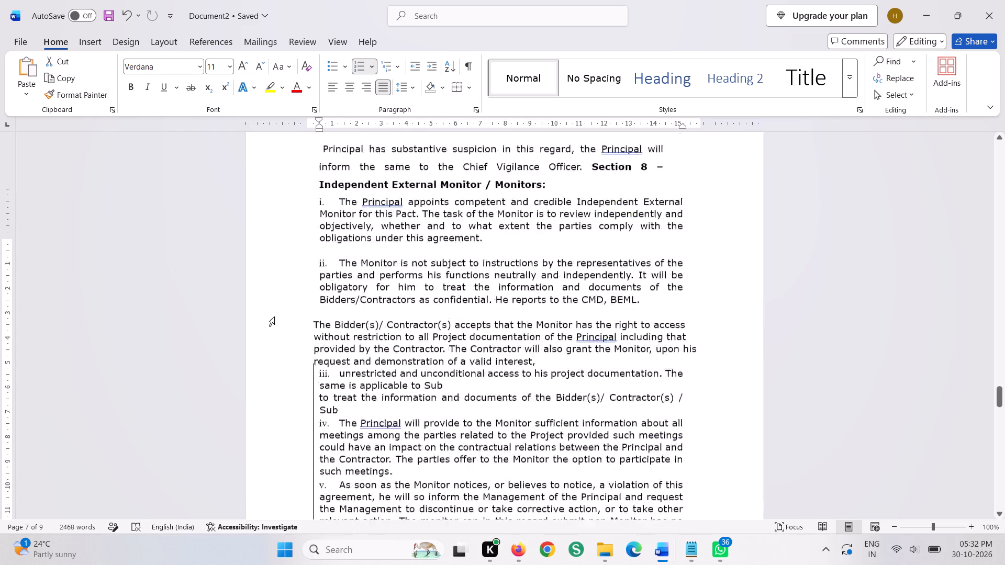
scroll(274, 317, "up", 2)
scroll(319, 444, "down", 2)
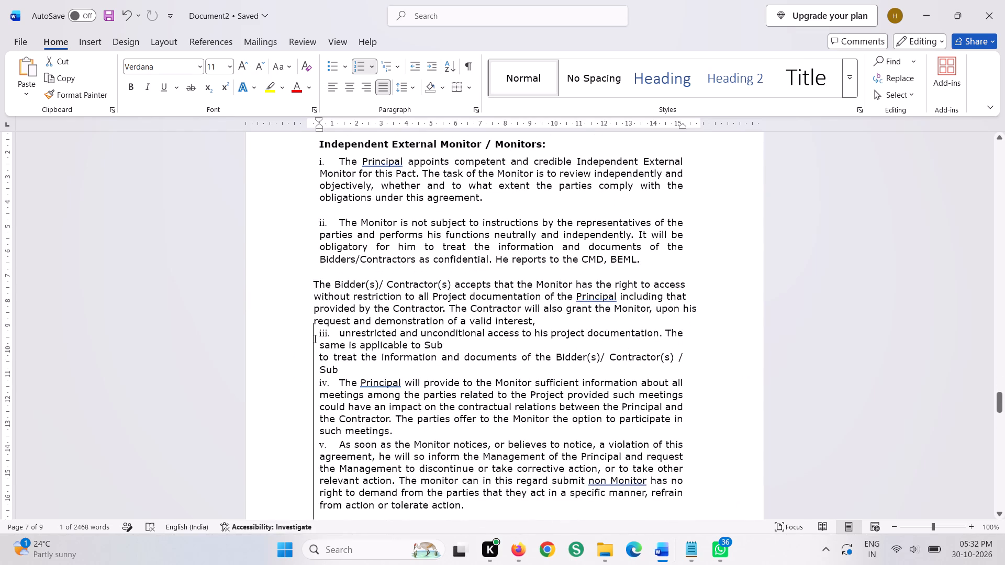
triple_click(312, 337)
double_click(312, 337)
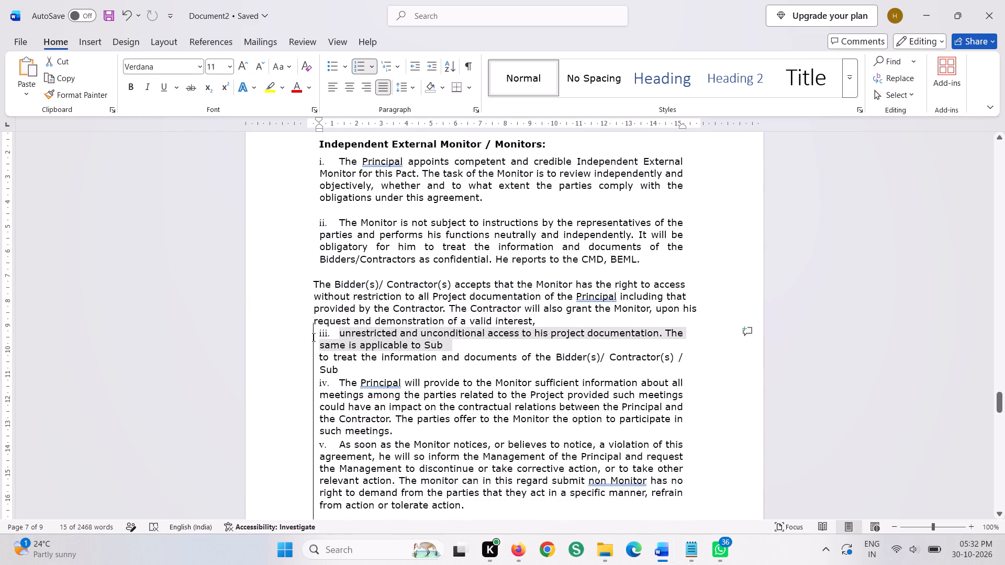
triple_click(311, 361)
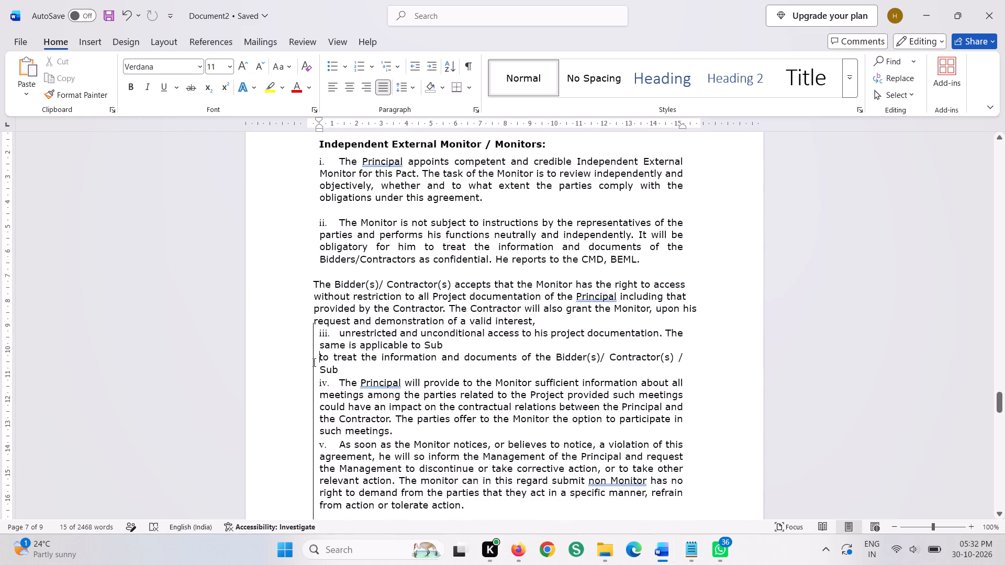
left_click(313, 362)
scroll(329, 372, "down", 2)
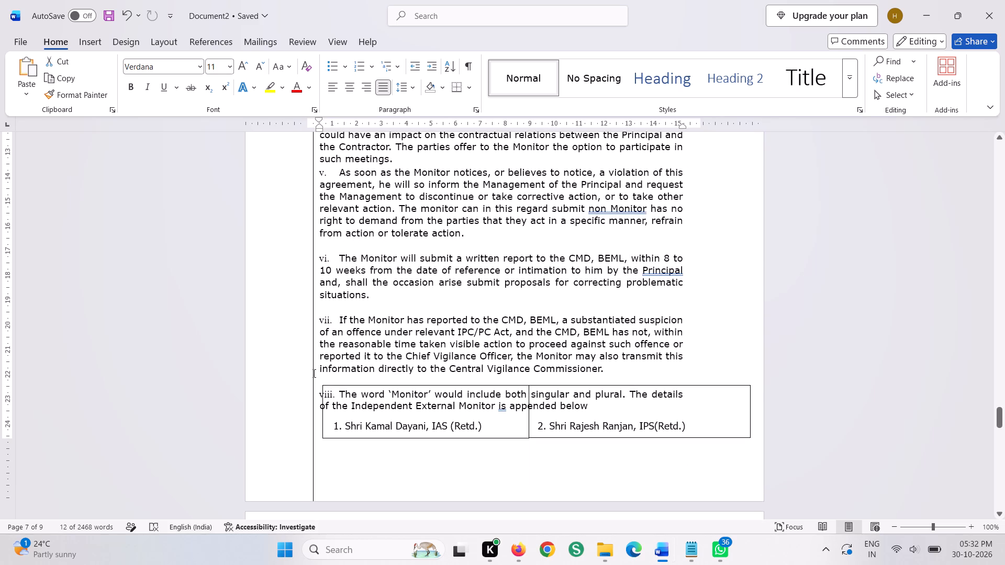
triple_click(312, 373)
double_click(312, 374)
left_click(311, 404)
left_click(315, 446)
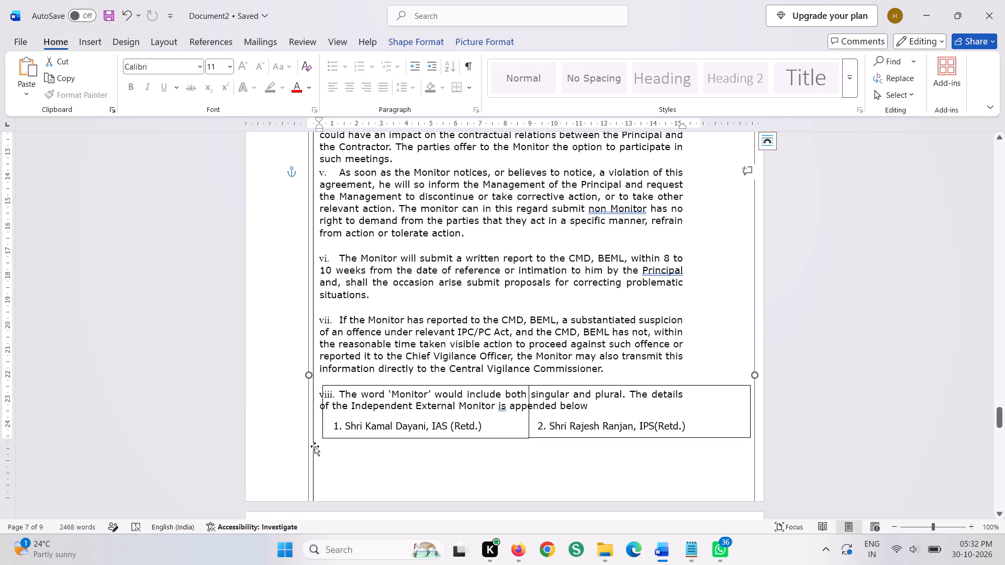
key("Delete")
Delete the stray vertical border line along the right edge of the Section 2 Bidder commitments page.
scroll(334, 434, "up", 1)
scroll(404, 428, "up", 2)
scroll(467, 413, "up", 1)
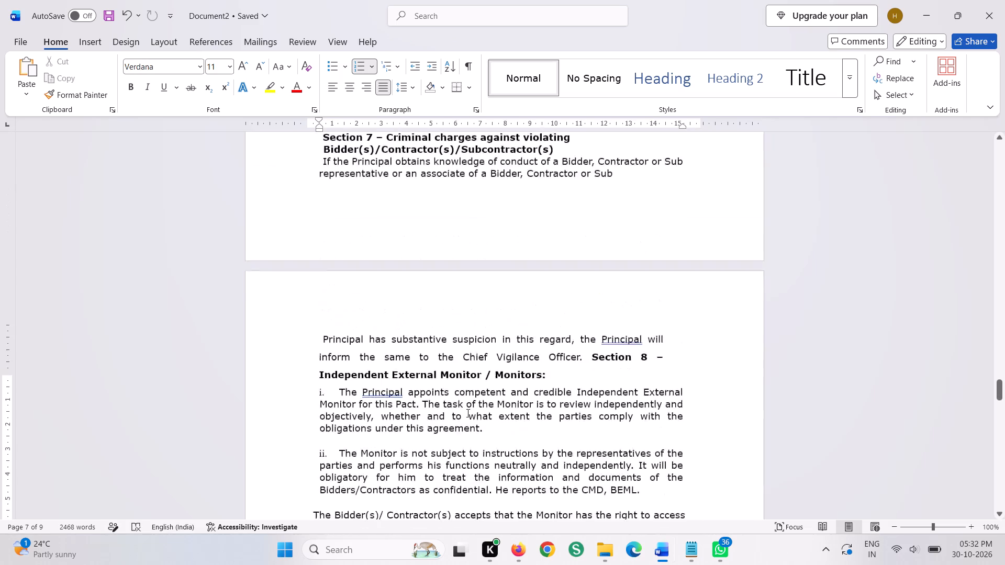
scroll(467, 413, "up", 16)
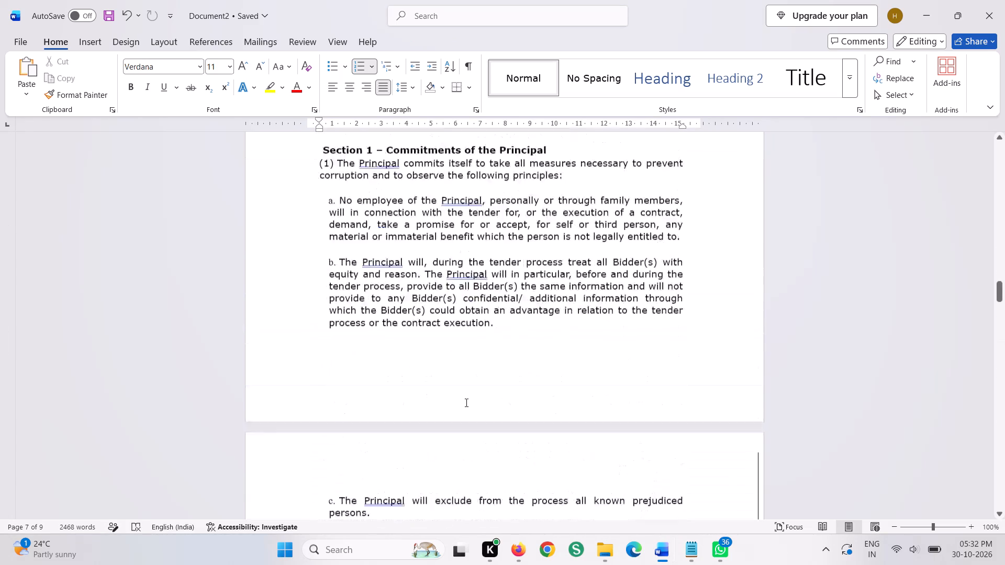
scroll(465, 402, "up", 2)
scroll(465, 400, "down", 8)
left_click(757, 393)
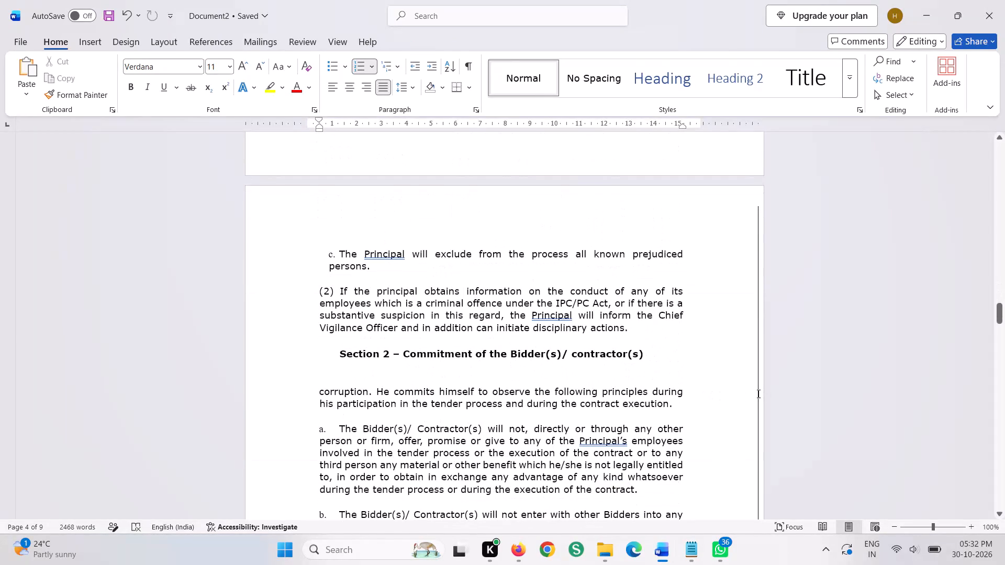
scroll(748, 399, "down", 3)
double_click(757, 380)
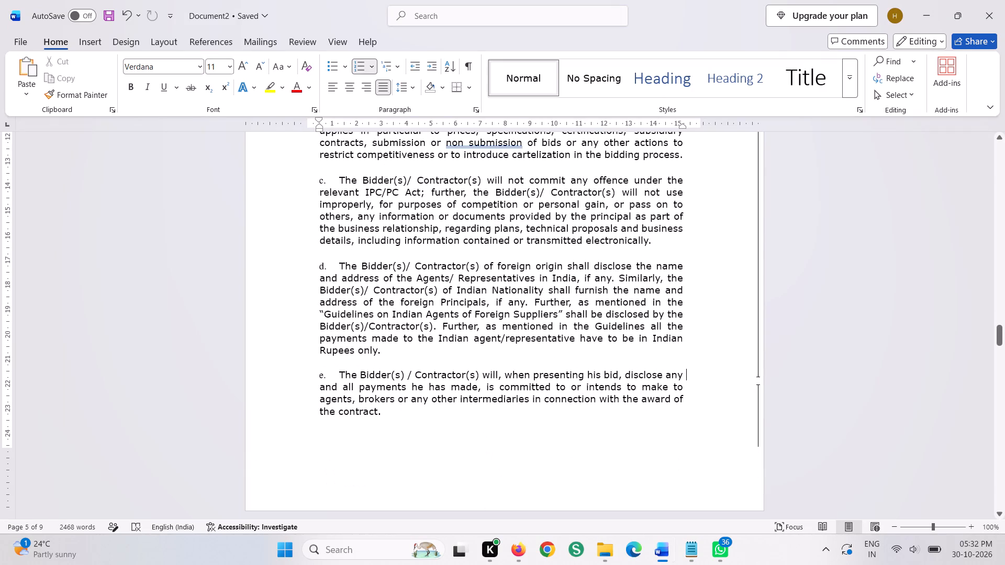
left_click(757, 329)
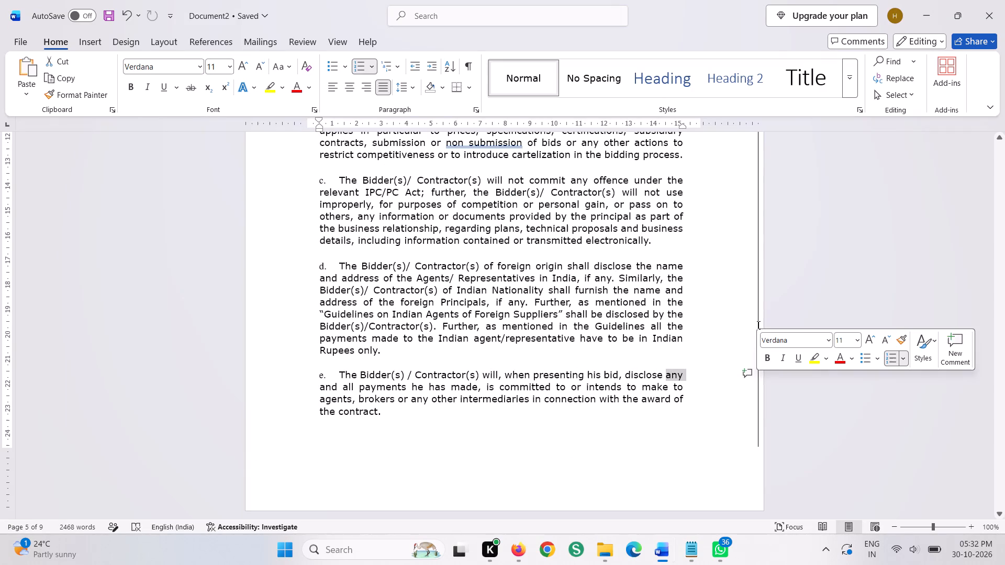
left_click(757, 321)
double_click(756, 320)
scroll(751, 300, "up", 1)
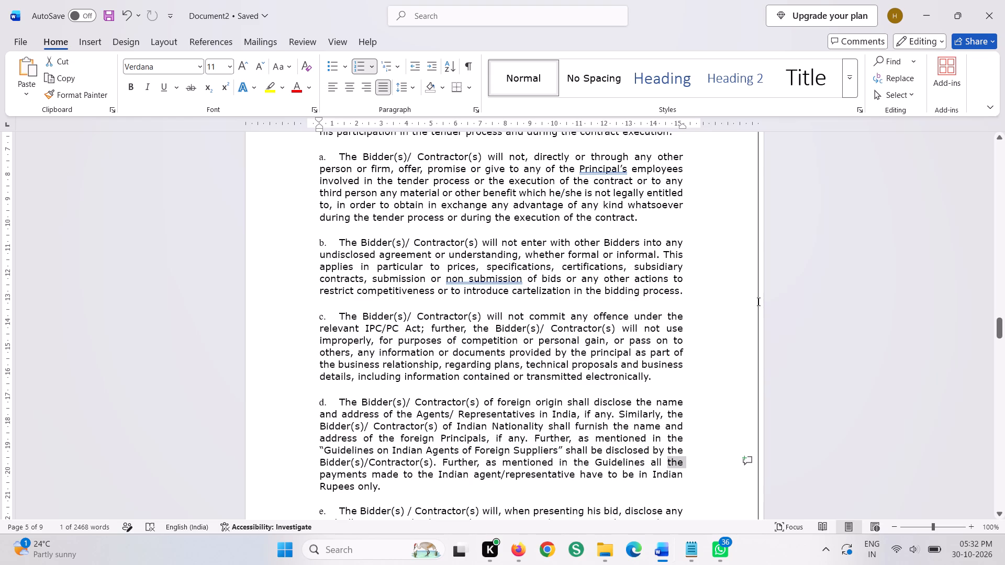
left_click(758, 302)
key("Delete")
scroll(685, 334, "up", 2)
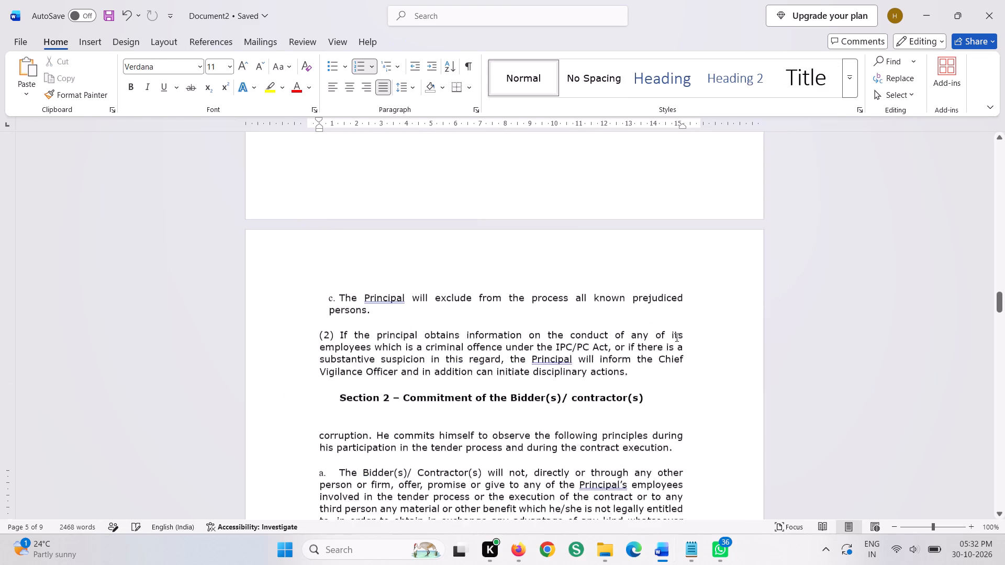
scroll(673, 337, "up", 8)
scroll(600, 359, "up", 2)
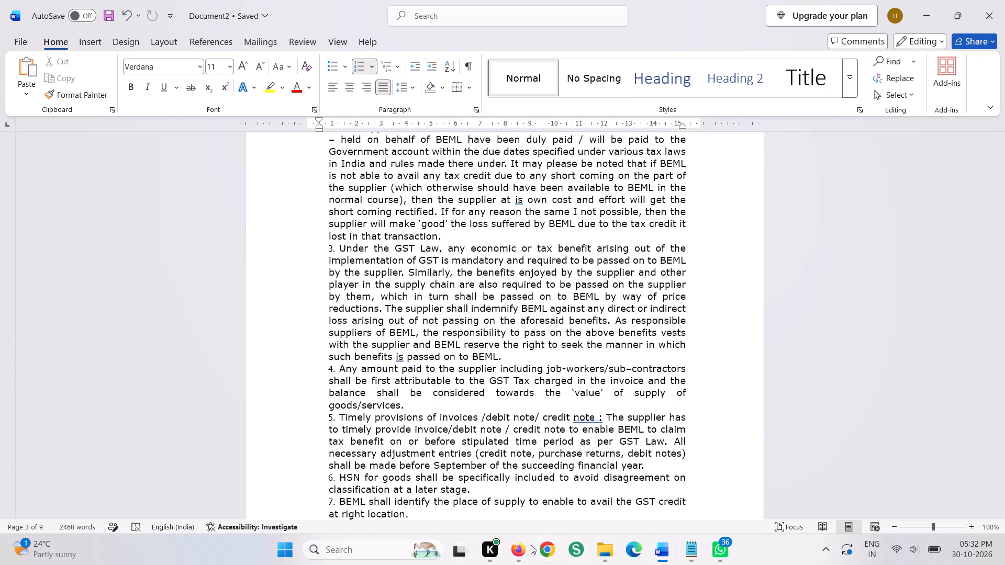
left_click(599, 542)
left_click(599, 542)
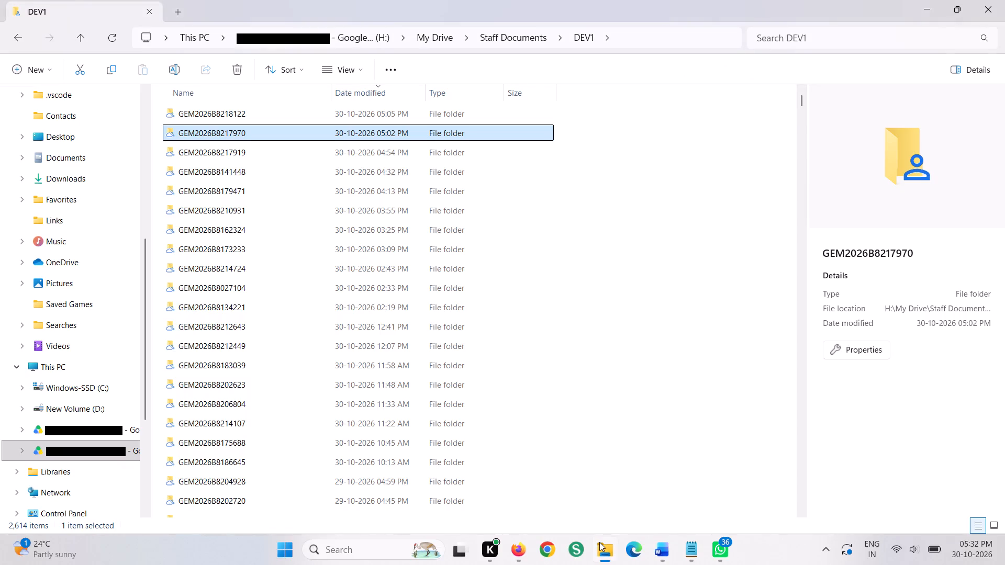
Save Document2 as a Word document named ALL ANNEXURES in the GEM2026B8218122 folder inside DEV1.
left_click(20, 41)
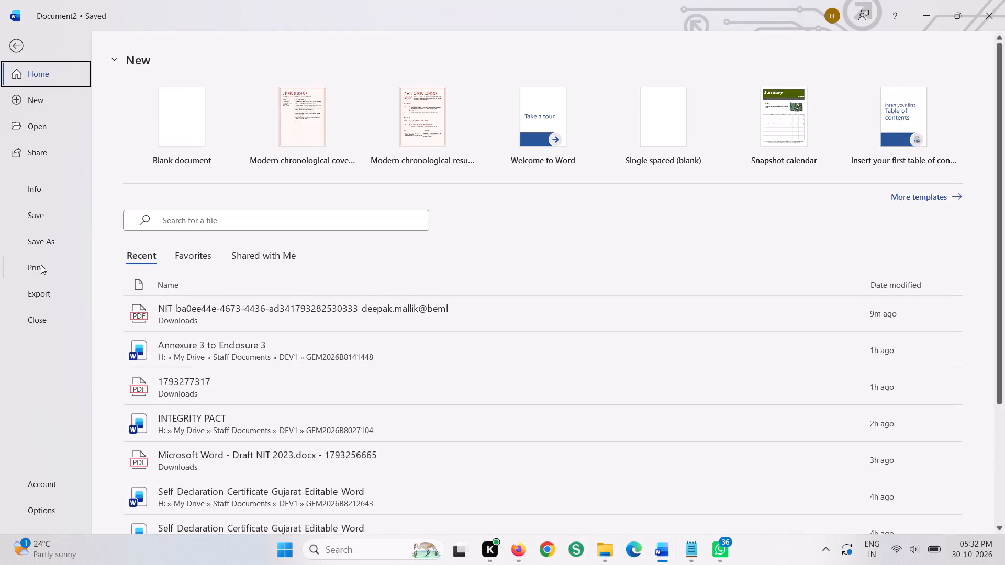
left_click(50, 246)
left_click(152, 350)
scroll(193, 223, "up", 6)
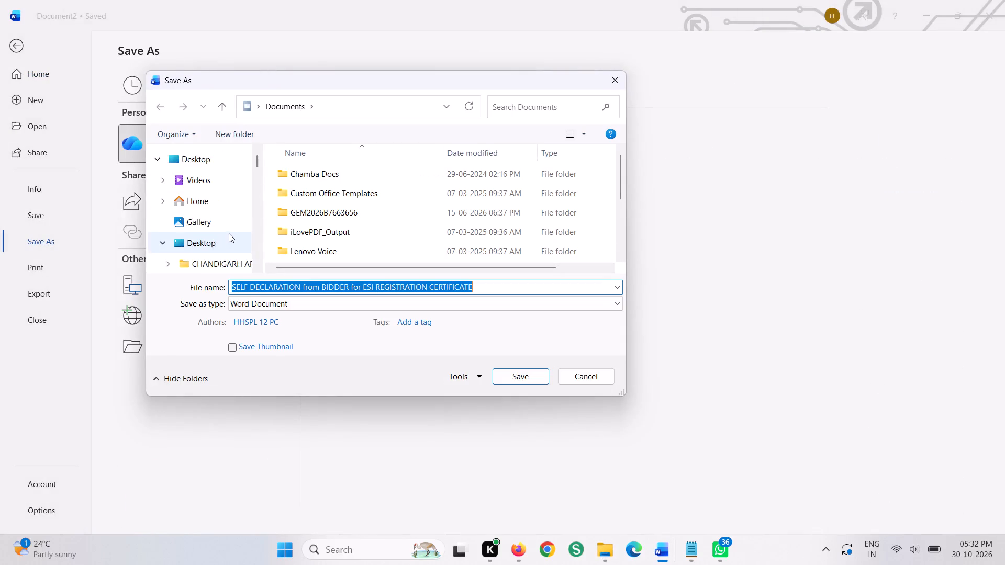
scroll(202, 228, "up", 3)
scroll(199, 266, "down", 1)
left_click(198, 189)
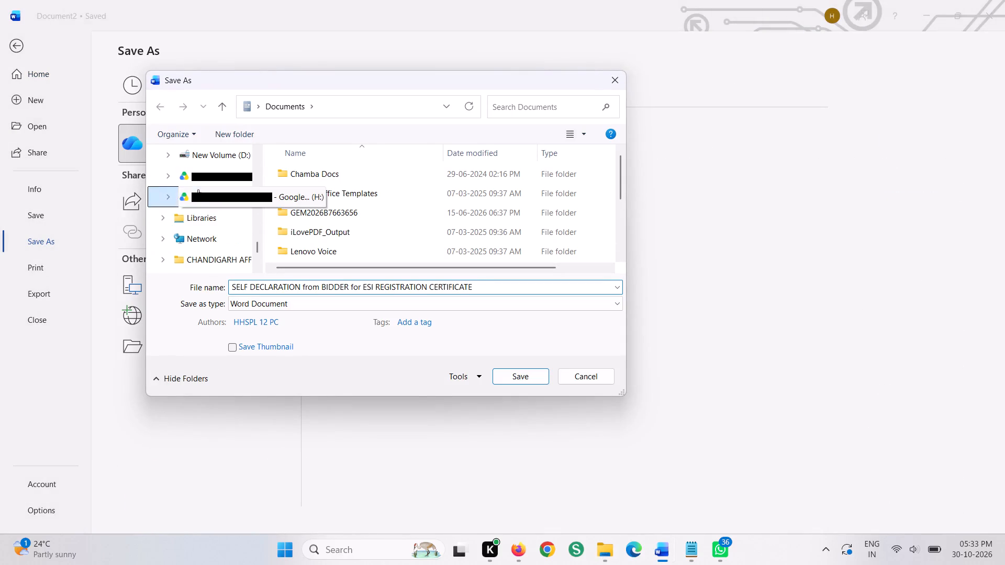
scroll(208, 207, "up", 14)
scroll(217, 233, "down", 1)
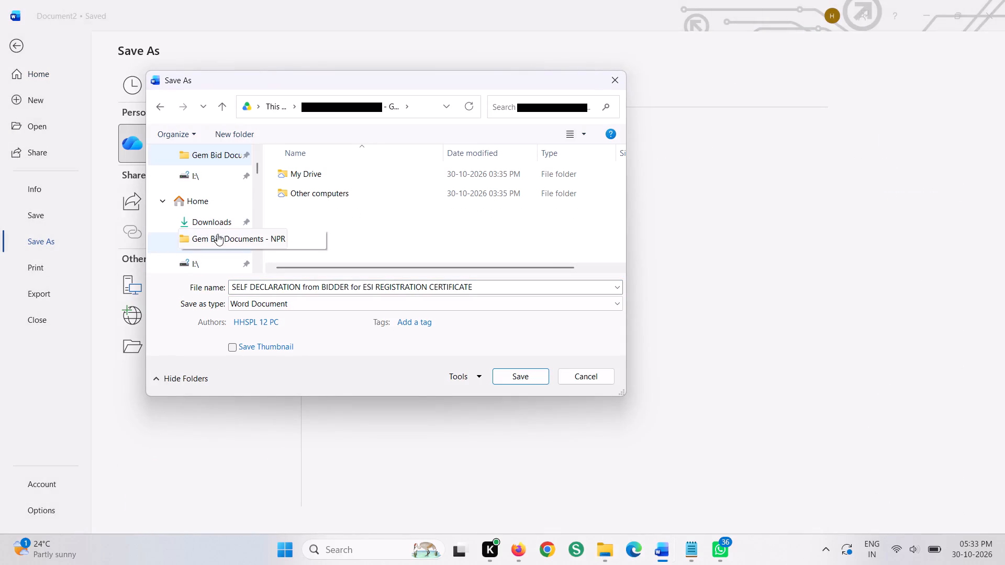
left_click(210, 198)
scroll(314, 187, "up", 10)
double_click(336, 171)
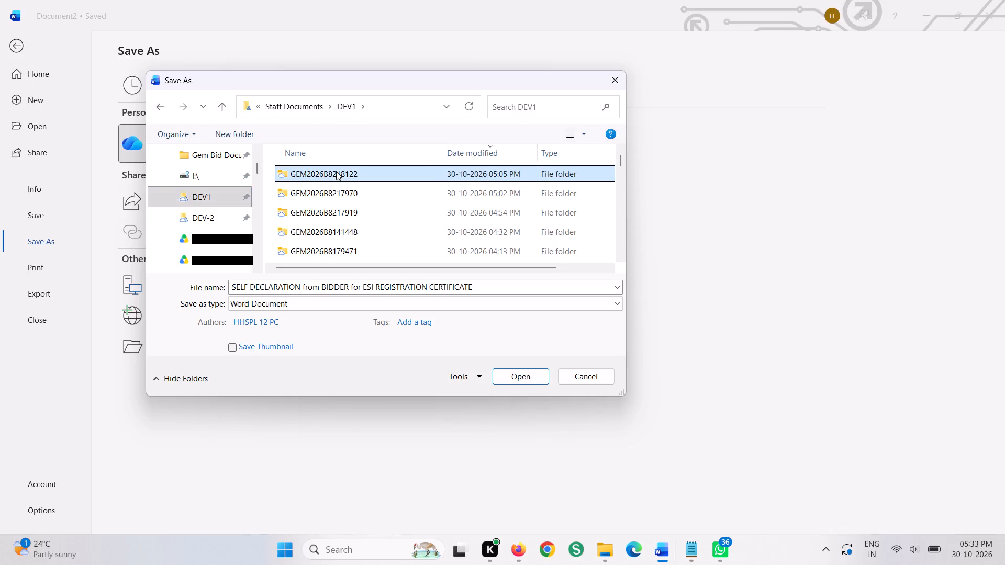
left_click(347, 297)
left_click(356, 281)
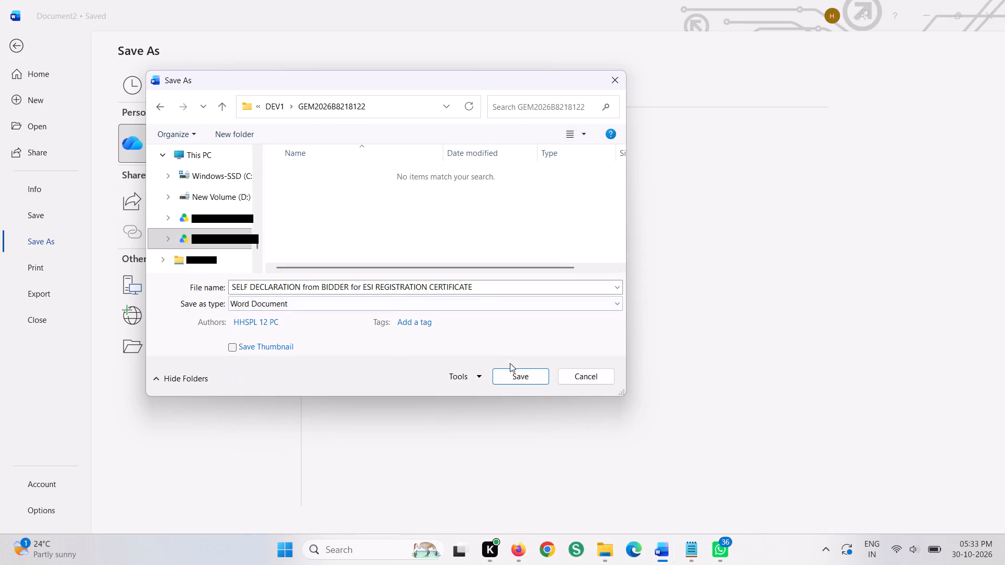
left_click(497, 291)
type("ALL ANNEXURES")
key("Return")
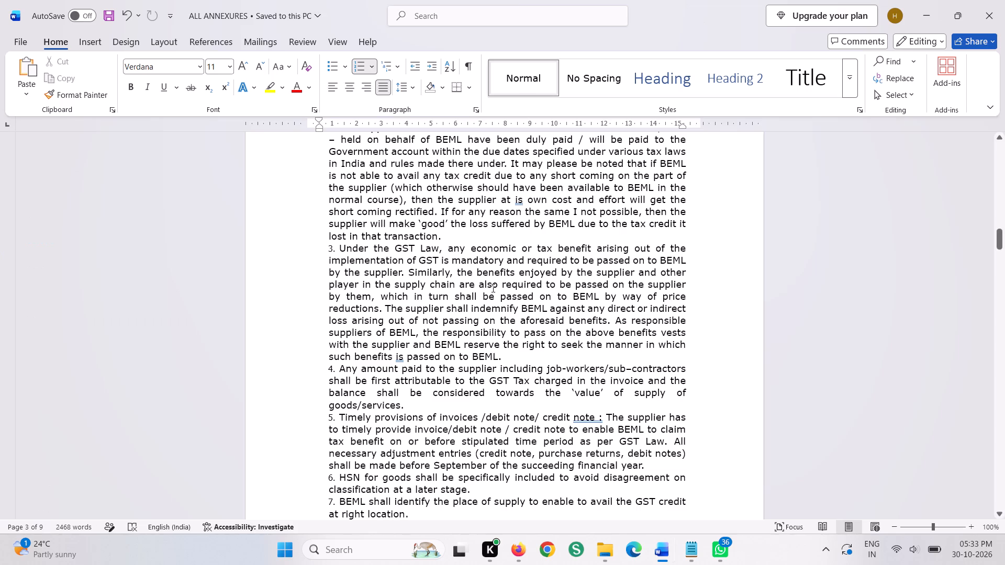
Check the closing pages of the ALL ANNEXURES document, around the witness signature table.
scroll(542, 358, "down", 20)
scroll(542, 358, "down", 17)
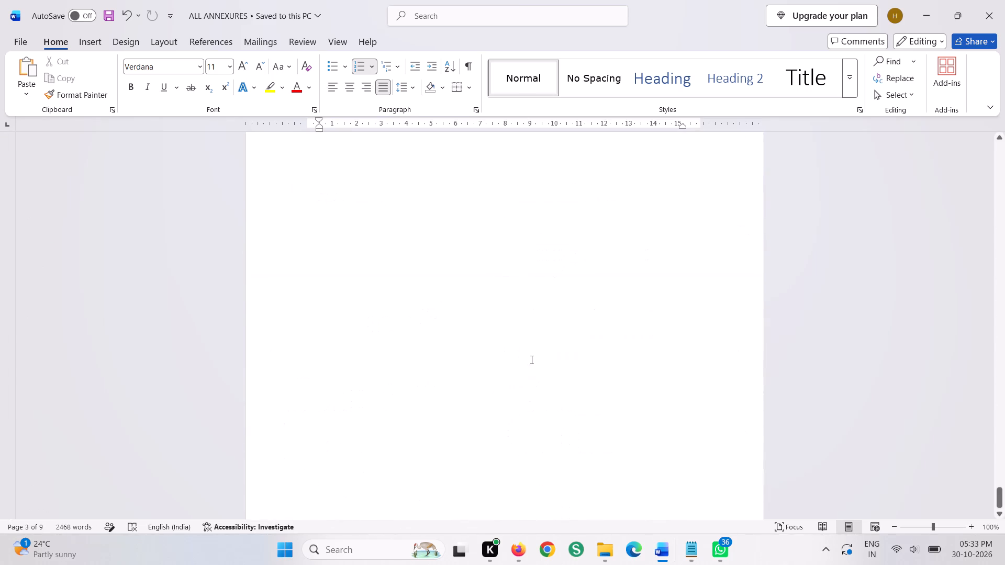
scroll(531, 359, "down", 7)
left_click(659, 544)
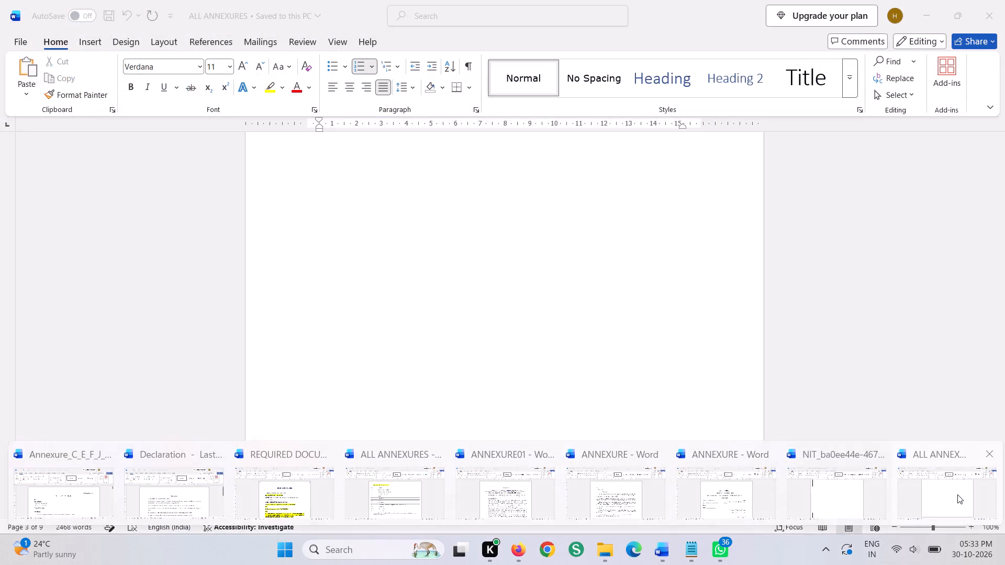
left_click(957, 494)
scroll(574, 302, "down", 9)
scroll(518, 316, "up", 3)
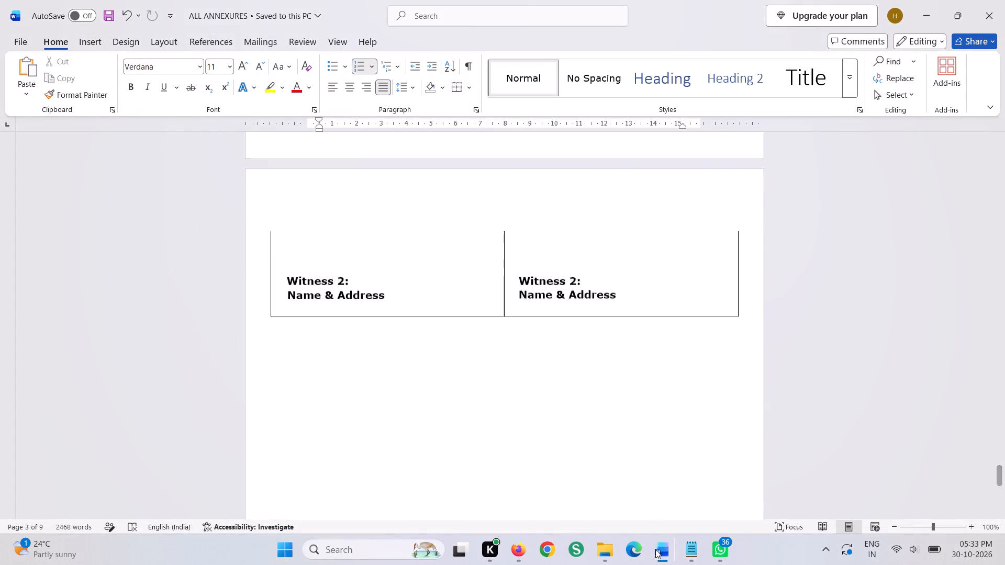
Switch to the NIT tender document and review the pages after the Integrity Pact signature table through to the last page for remaining annexures.
left_click(656, 553)
left_click(821, 483)
scroll(636, 395, "down", 13)
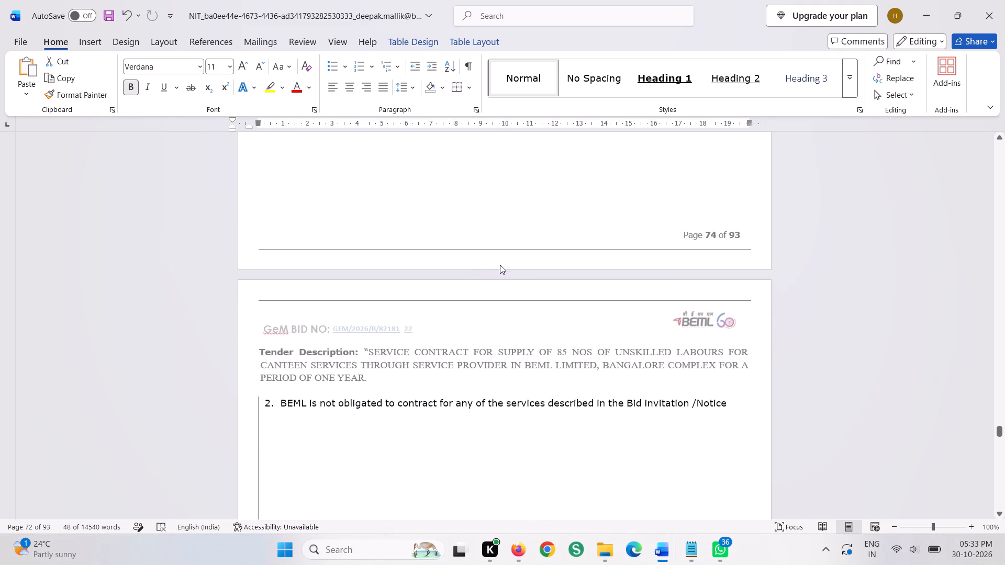
scroll(459, 289, "down", 8)
scroll(465, 382, "down", 19)
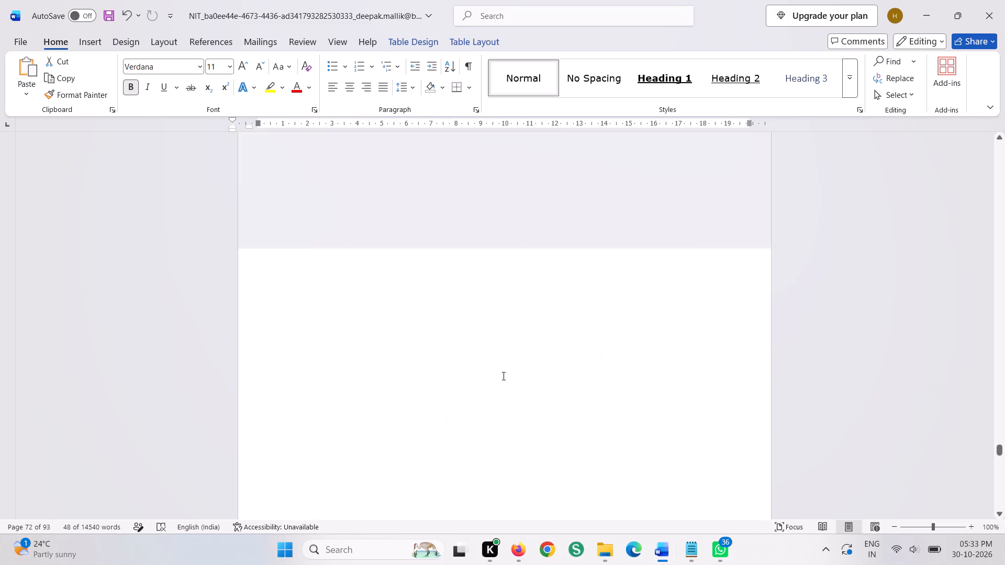
scroll(502, 376, "down", 19)
scroll(481, 350, "down", 15)
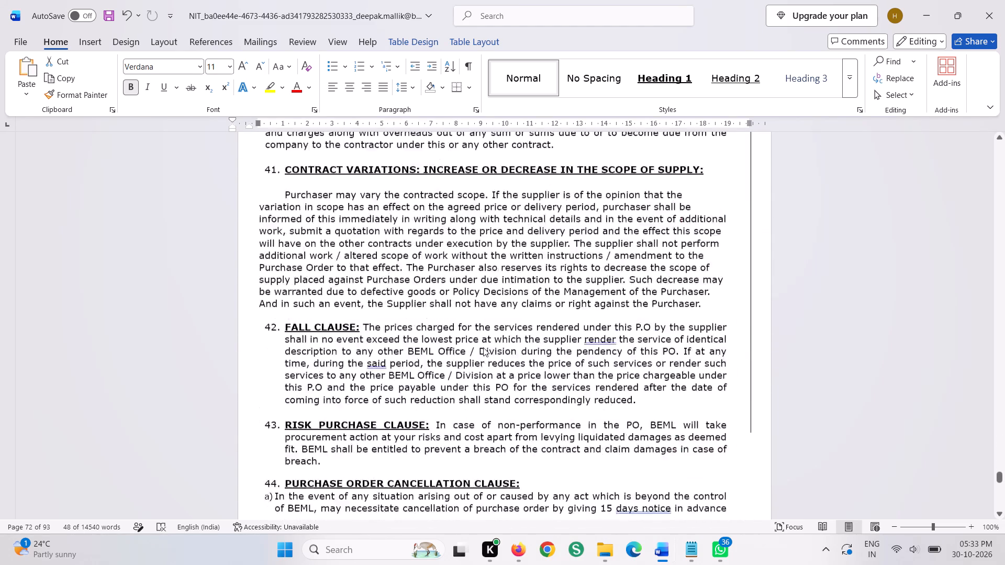
scroll(483, 347, "down", 20)
scroll(483, 347, "down", 20)
scroll(483, 347, "down", 2)
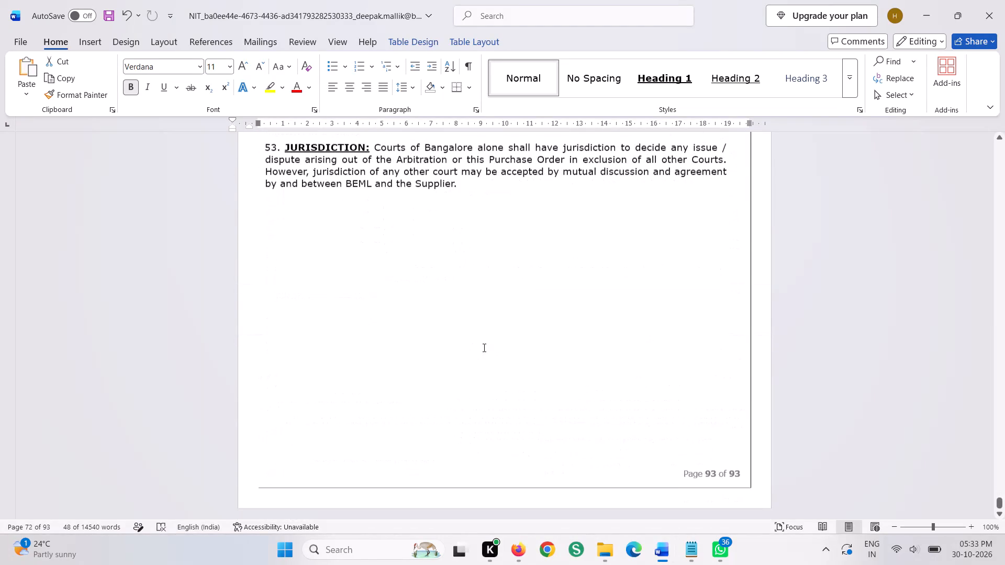
scroll(483, 347, "down", 6)
scroll(483, 347, "up", 17)
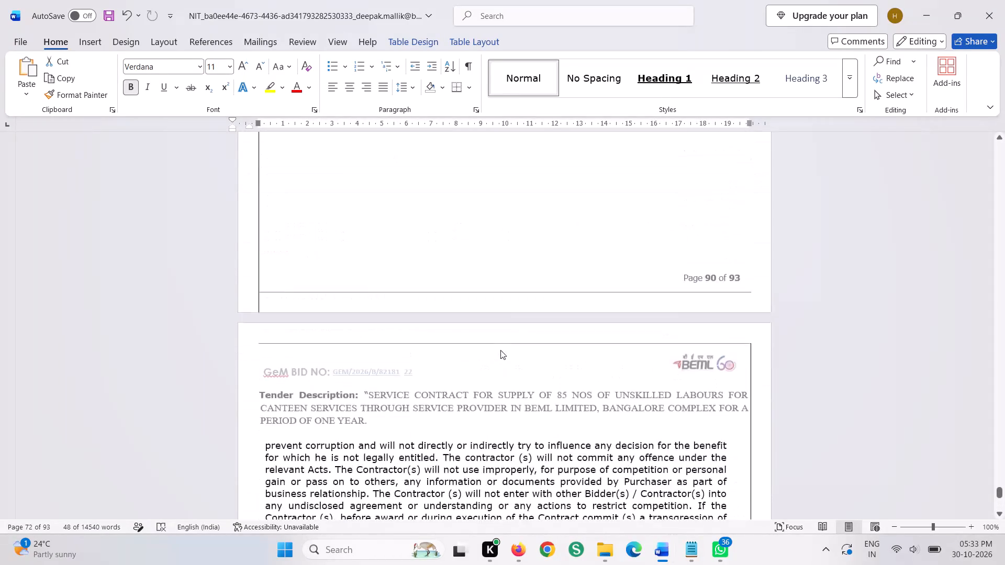
scroll(500, 350, "up", 2)
scroll(500, 350, "up", 20)
scroll(500, 350, "up", 15)
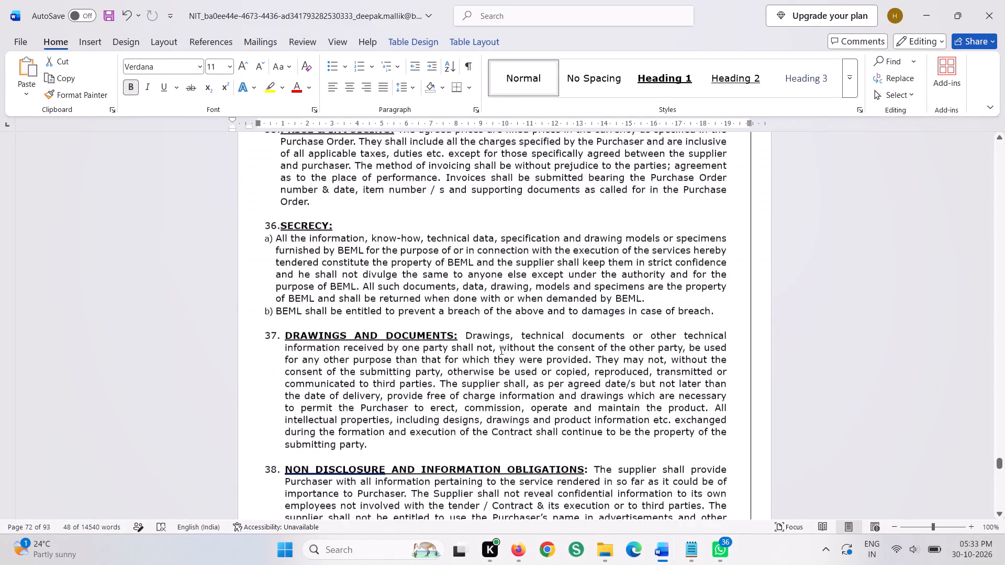
scroll(500, 350, "up", 19)
scroll(448, 328, "up", 6)
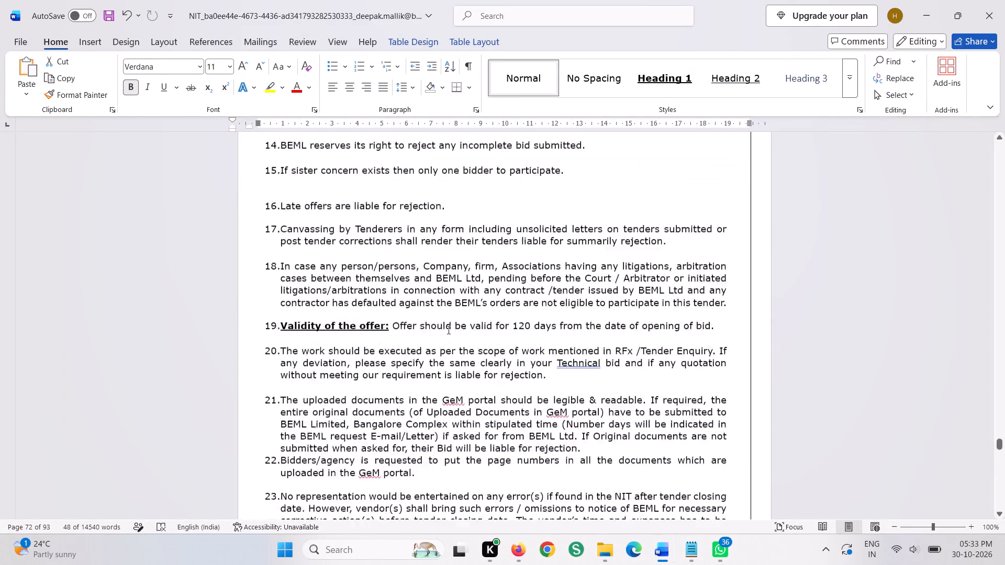
scroll(448, 330, "up", 16)
scroll(418, 318, "up", 11)
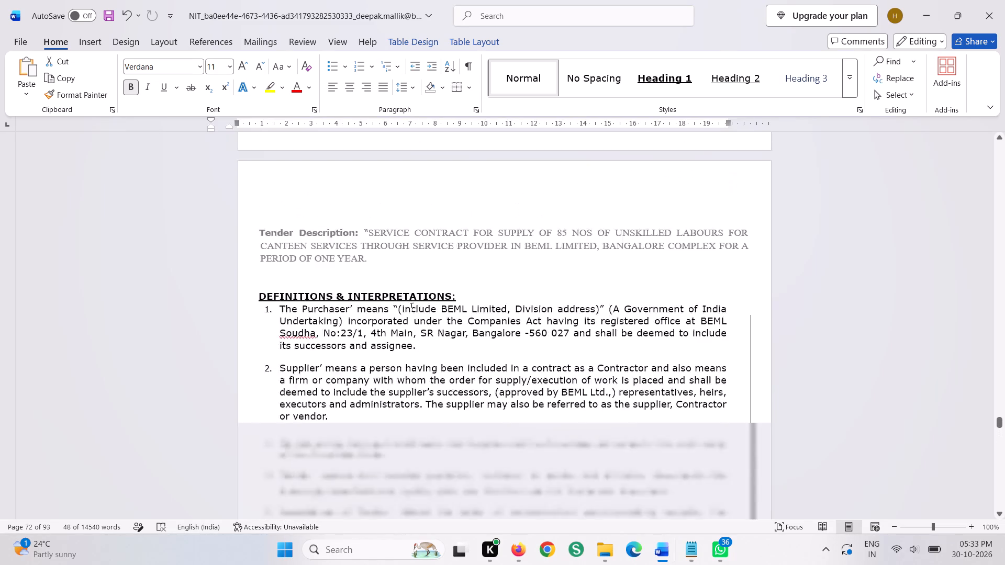
scroll(410, 307, "up", 18)
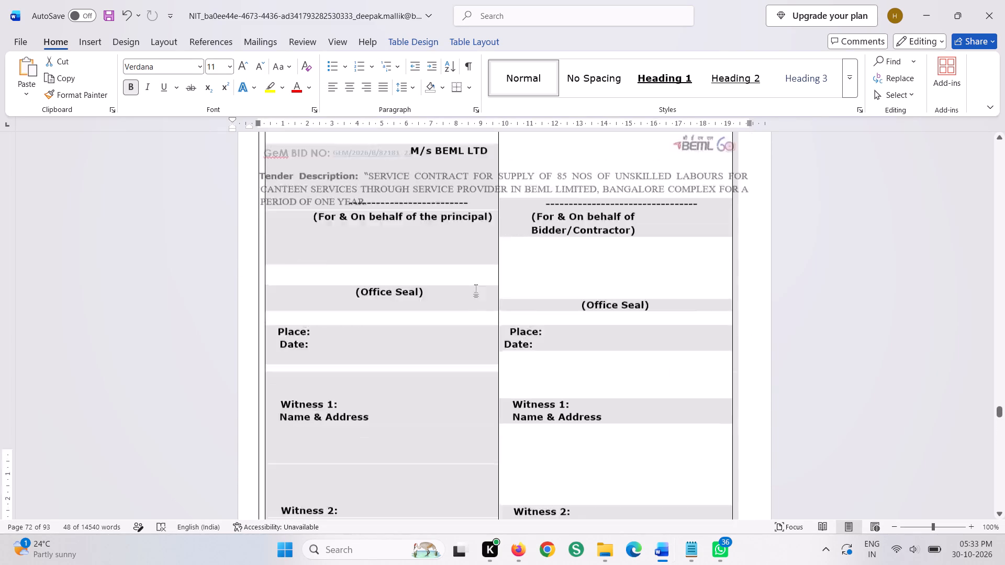
scroll(517, 287, "down", 9)
scroll(621, 278, "down", 11)
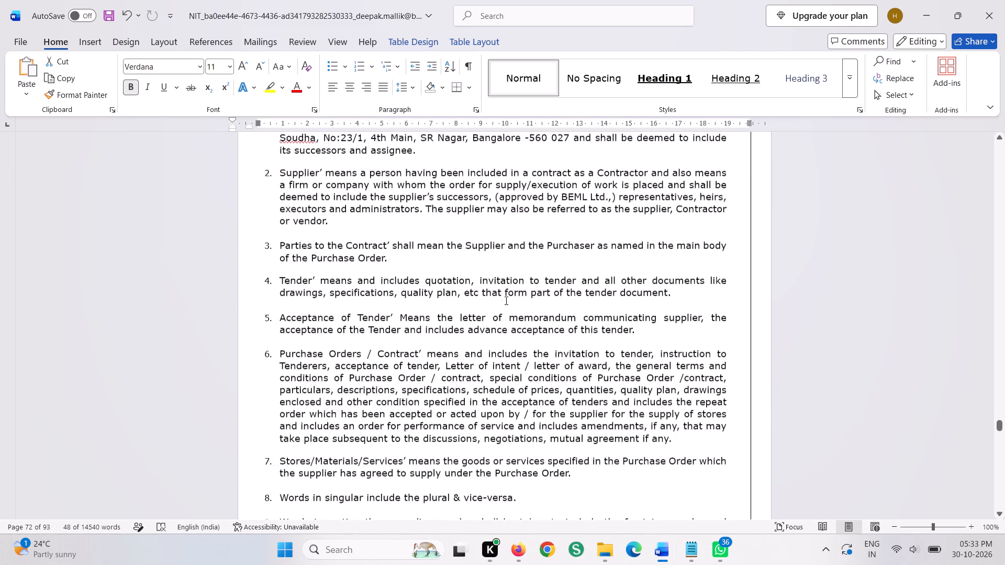
scroll(501, 295, "down", 5)
Close the NIT tender document.
left_click(988, 17)
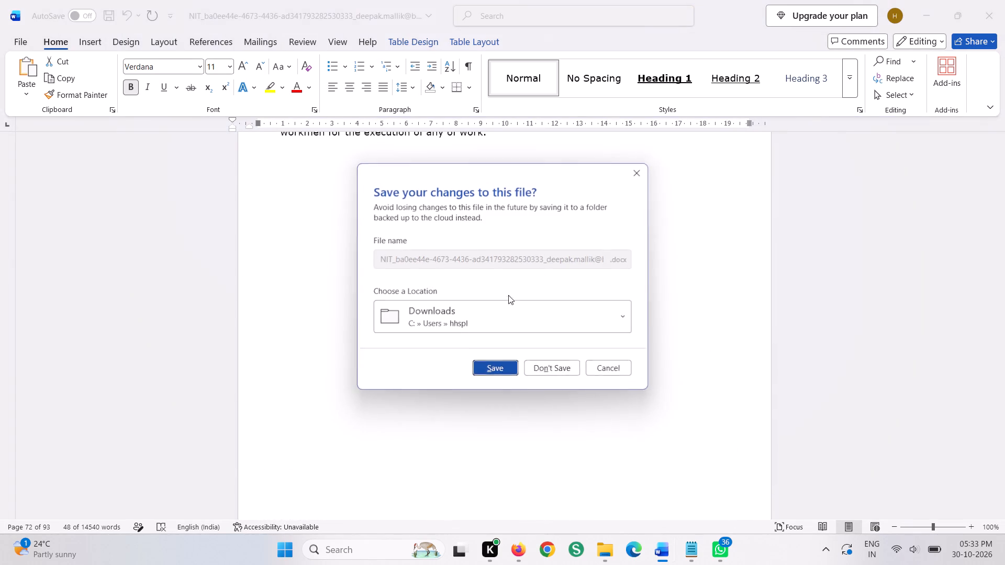
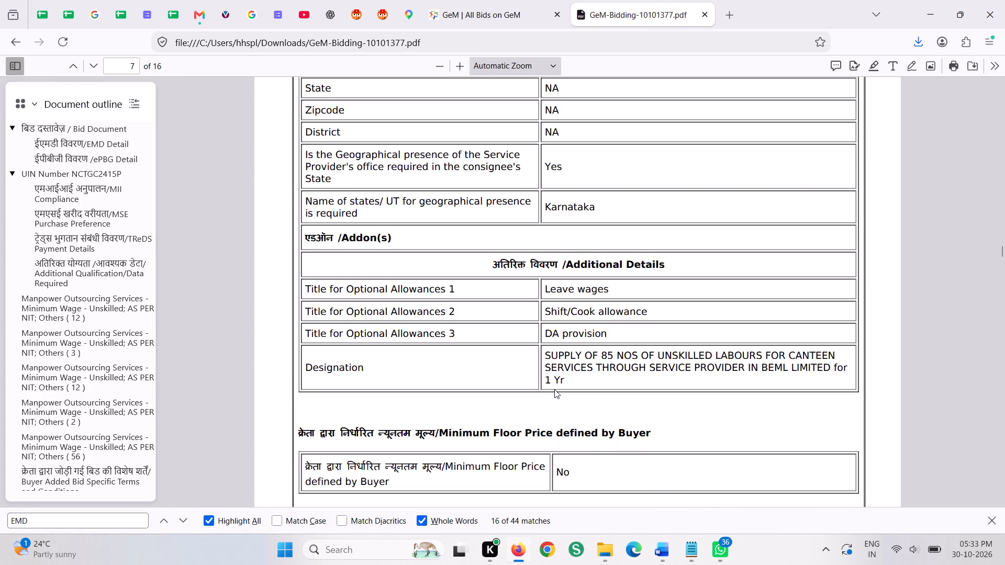
Examine the GeM bidding PDF from the consignee and allowance details through to the buyer-added ATC clauses and disclaimer.
scroll(554, 389, "down", 4)
scroll(554, 389, "up", 1)
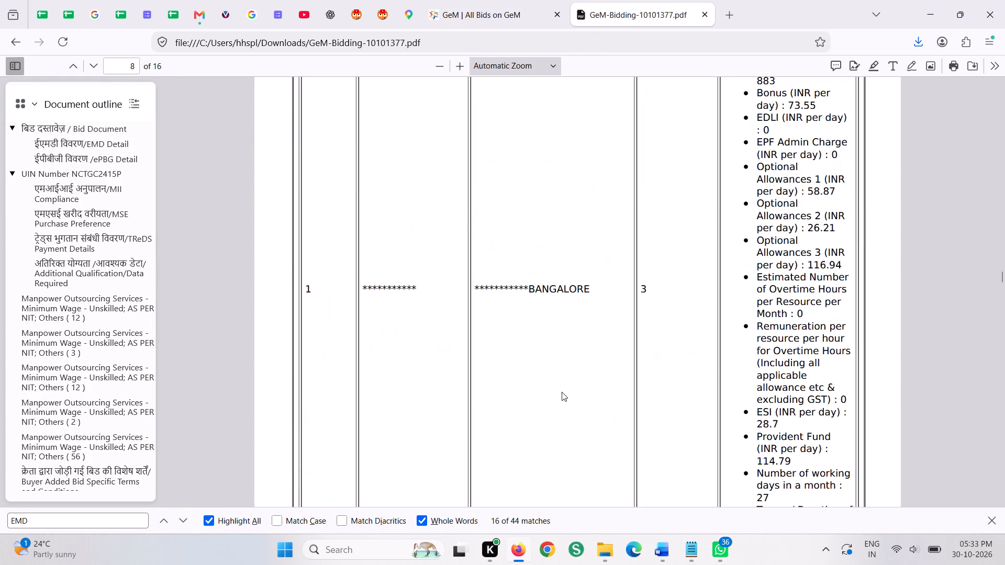
scroll(562, 397, "down", 10)
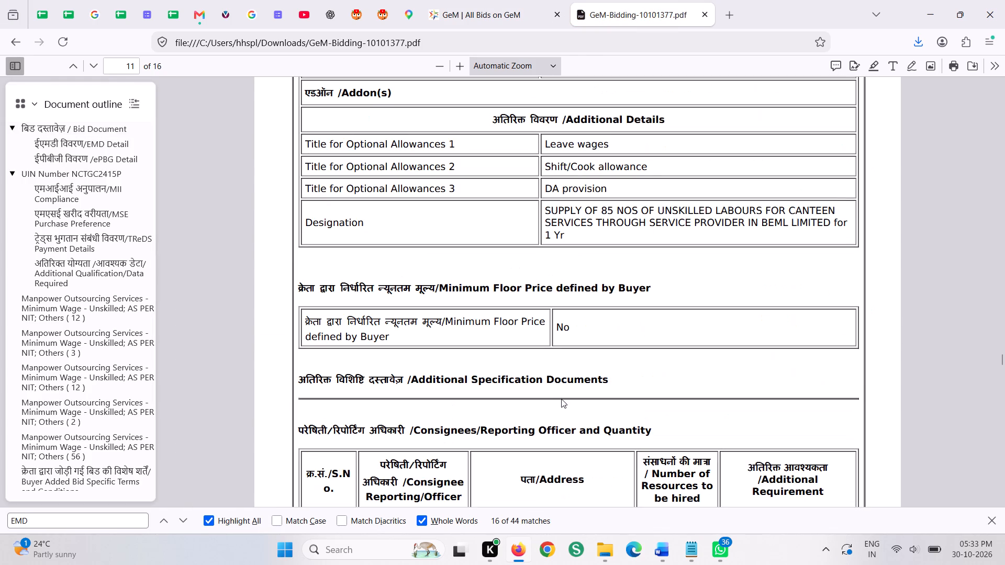
scroll(559, 397, "down", 7)
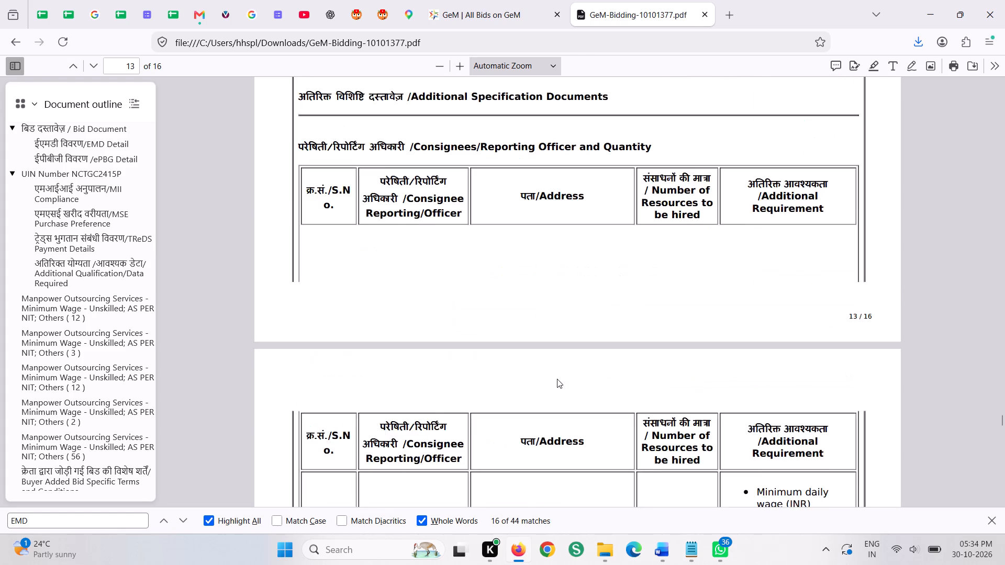
scroll(557, 379, "down", 5)
scroll(559, 377, "up", 1)
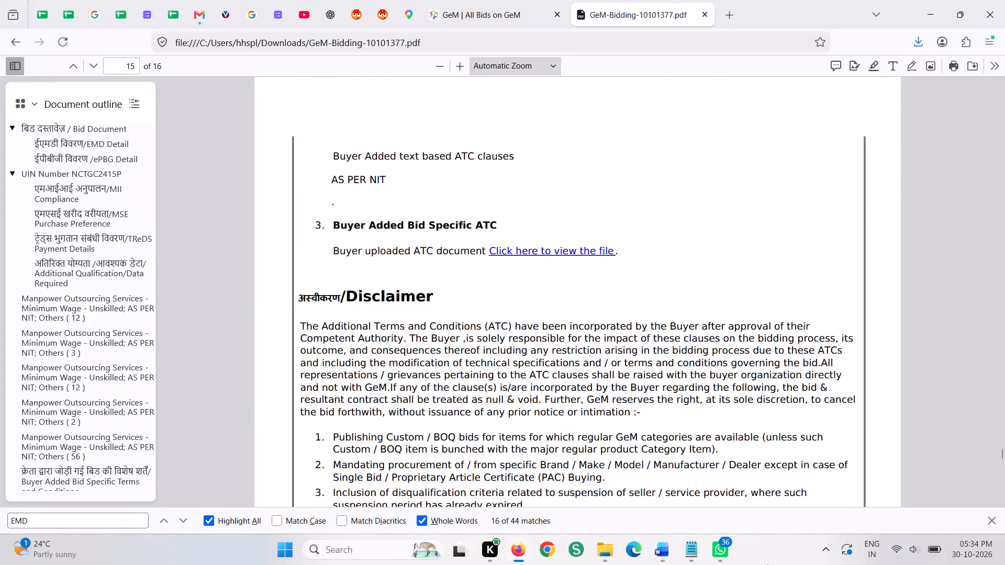
Switch to the REQUIRED DOCUMENTS Word file and delete the empty item number 11 at the end of the list.
left_click(667, 546)
left_click(361, 469)
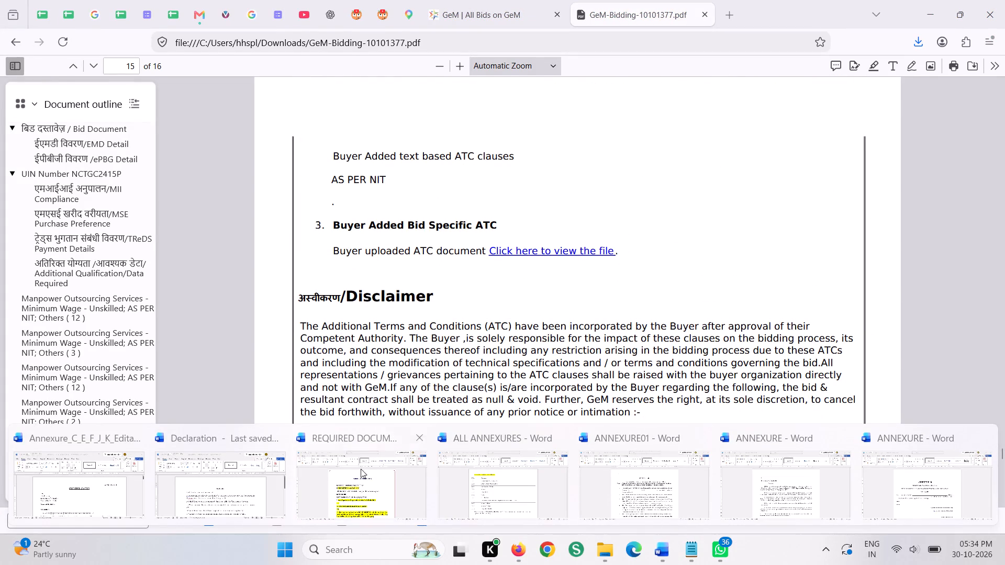
scroll(555, 386, "down", 4)
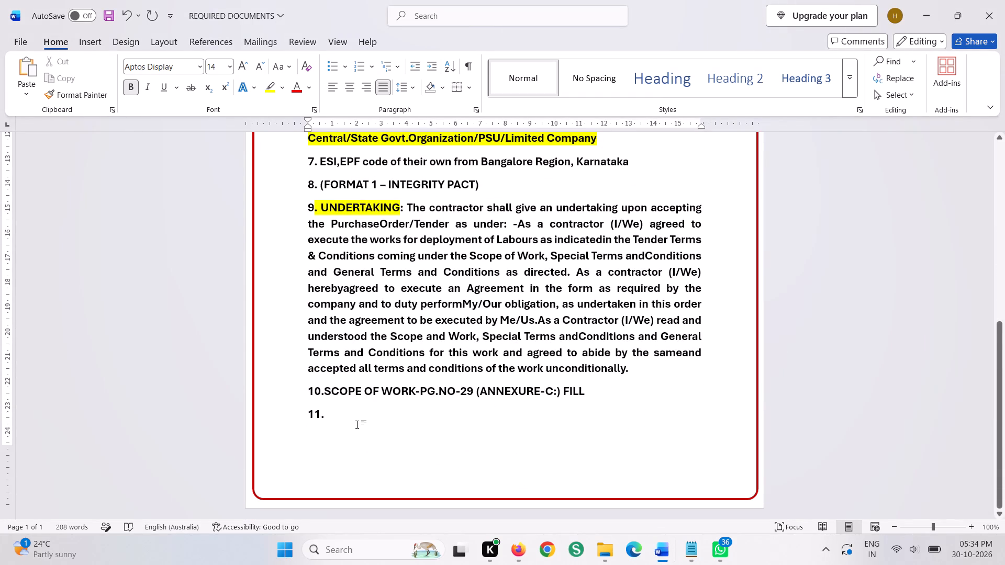
key("BackSpace")
key("BackSpace")
key("BackSpace")
scroll(357, 424, "down", 2)
scroll(357, 424, "up", 1)
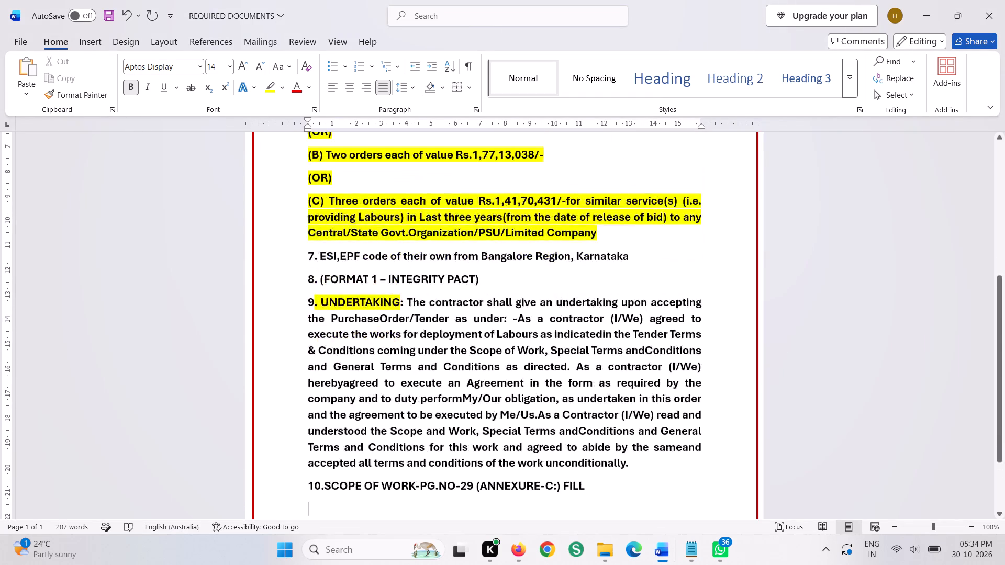
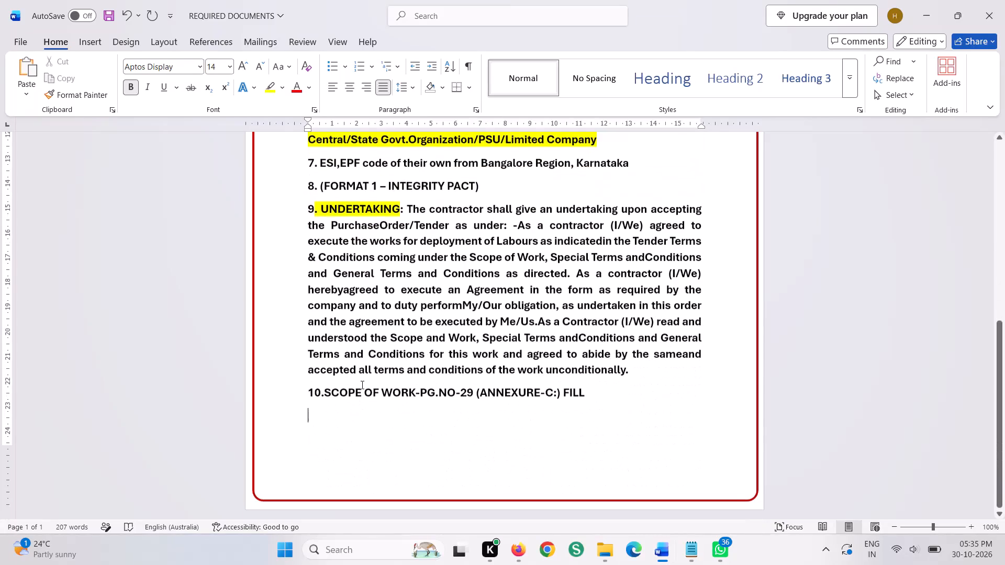
Review the REQUIRED DOCUMENTS checklist alongside the GeM bidding PDF for entries that still need filling in.
scroll(471, 408, "down", 2)
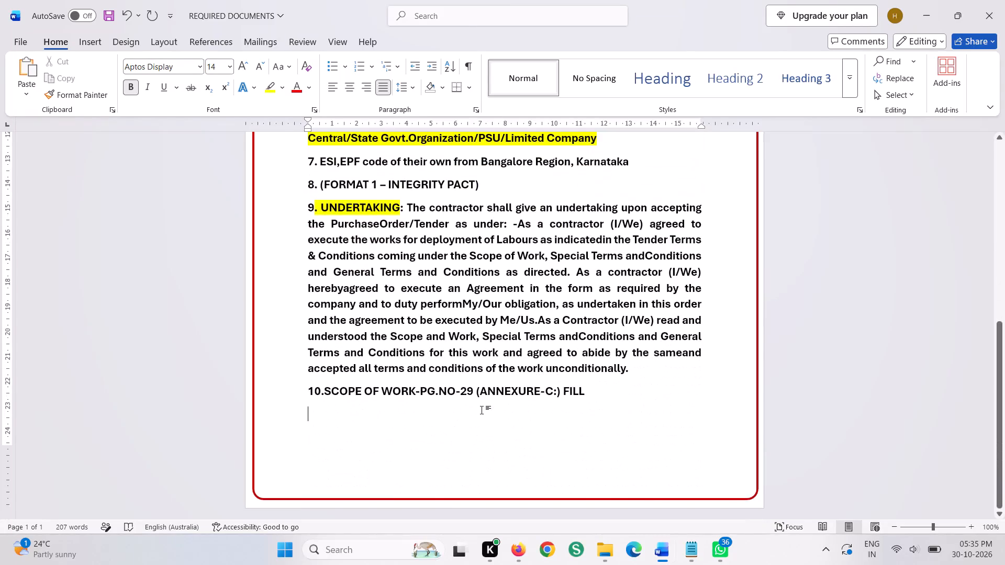
scroll(489, 410, "up", 7)
left_click(599, 556)
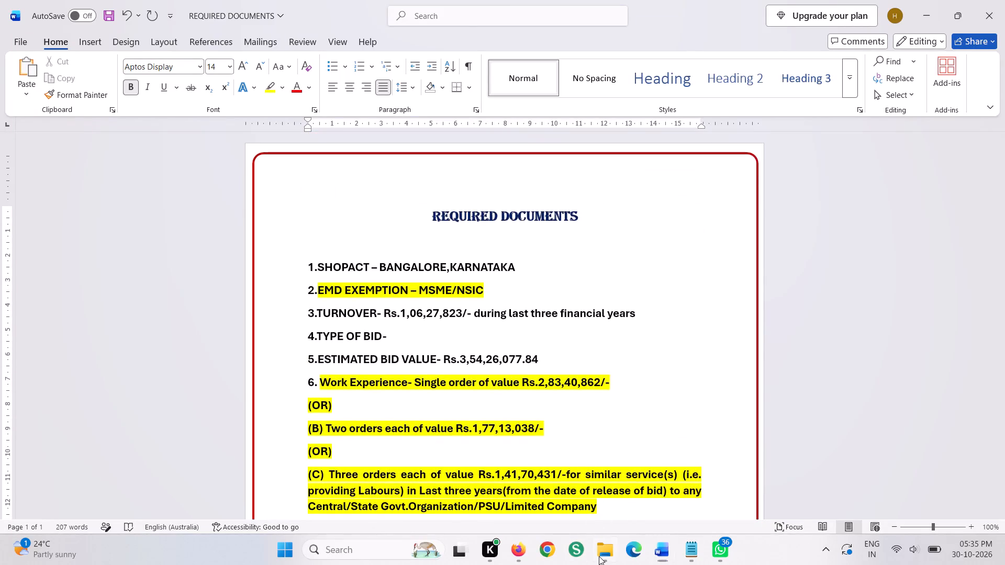
left_click(599, 556)
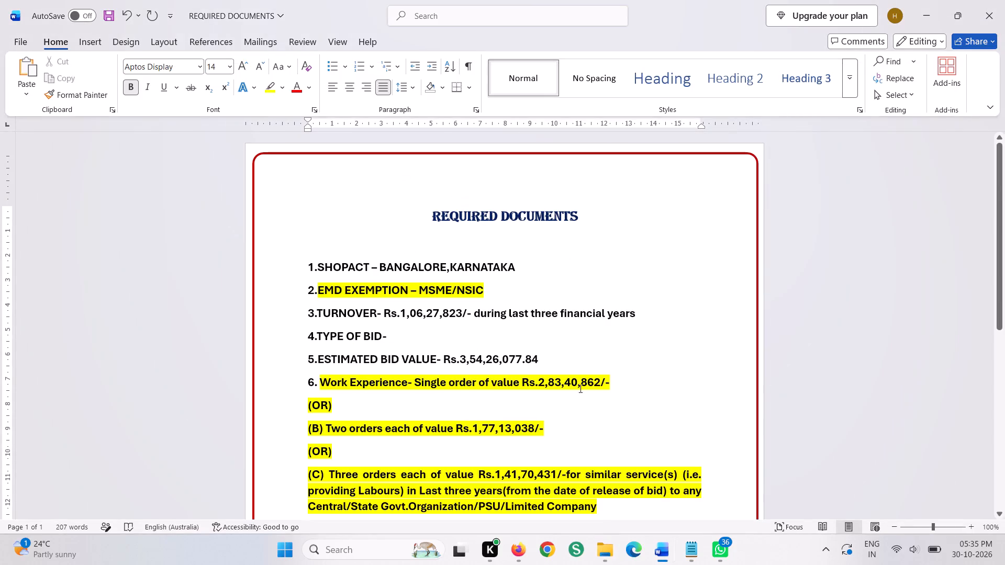
left_click(523, 550)
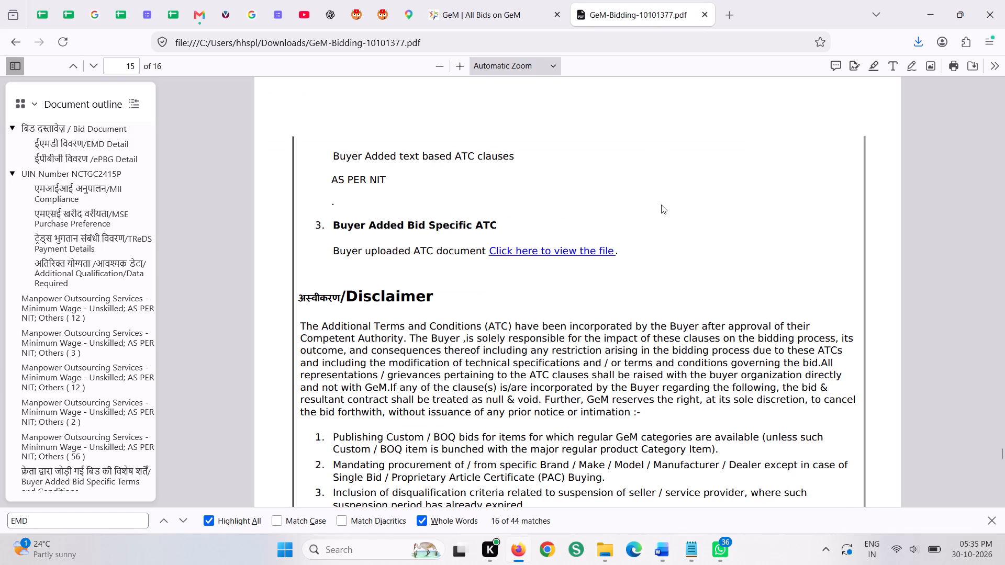
scroll(652, 225, "up", 3)
left_click(521, 0)
left_click(638, 0)
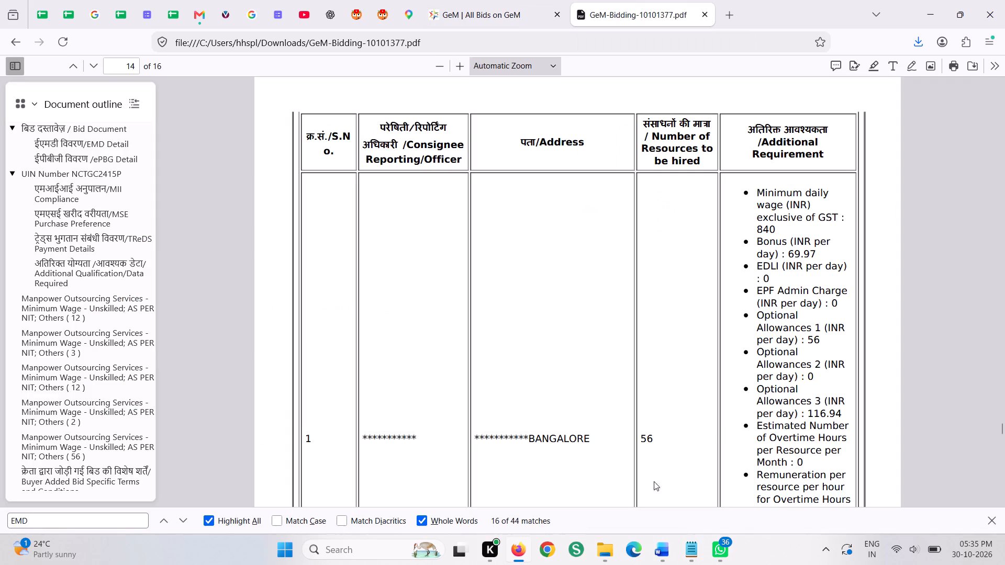
left_click(667, 545)
left_click(375, 469)
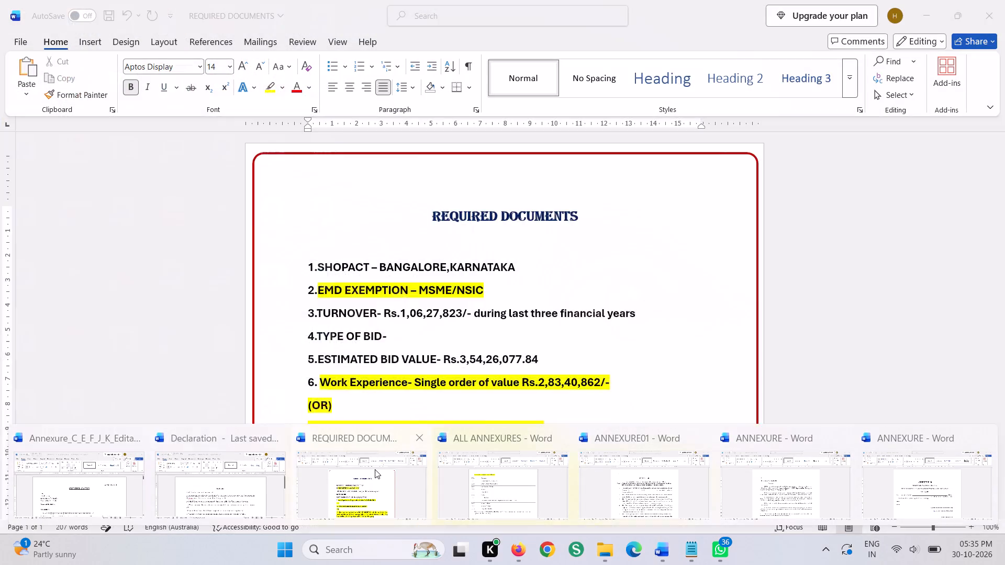
scroll(422, 458, "down", 5)
scroll(466, 411, "up", 3)
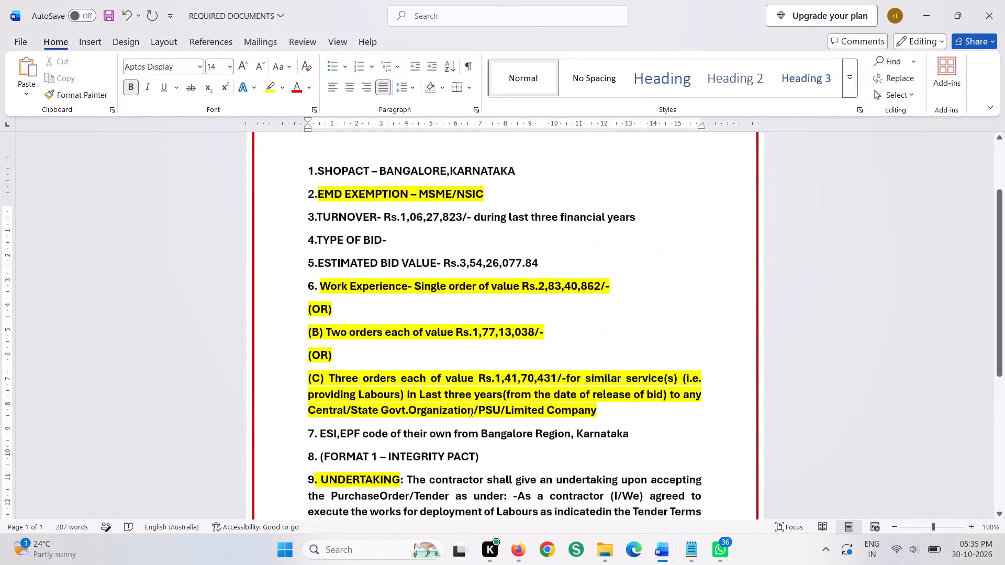
Starting from the empty TYPE OF BID item, examine the bid details tables of the GeM bidding PDF against the checklist.
left_click(394, 337)
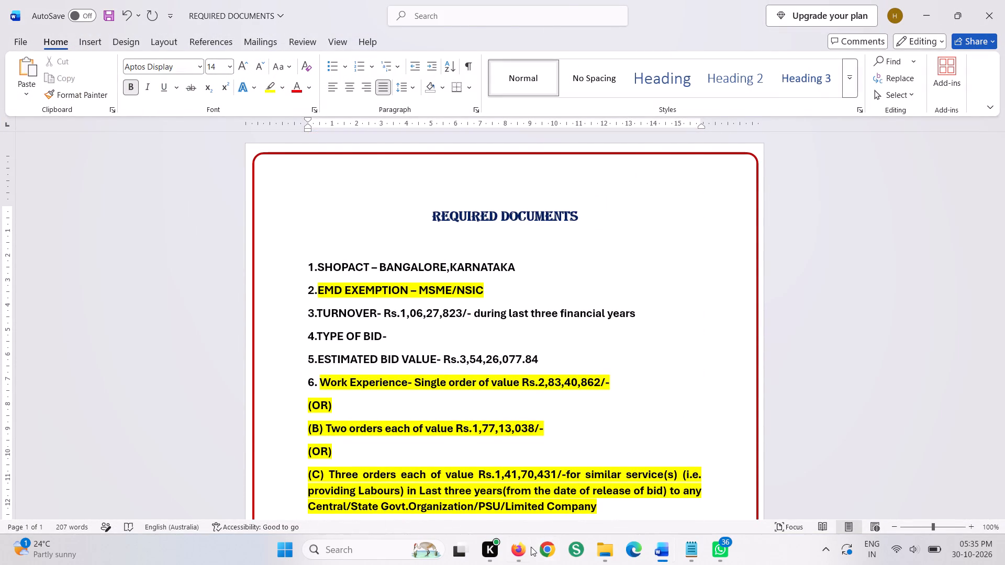
left_click(526, 548)
scroll(615, 398, "up", 20)
scroll(615, 398, "up", 14)
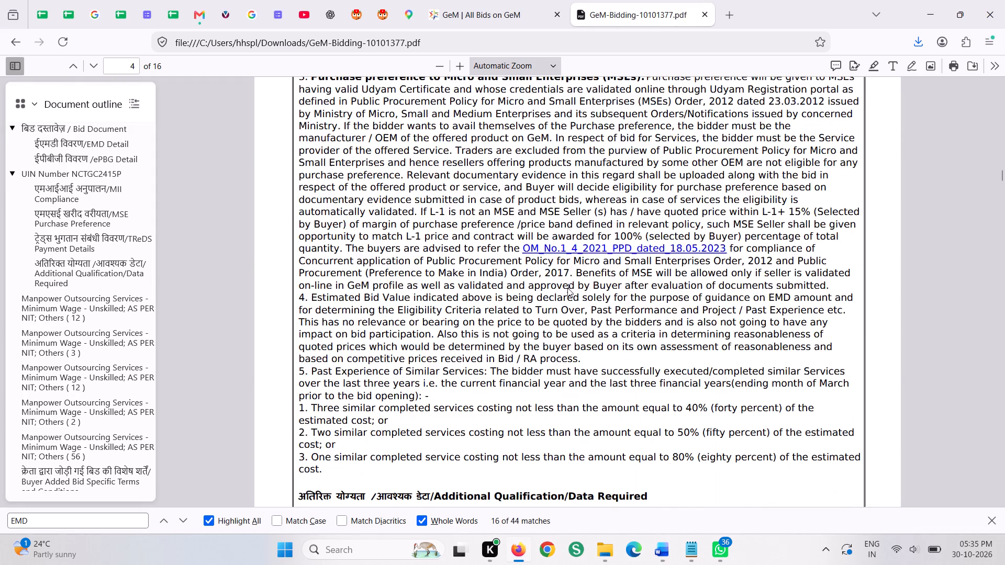
scroll(567, 288, "up", 6)
scroll(500, 287, "down", 2)
scroll(546, 252, "up", 1)
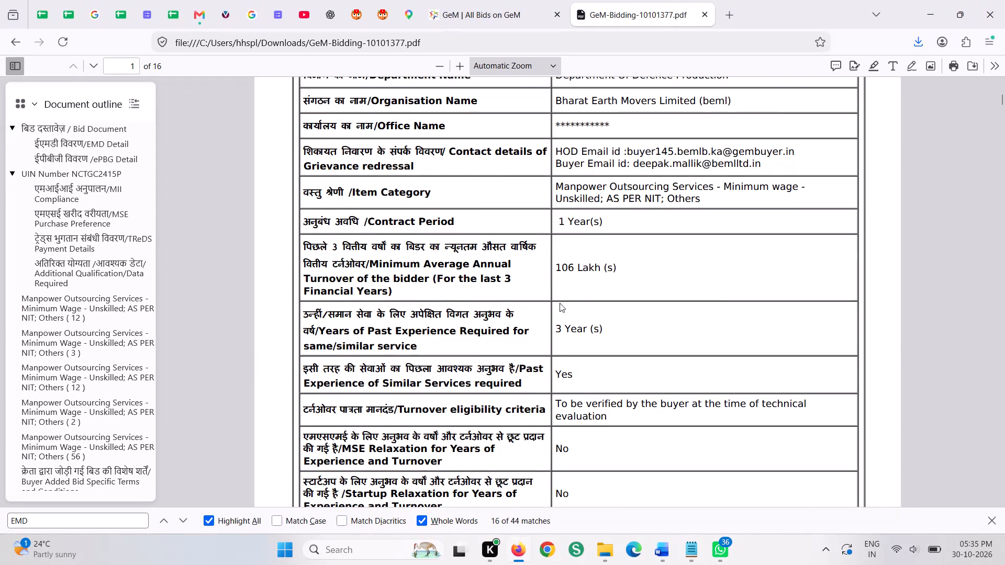
scroll(561, 298, "down", 2)
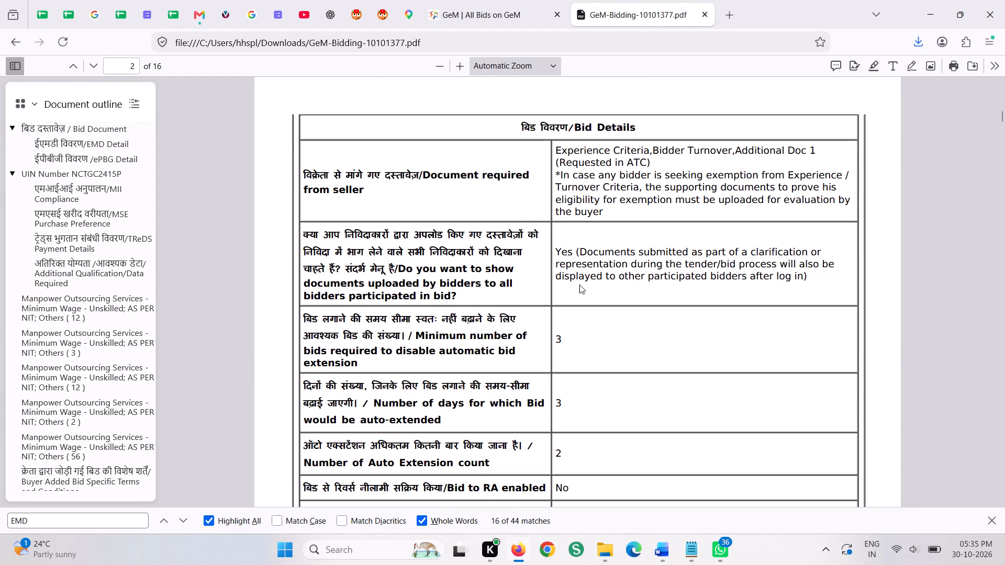
key("alt+Tab")
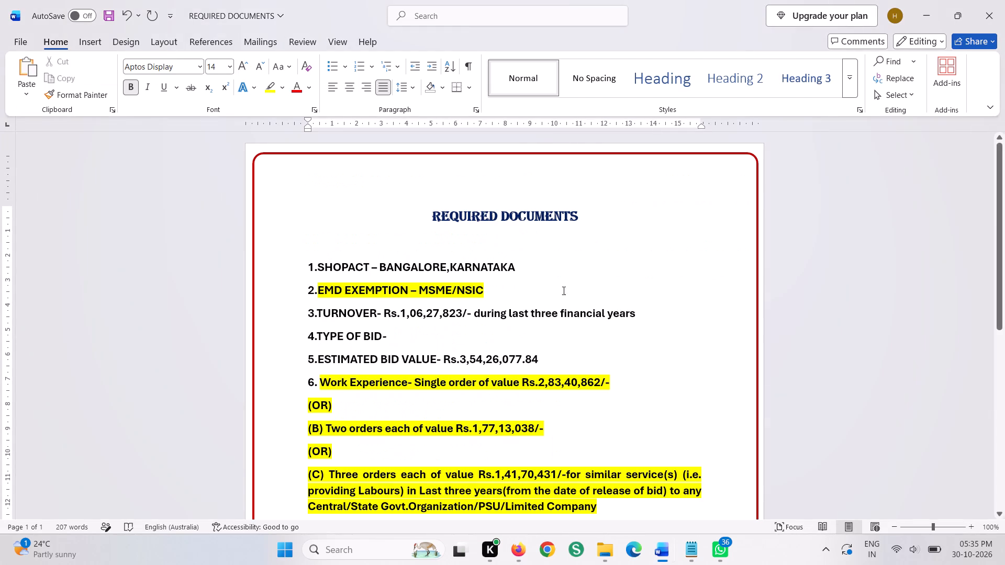
key("alt+Tab")
scroll(541, 371, "down", 2)
scroll(588, 331, "down", 2)
scroll(588, 331, "up", 3)
key("alt+Tab")
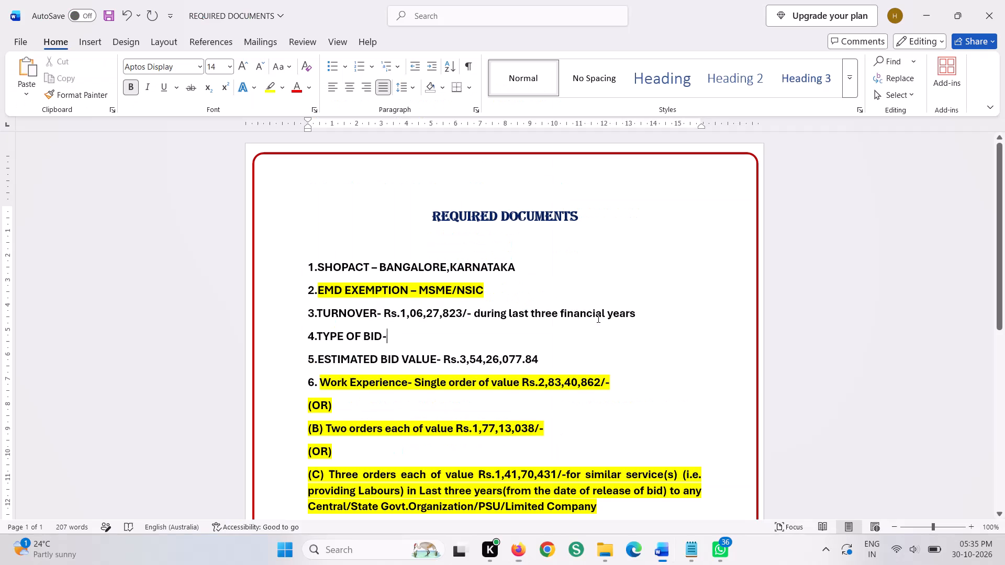
key("alt+Tab")
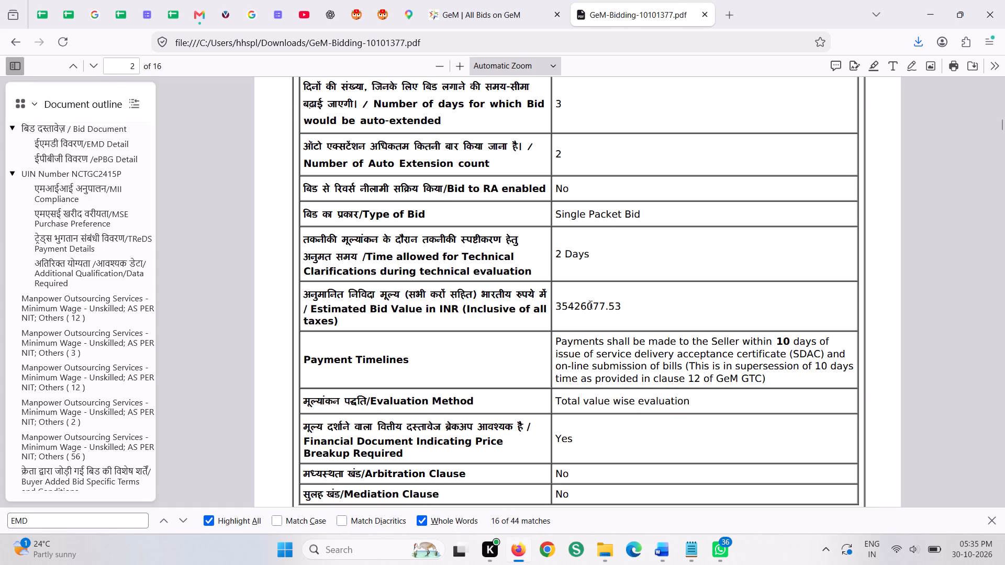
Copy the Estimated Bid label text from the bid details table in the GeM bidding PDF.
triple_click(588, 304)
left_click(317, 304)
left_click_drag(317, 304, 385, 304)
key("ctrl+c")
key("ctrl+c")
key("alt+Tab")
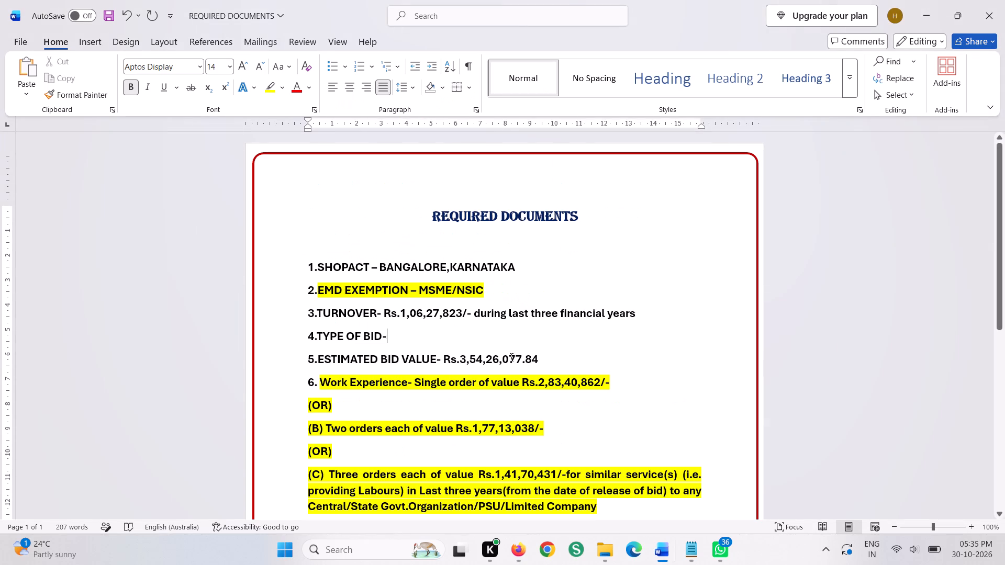
Copy "Single Packet Bid" from the GeM PDF's Type of Bid row into checklist item 4, TYPE OF BID.
key("alt+Tab")
scroll(569, 218, "up", 1)
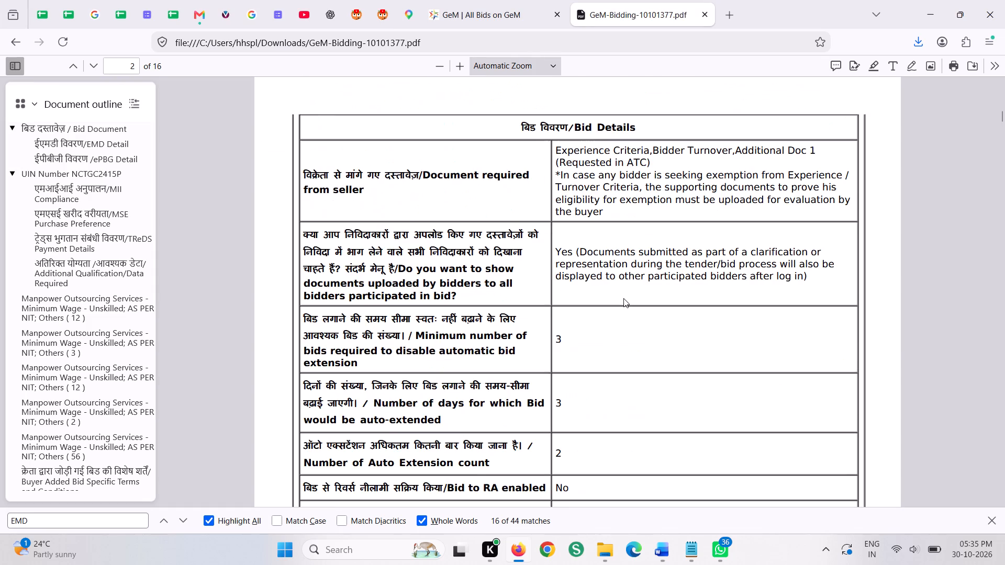
scroll(575, 324, "up", 2)
key("alt+Tab")
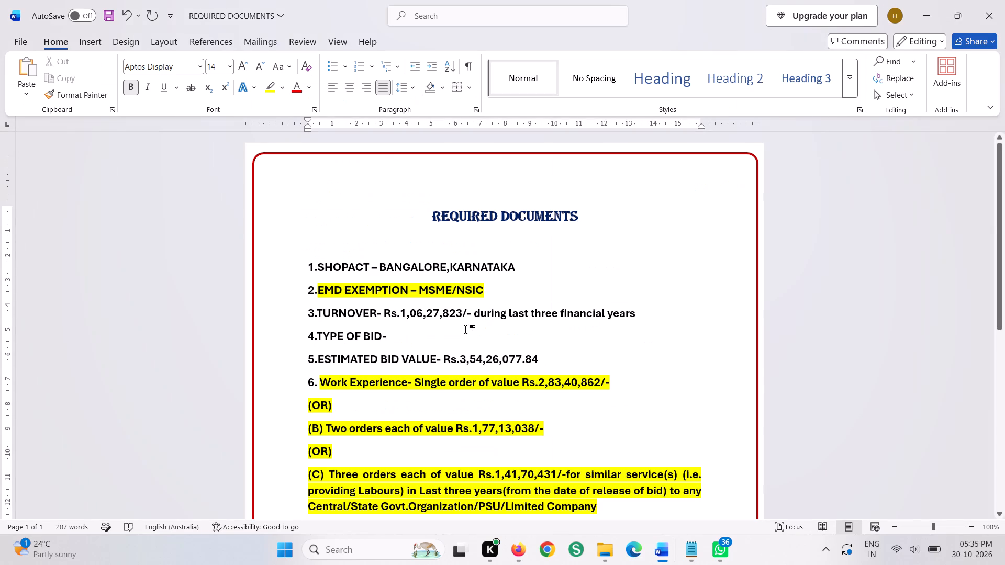
key("alt+Tab")
scroll(575, 372, "down", 1)
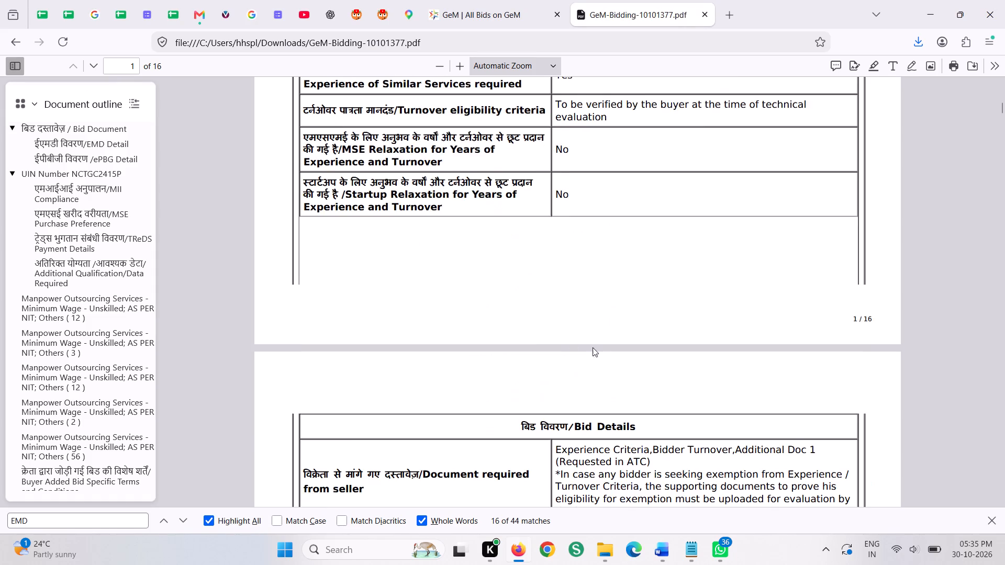
scroll(551, 342, "down", 2)
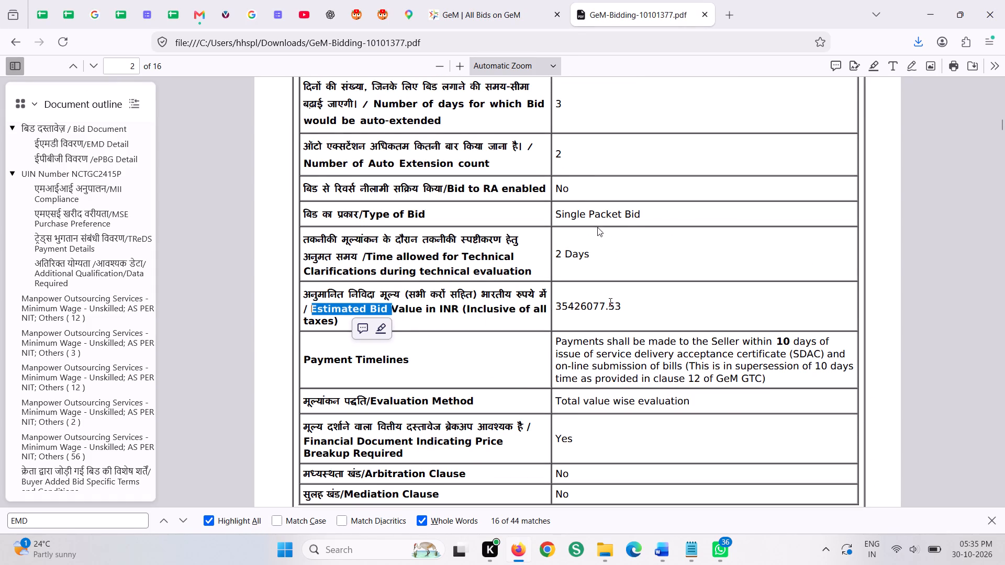
triple_click(596, 213)
key("ctrl+c")
key("ctrl+c")
key("alt+Tab")
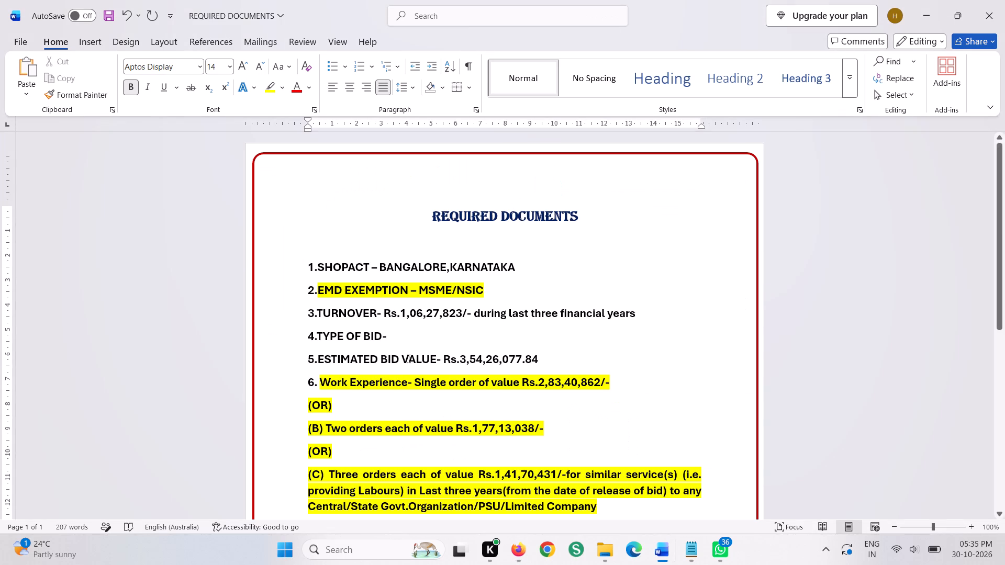
key("ctrl+v")
Check the rest of the checklist, then examine the GeM PDF's additional qualification section and its linked minimum wages undertaking.
scroll(437, 375, "down", 3)
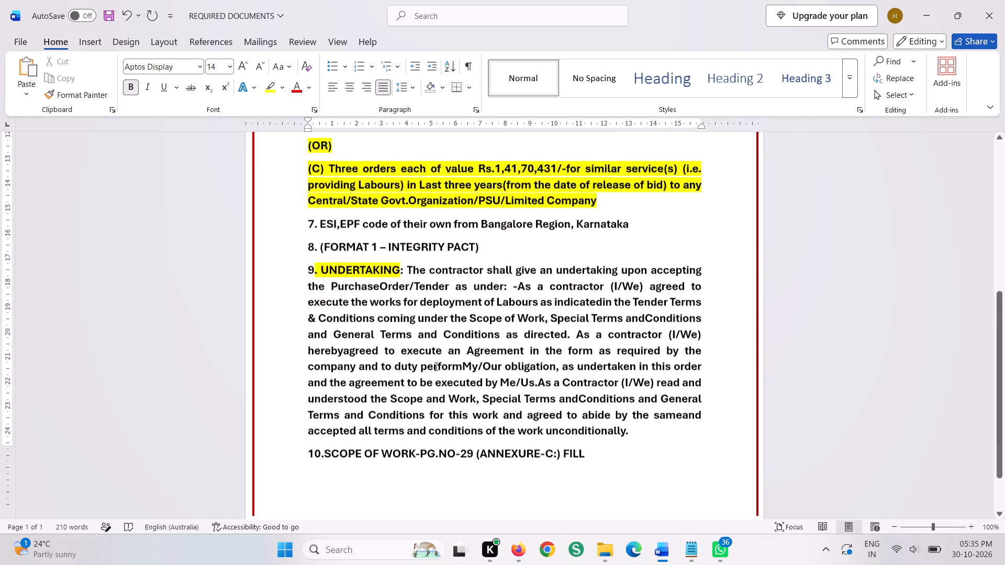
scroll(435, 367, "down", 1)
key("alt+Tab")
scroll(518, 349, "down", 2)
left_click(371, 160)
scroll(628, 358, "down", 2)
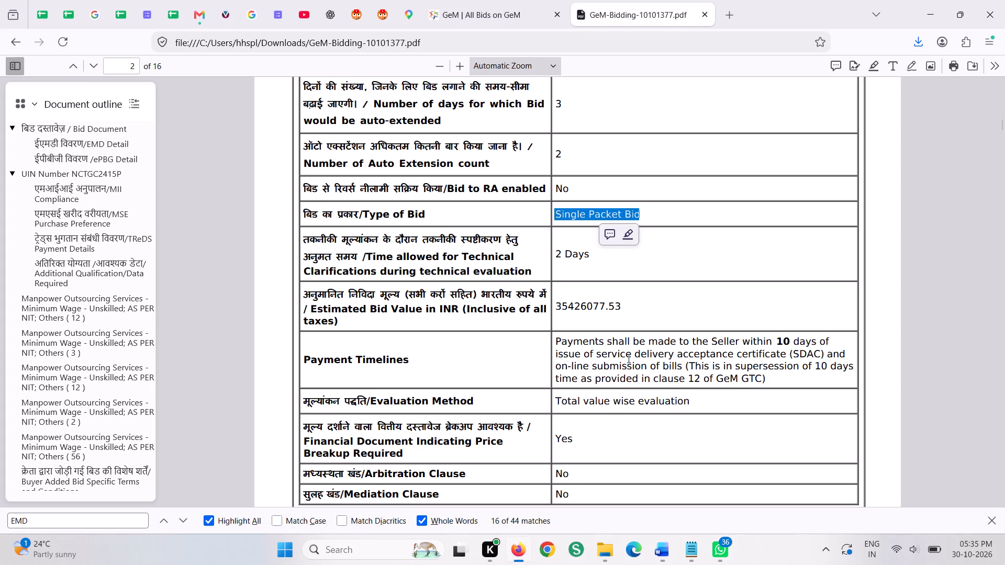
scroll(628, 358, "down", 1)
scroll(568, 351, "down", 5)
scroll(544, 259, "up", 2)
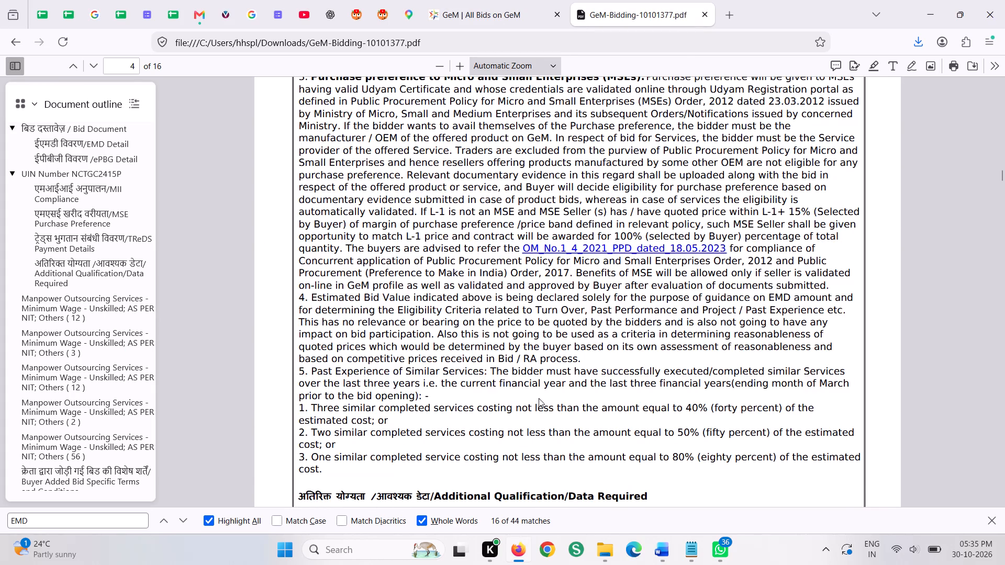
scroll(542, 401, "down", 1)
left_click(519, 259)
scroll(497, 322, "up", 4)
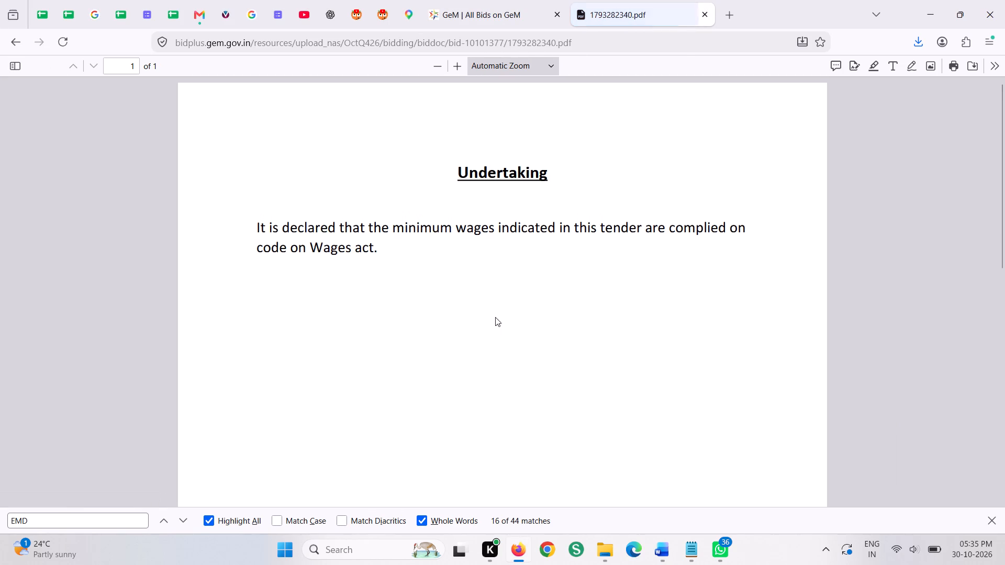
scroll(495, 317, "up", 2)
left_click(6, 31)
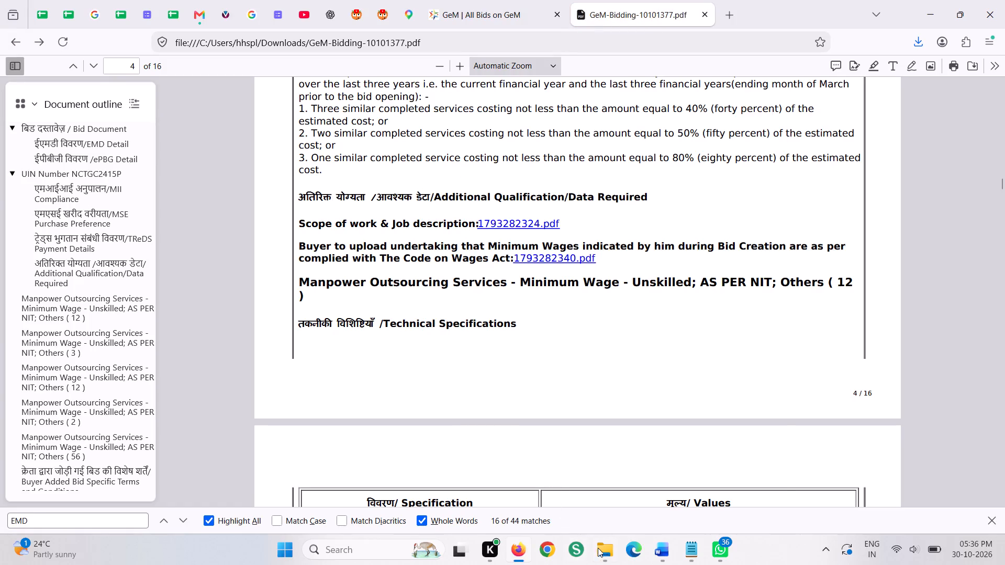
Switch to File Explorer and check which files are in the GEM2026B8218122 folder inside DEV1.
left_click(602, 546)
left_click(602, 544)
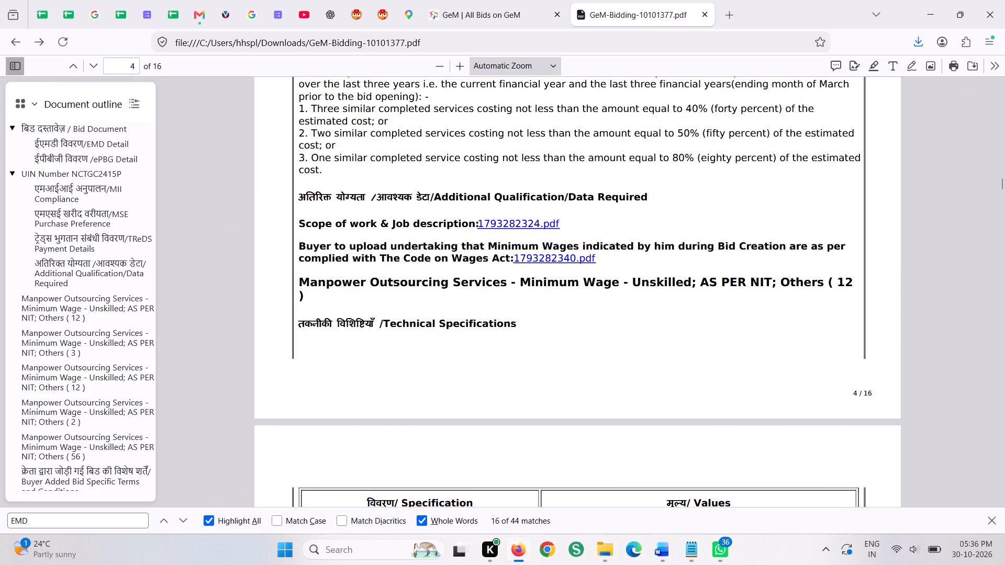
left_click(599, 552)
scroll(209, 178, "up", 1)
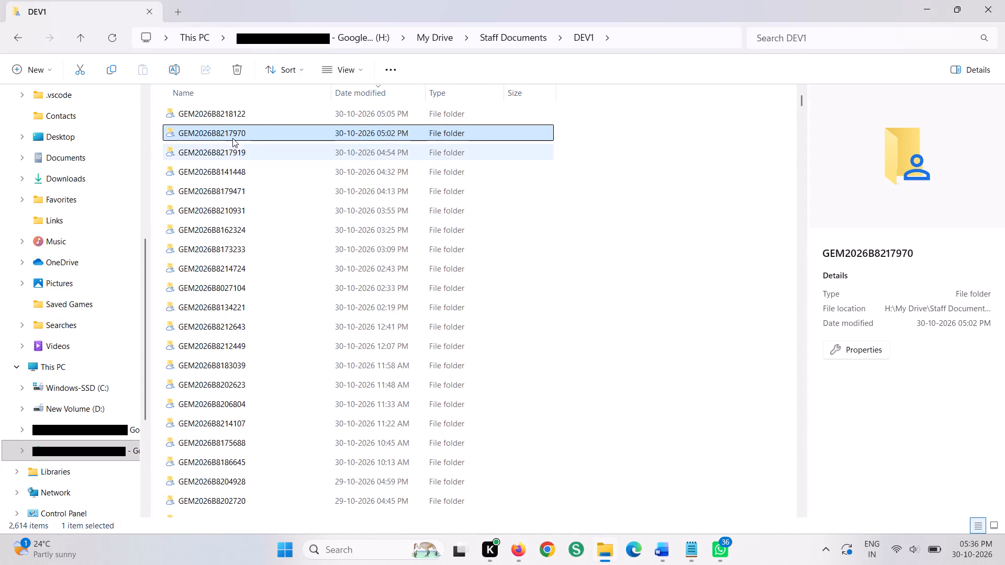
double_click(242, 116)
left_click(226, 133)
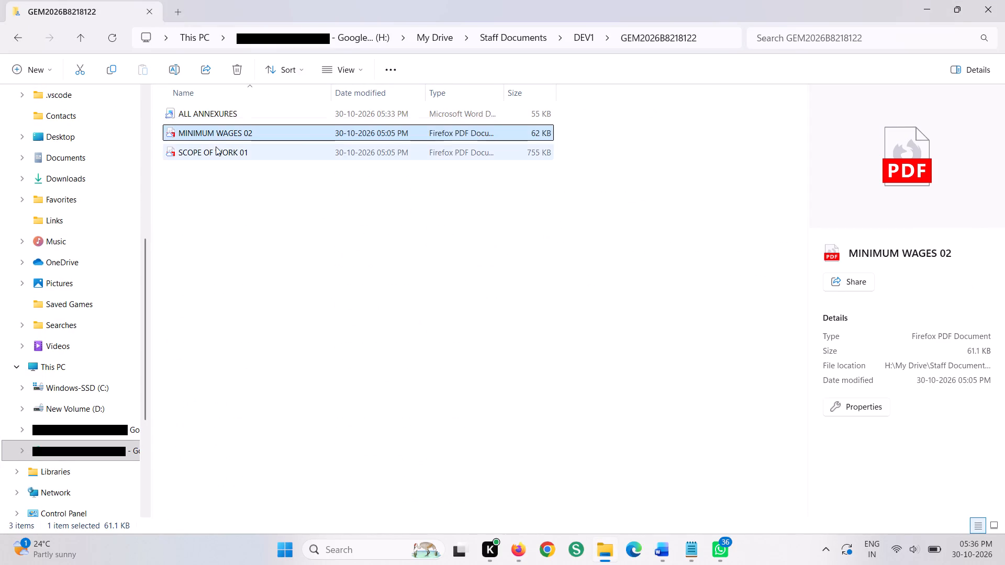
left_click(216, 146)
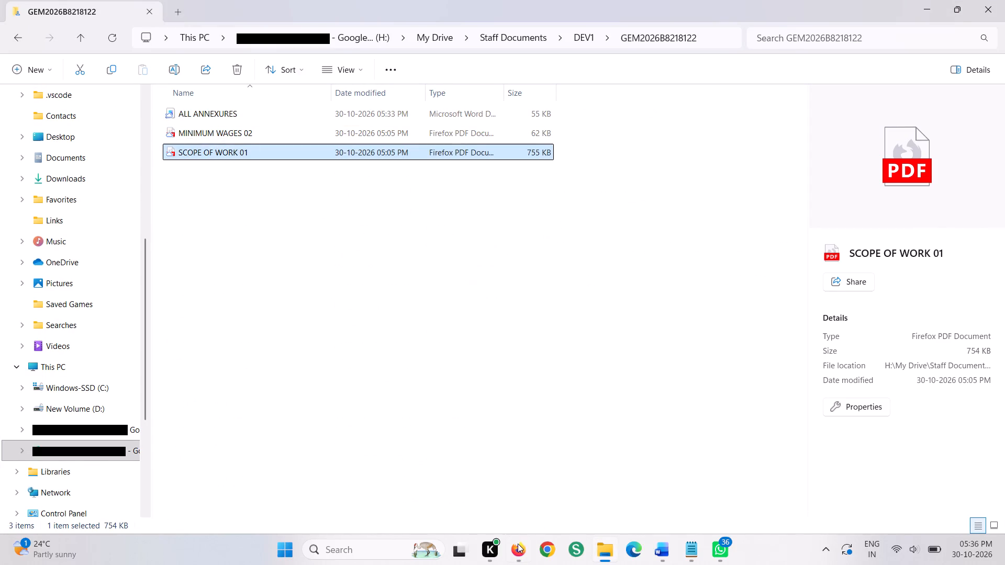
Switch to Firefox and save the bidding PDF as GeM-Bidding-10101377 in the DEV1 folder GEM2026B8218122.
left_click(518, 547)
left_click(461, 0)
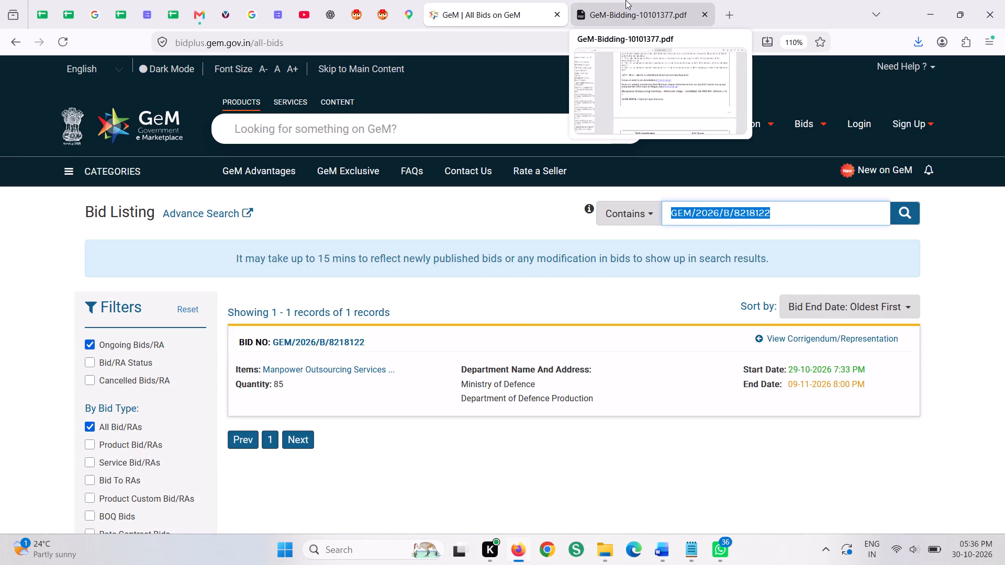
left_click(629, 0)
left_click(975, 66)
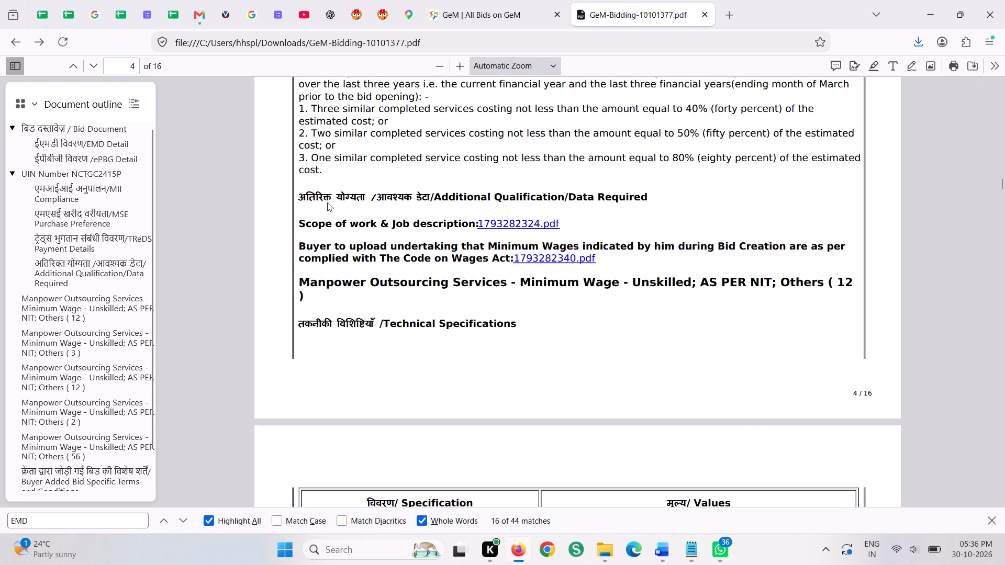
scroll(386, 233, "up", 6)
left_click(232, 74)
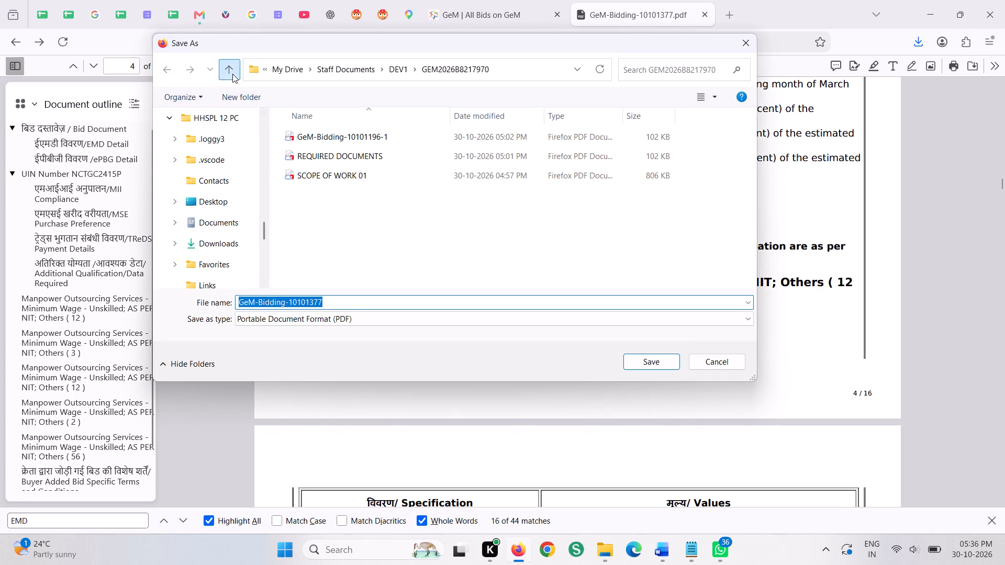
scroll(322, 134, "up", 6)
double_click(339, 138)
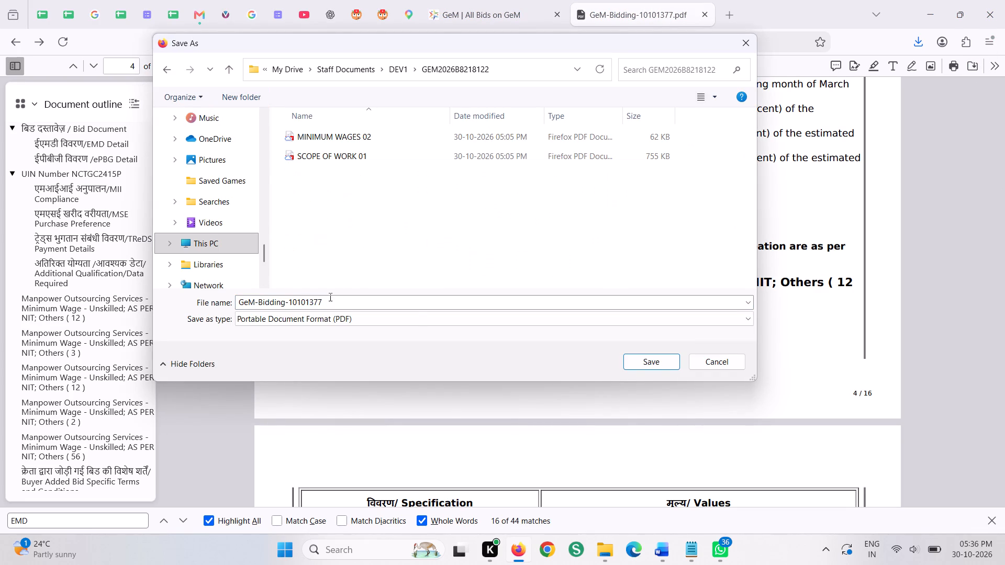
left_click(329, 298)
left_click(645, 358)
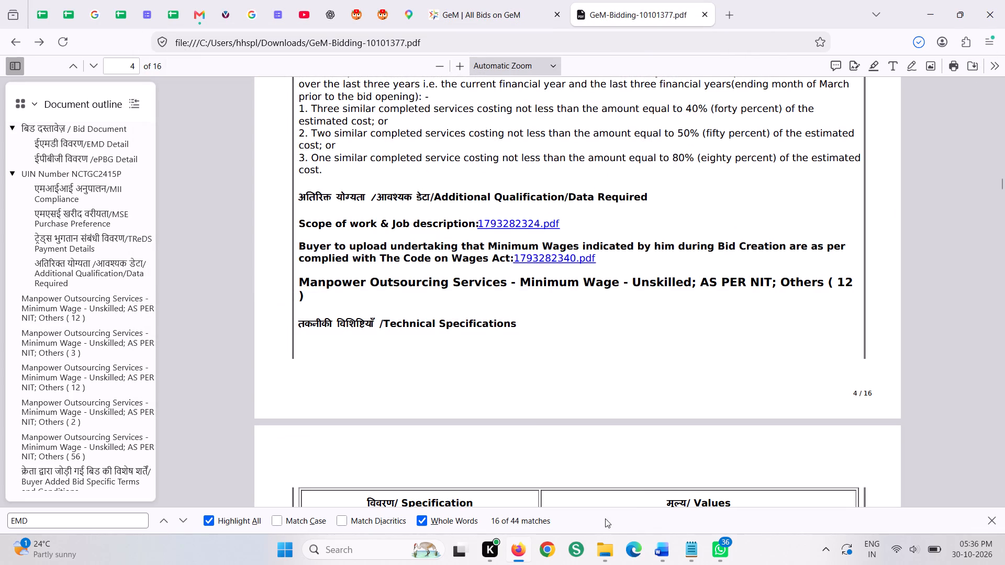
Recheck the required-documents checklist, then review the rest of the GeM bidding PDF and its linked minimum wages undertaking.
left_click(668, 548)
left_click(360, 495)
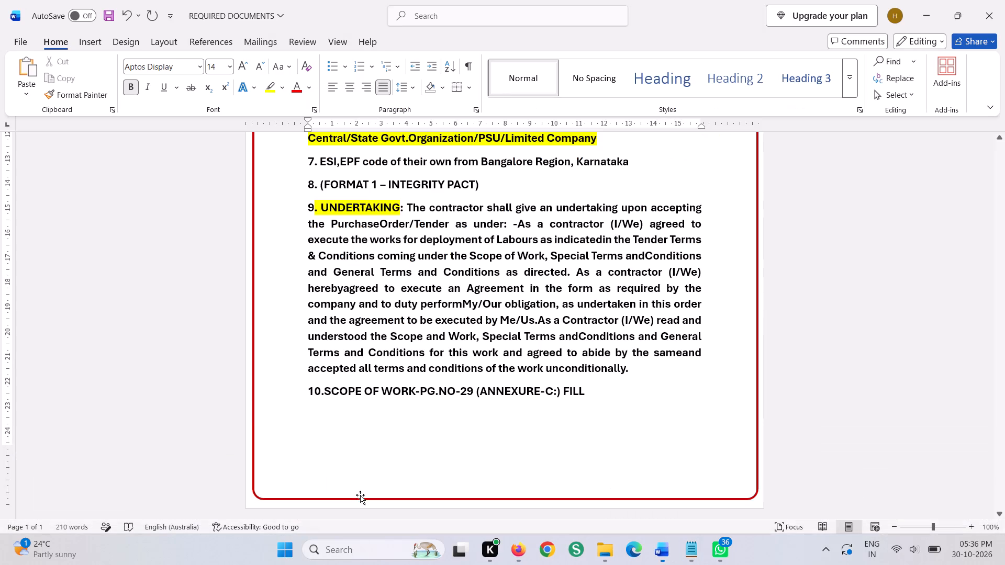
scroll(498, 421, "up", 5)
key("alt+Tab")
scroll(543, 379, "down", 4)
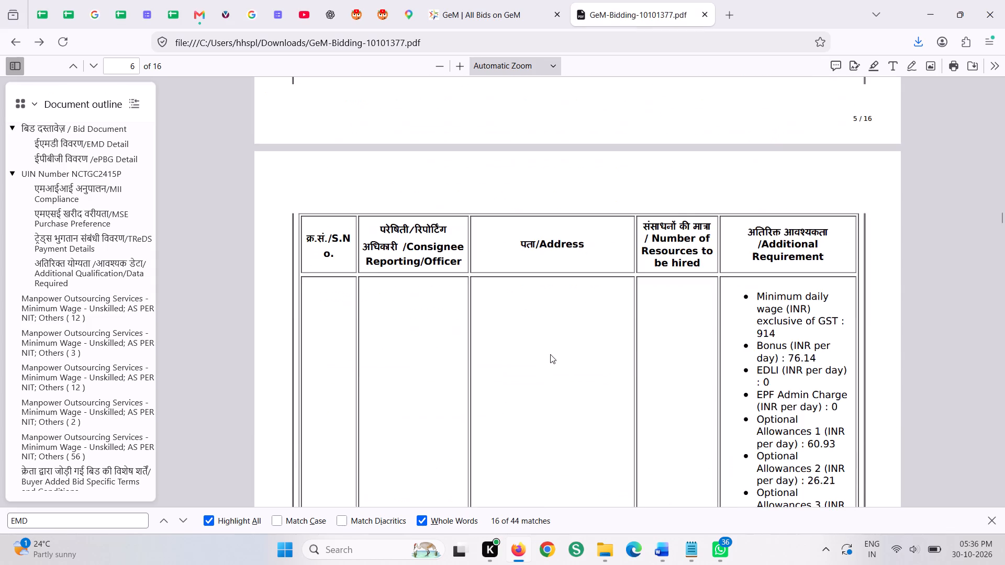
scroll(548, 346, "up", 4)
left_click(548, 252)
scroll(575, 245, "up", 6)
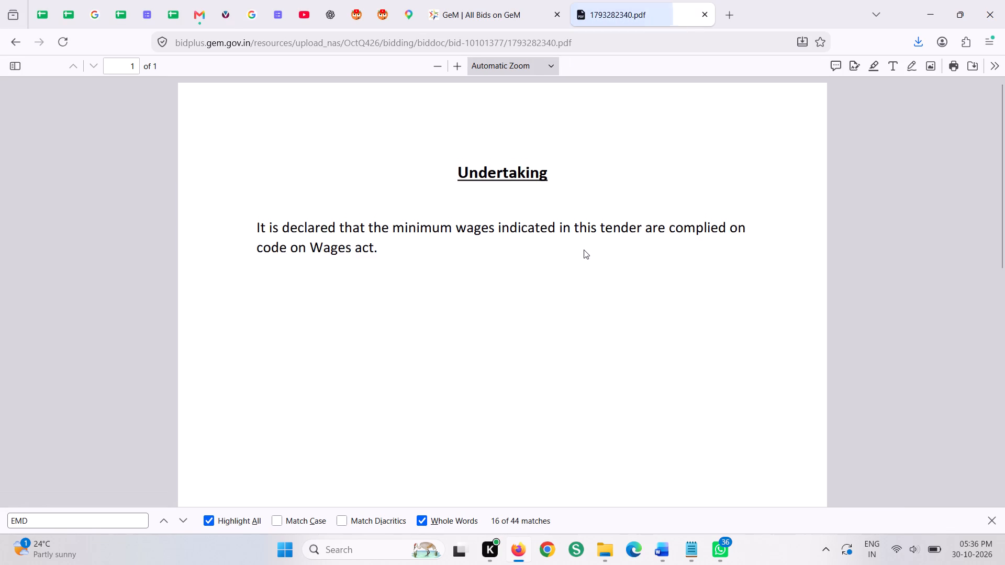
scroll(584, 250, "up", 2)
left_click(10, 44)
scroll(486, 286, "down", 19)
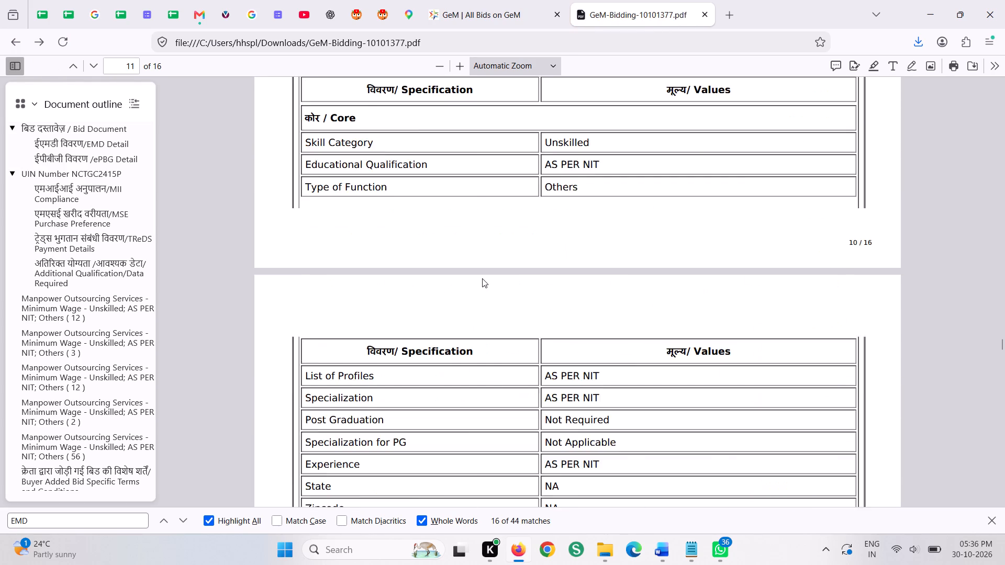
Switch to Word and export REQUIRED DOCUMENTS as a PDF into the DEV1 folder GEM2026B8218122, then close the published PDF.
key("alt+Tab")
scroll(428, 330, "down", 4)
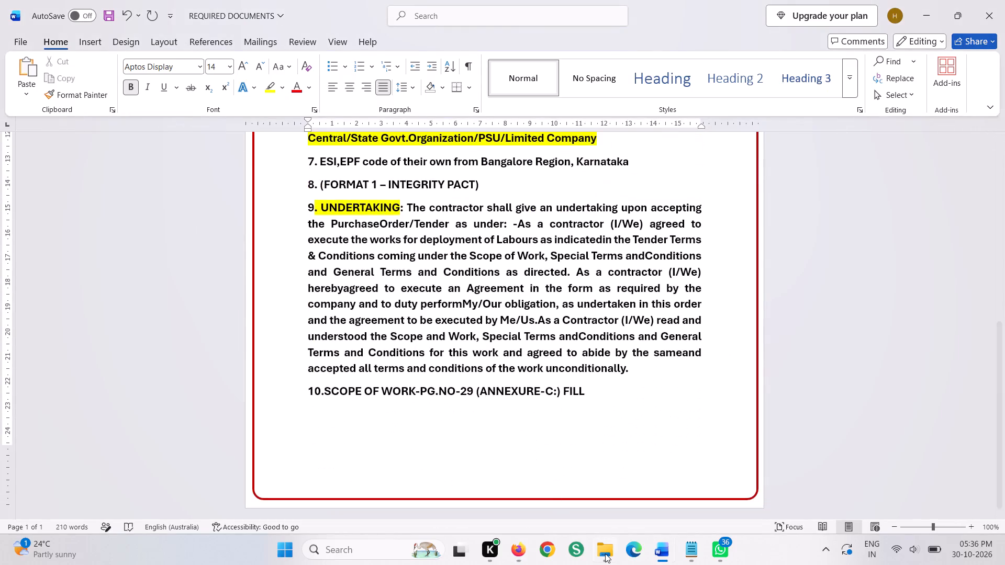
left_click(607, 553)
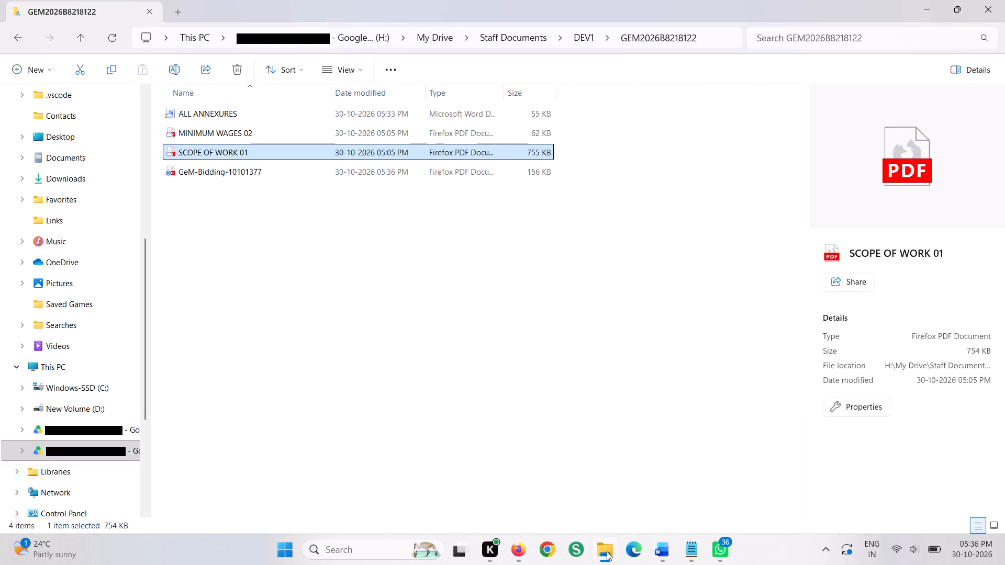
left_click(606, 551)
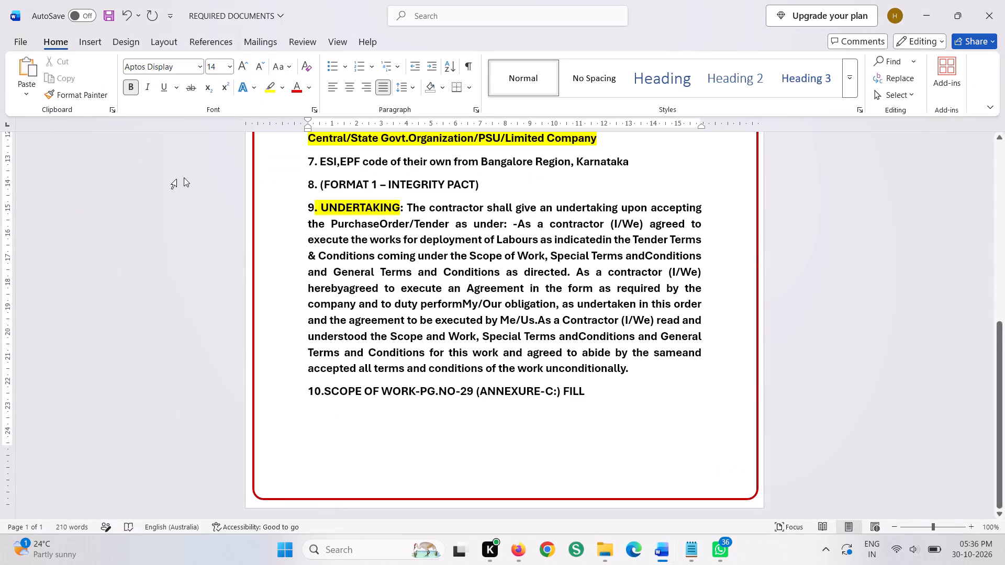
left_click(16, 42)
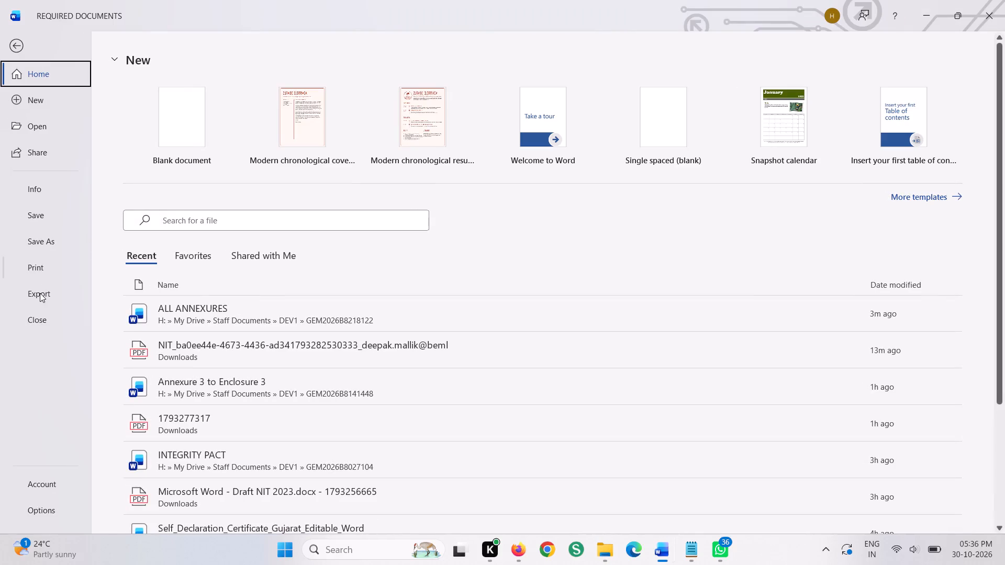
left_click(40, 293)
left_click(357, 178)
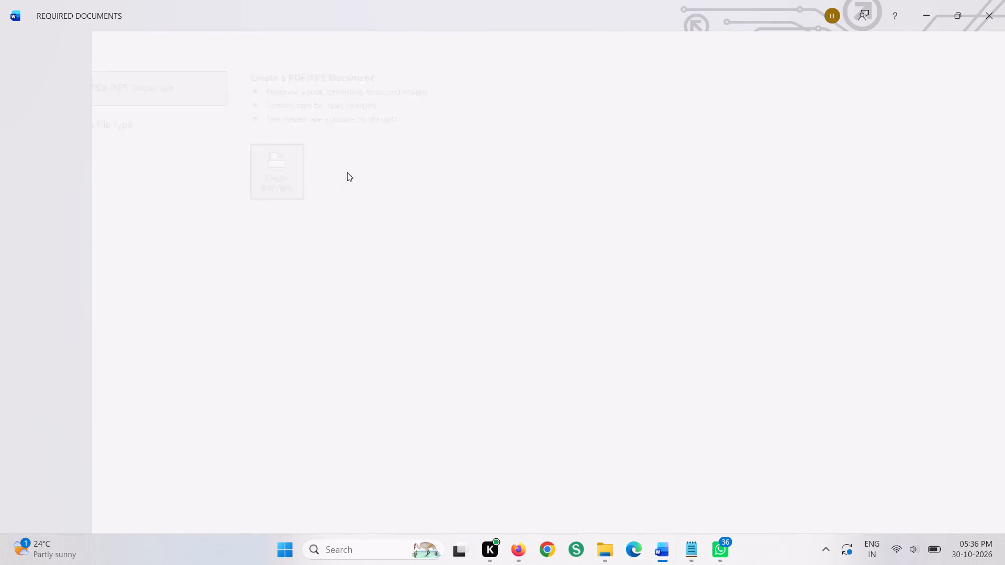
scroll(92, 156, "up", 1)
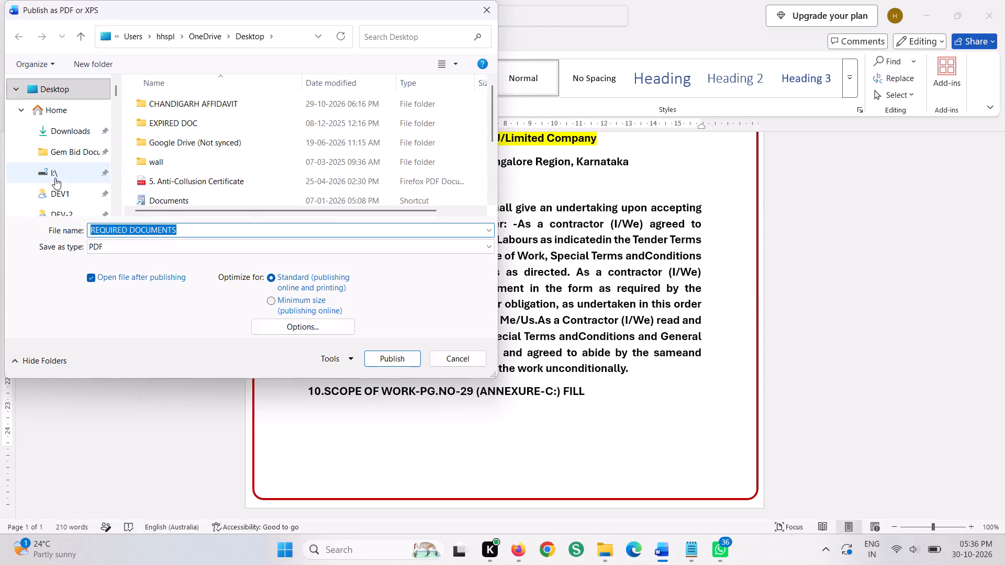
left_click(55, 190)
scroll(227, 129, "up", 10)
double_click(206, 107)
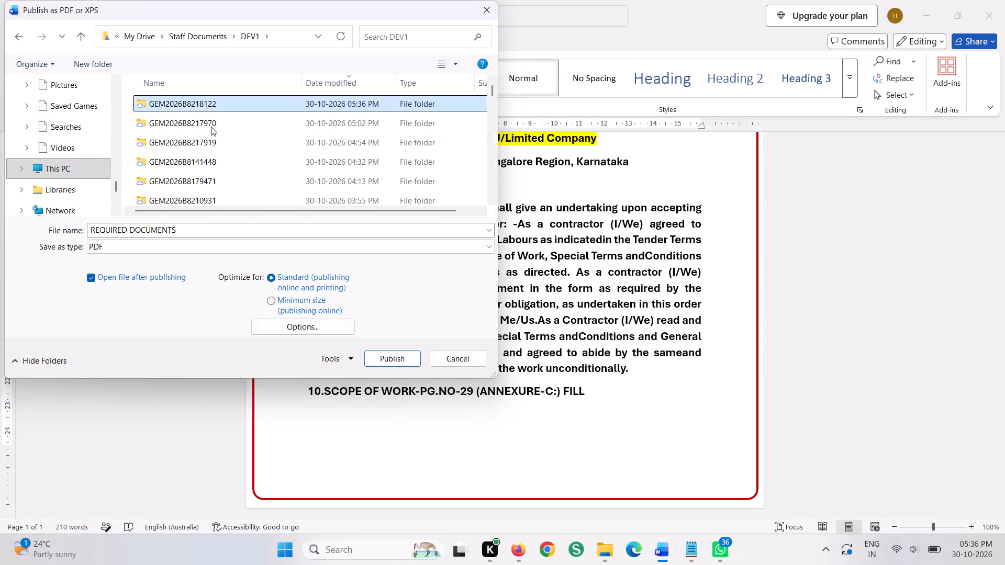
left_click(204, 231)
left_click(390, 353)
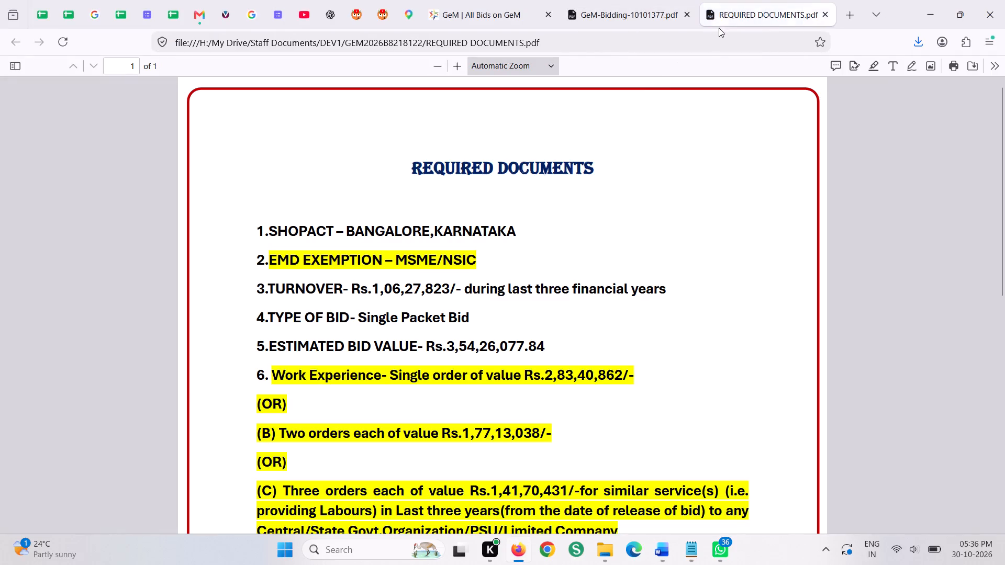
left_click(721, 26)
left_click(824, 9)
Switch to File Explorer and check the files saved in the GEM2026B8218122 folder.
scroll(505, 366, "down", 3)
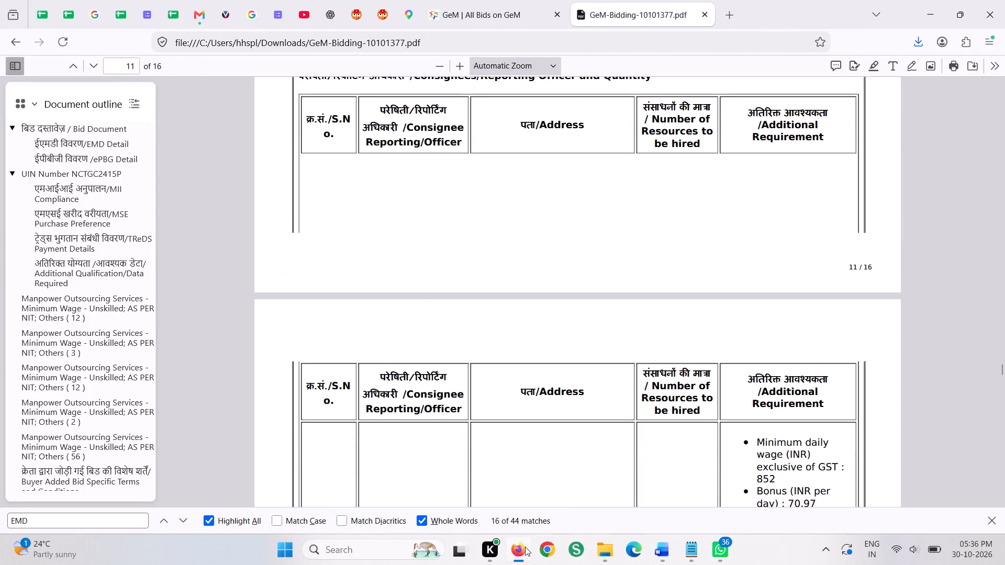
left_click(611, 553)
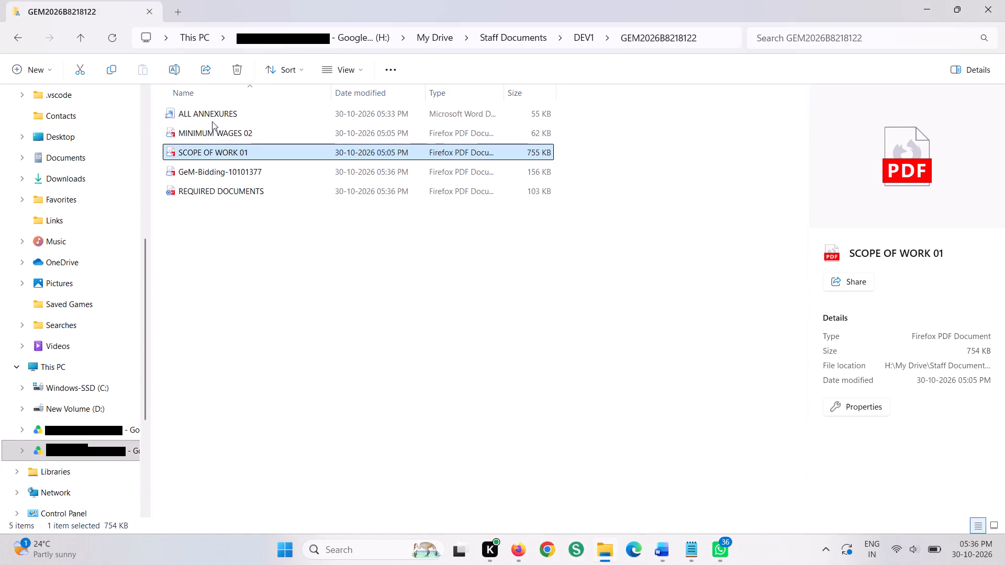
left_click(210, 131)
left_click(202, 146)
left_click(199, 163)
left_click(200, 186)
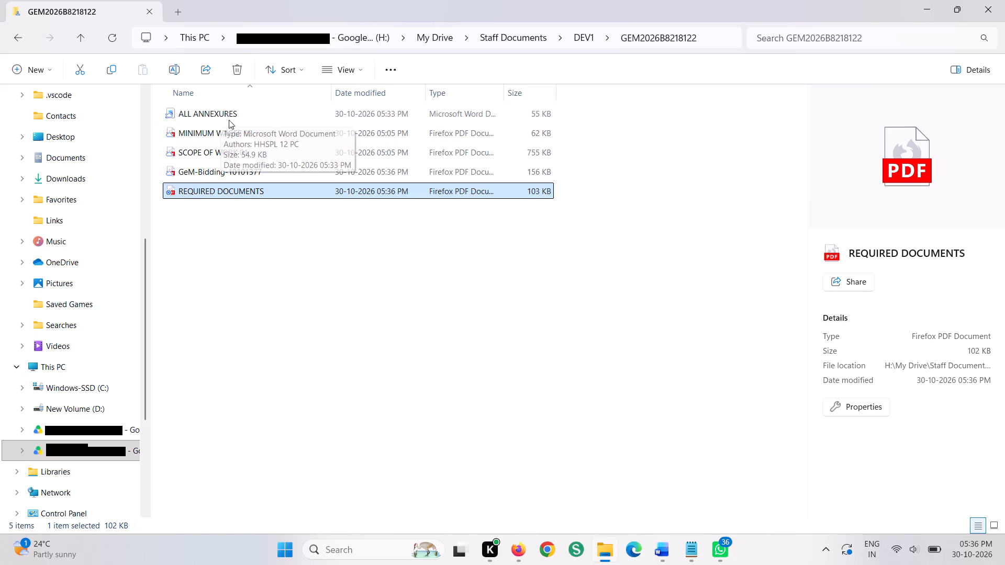
Copy the Drive link of DEV1's GEM2026B8218122 folder into the Other Comment cell of row 786 in Daily Tender Sheet 2026 in Firefox.
left_click(80, 39)
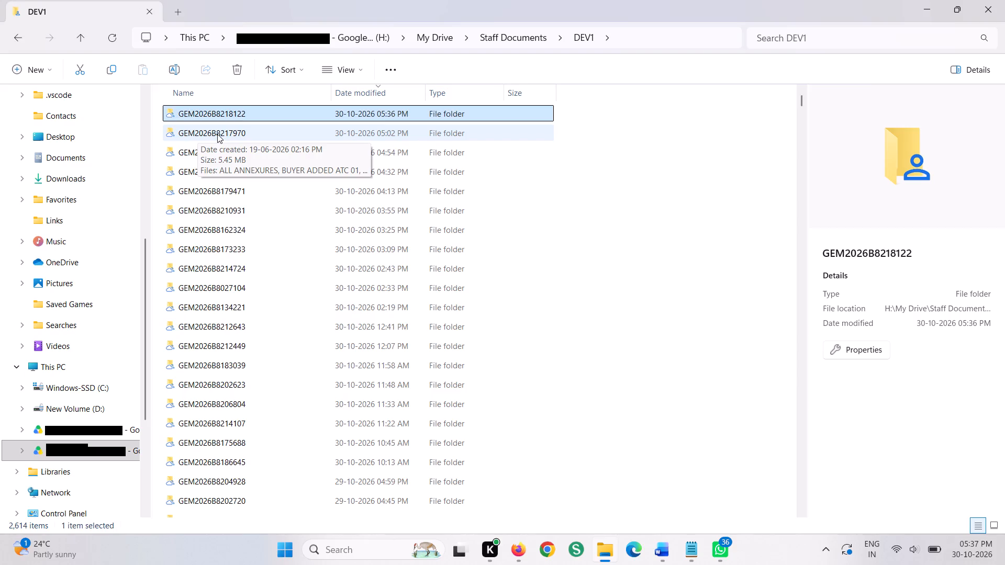
scroll(235, 118, "up", 1)
right_click(240, 111)
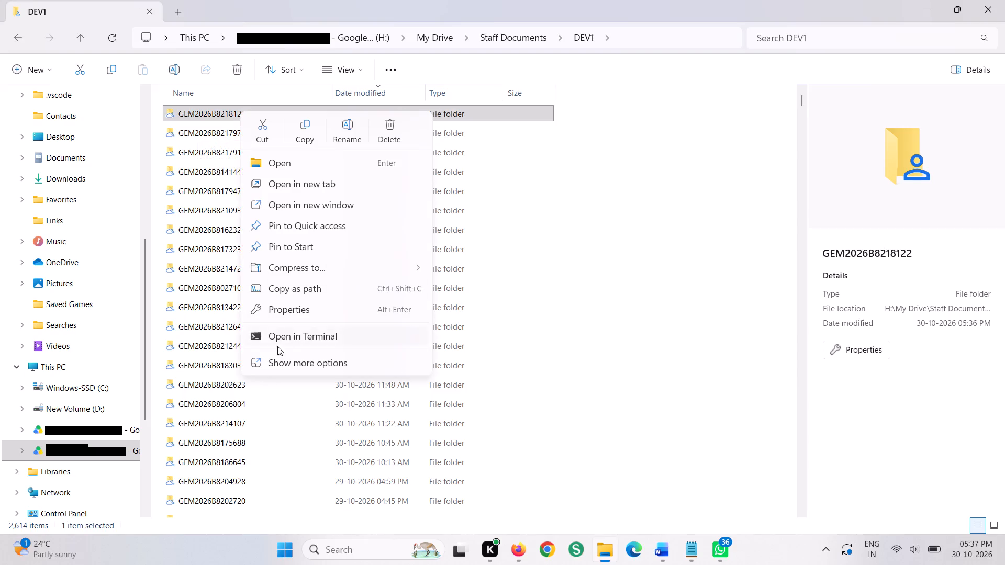
left_click(274, 360)
left_click(283, 248)
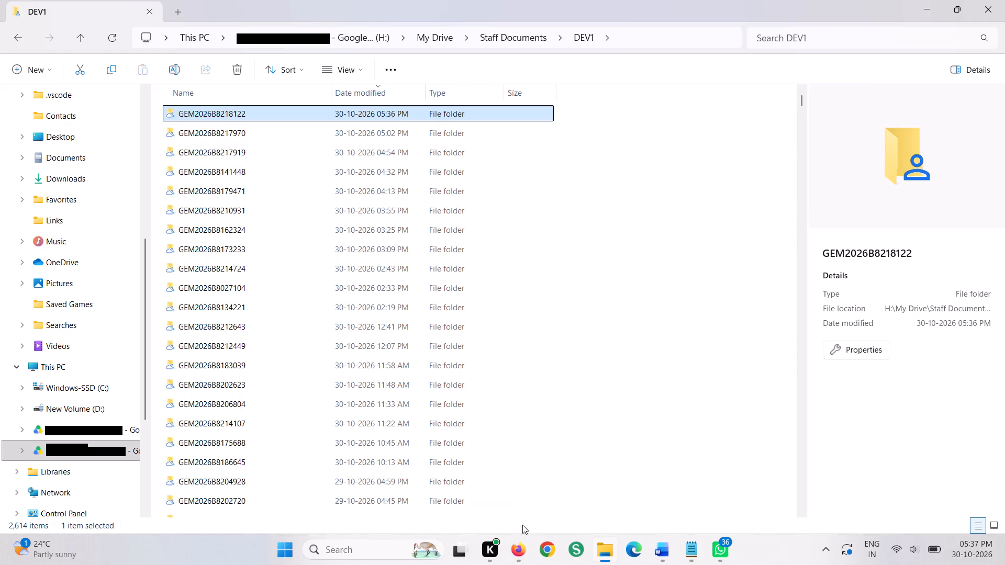
left_click(523, 547)
left_click(176, 13)
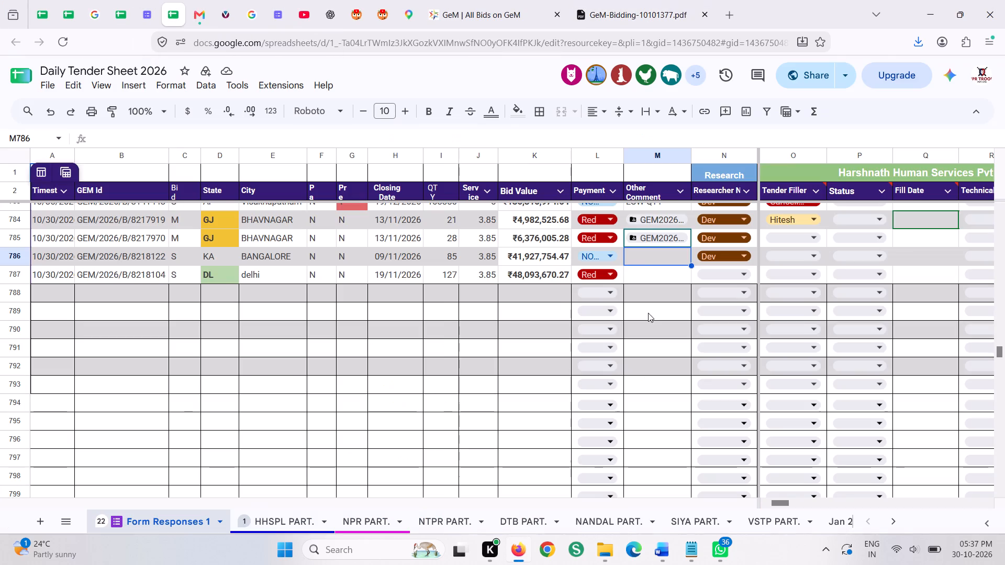
double_click(640, 252)
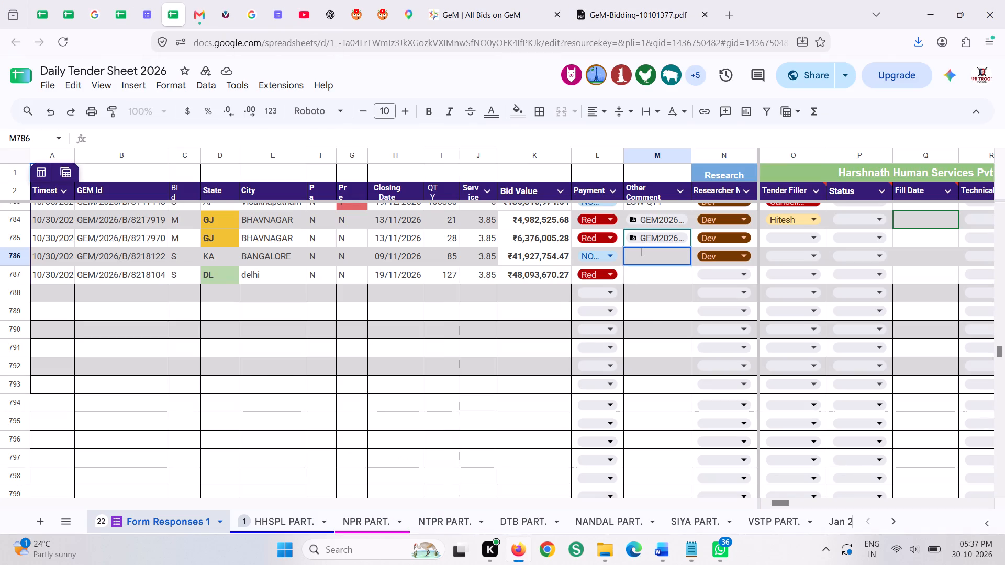
key("ctrl+v")
key("Tab")
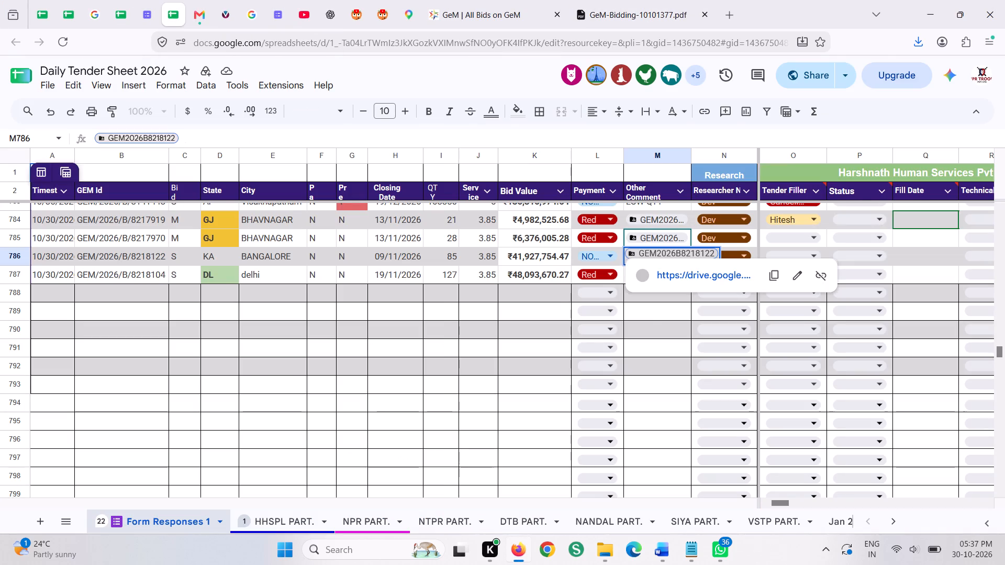
key("Return")
Set the researcher name to Dev for bid GEM/2026/B/8218104 in row 787.
left_click(706, 277)
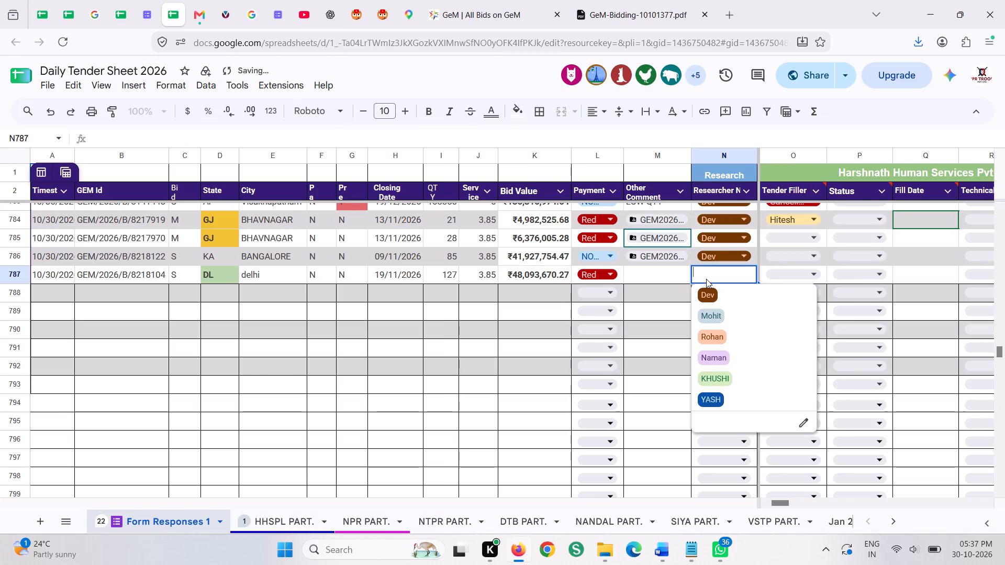
left_click(710, 296)
Copy the GeM Id GEM/2026/B/8218104 from row 787 of the tender sheet.
left_click(671, 273)
key("Left")
key("Left")
key("Left")
key("Left")
key("Left")
key("Left")
key("Left")
key("Left")
key("Left")
key("Left")
key("Left")
key("Left")
key("Left")
key("Left")
key("Left")
key("Left")
key("Left")
key("Left")
key("Left")
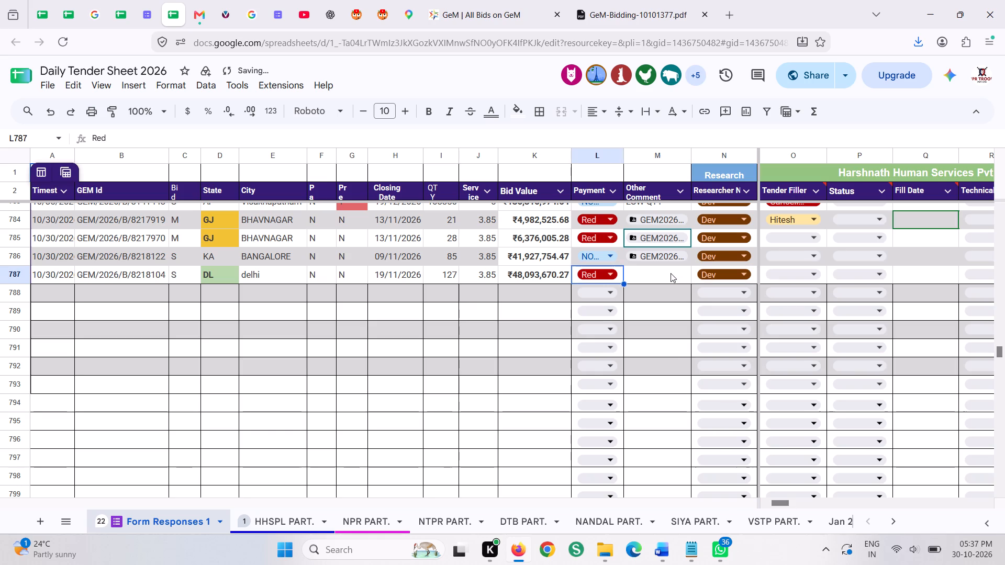
key("Right")
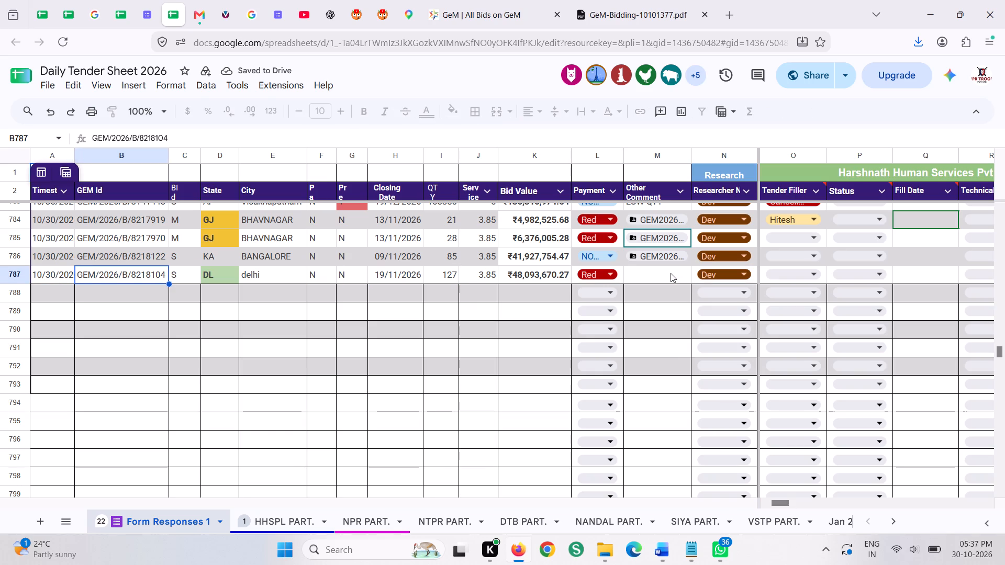
key("ctrl+c")
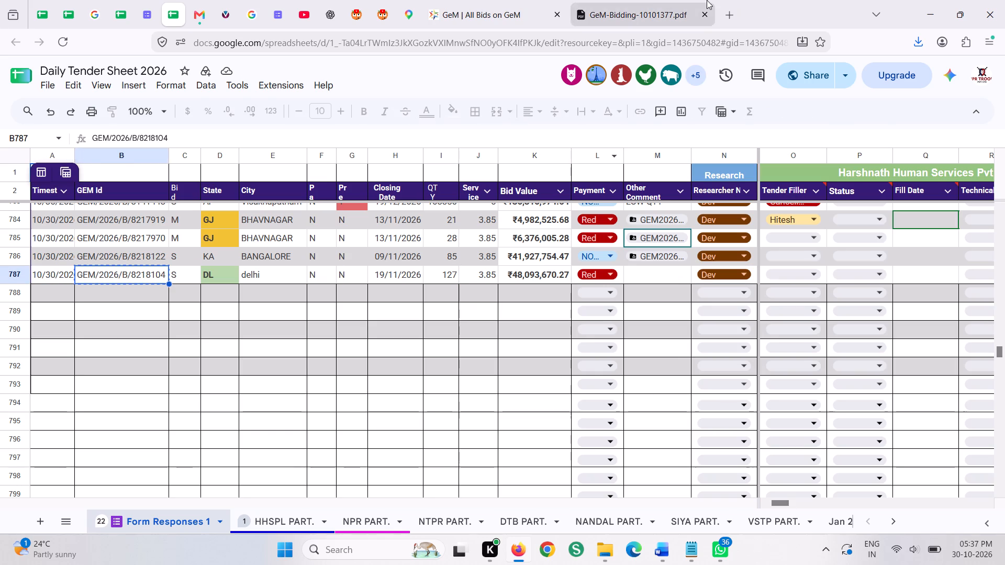
Close the previous bid PDF, search GeM's bid listing for GEM/2026/B/8218104, and open its bid document.
left_click(647, 0)
left_click(707, 15)
left_click(66, 42)
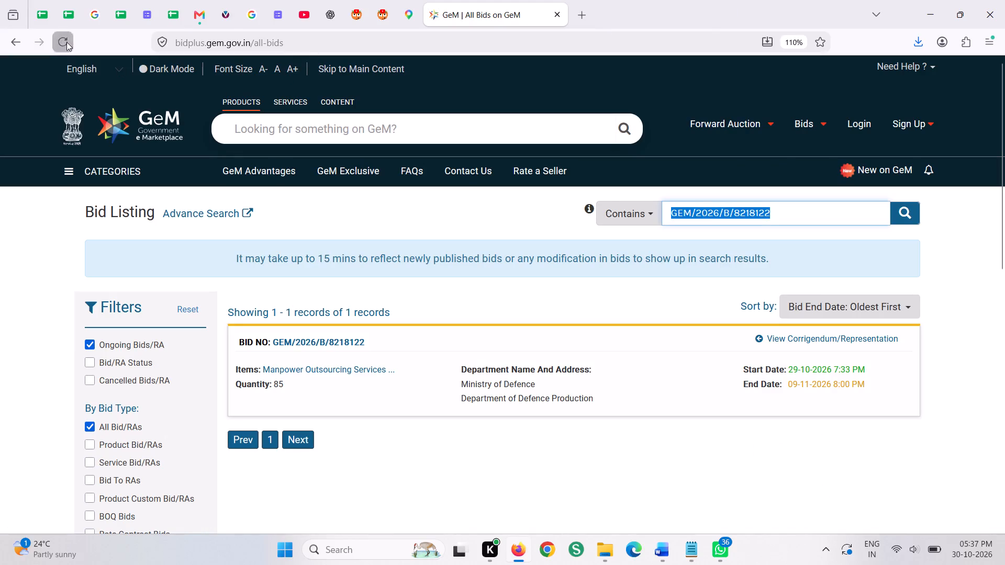
left_click(733, 213)
key("ctrl+v")
key("Return")
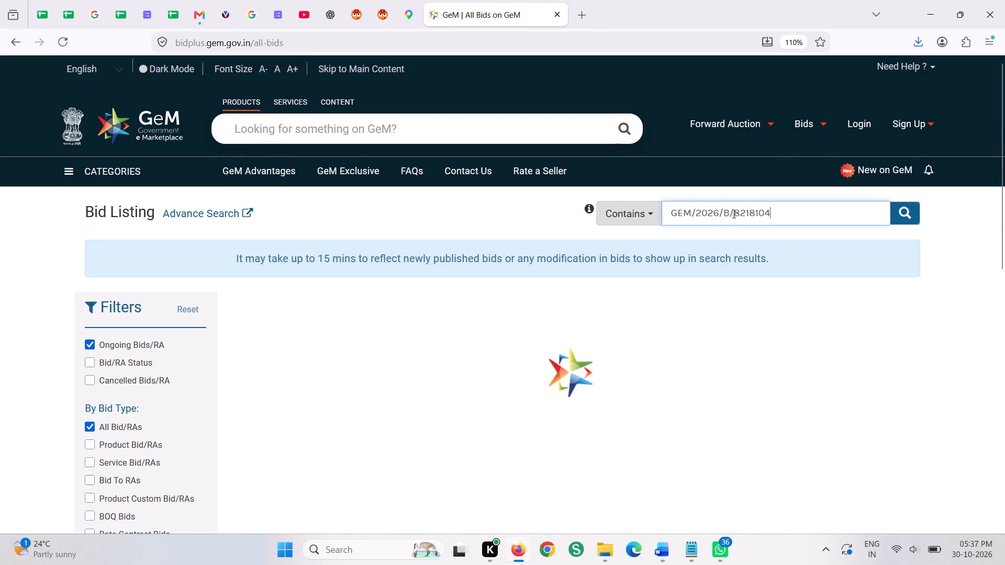
left_click(173, 6)
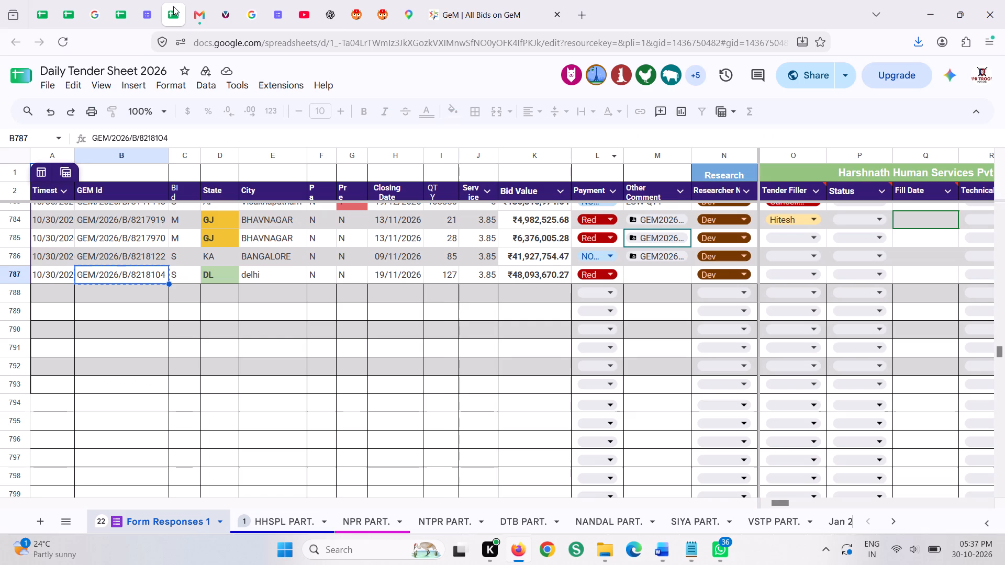
left_click(540, 0)
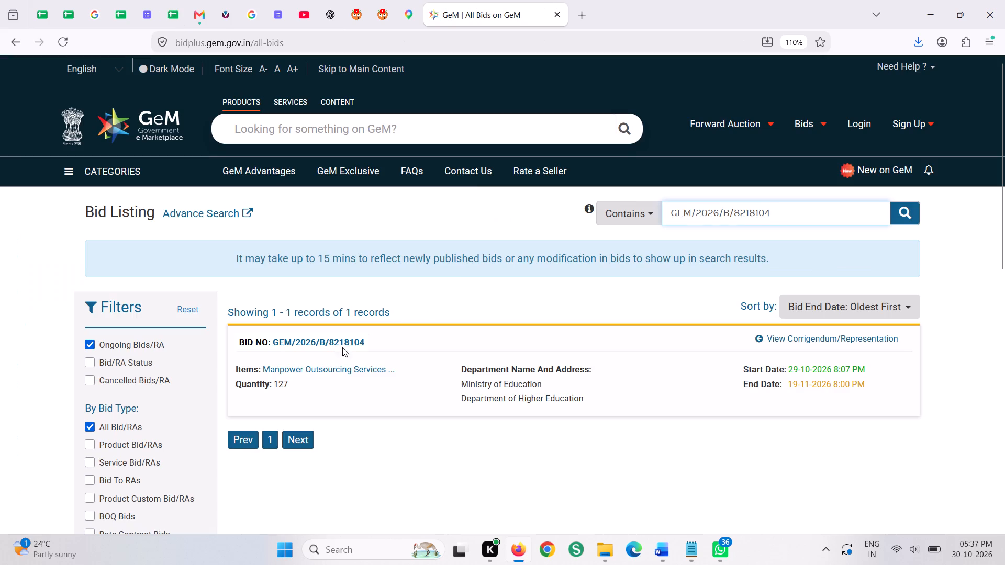
left_click(345, 342)
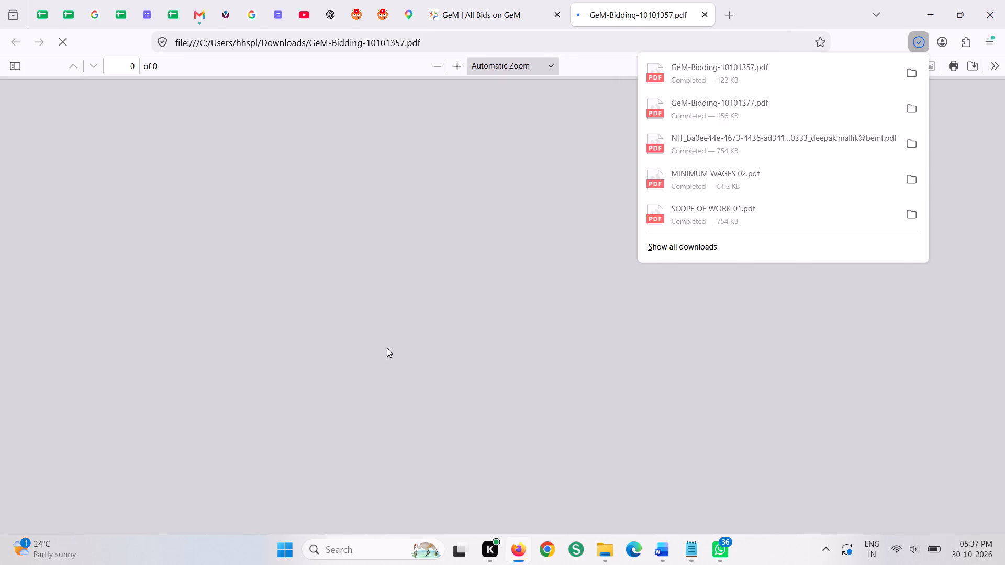
left_click(387, 348)
Search the new bid PDF for SECURITY and go through its occurrences.
scroll(567, 402, "down", 1)
left_click(607, 392)
key("ctrl+f")
type("SECU")
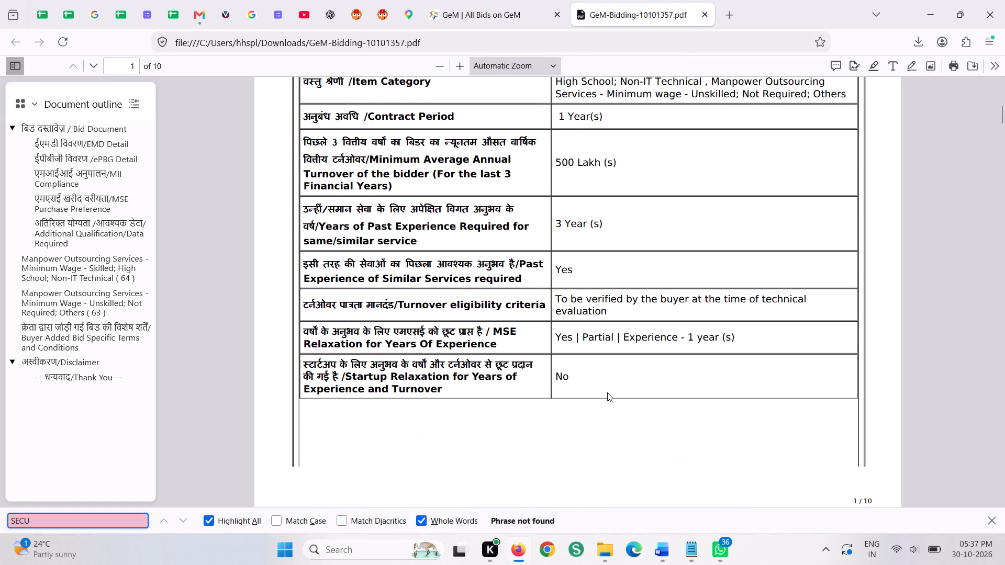
type("RITY")
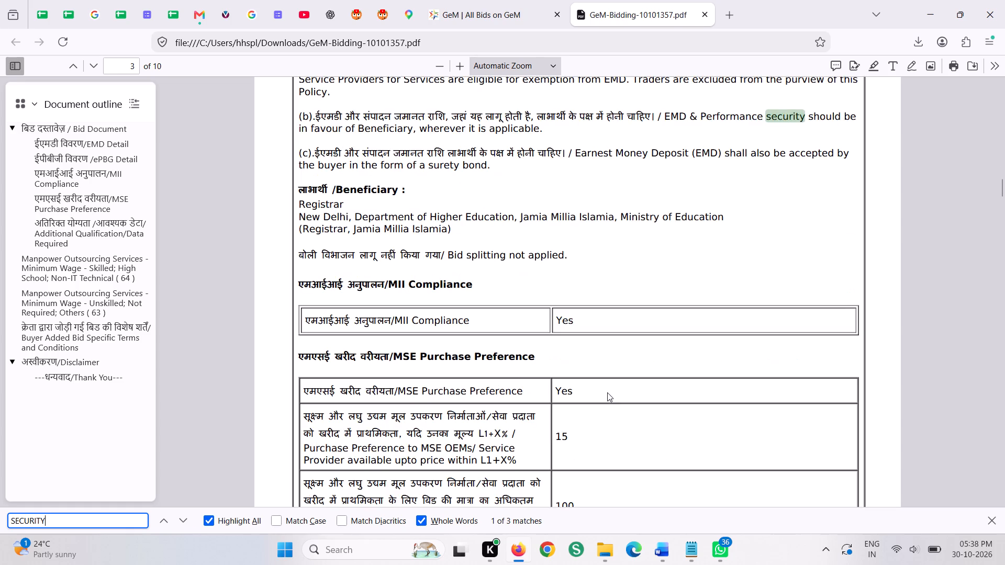
key("Return")
key("Return")
key("Return")
key("Return")
key("Return")
key("Return")
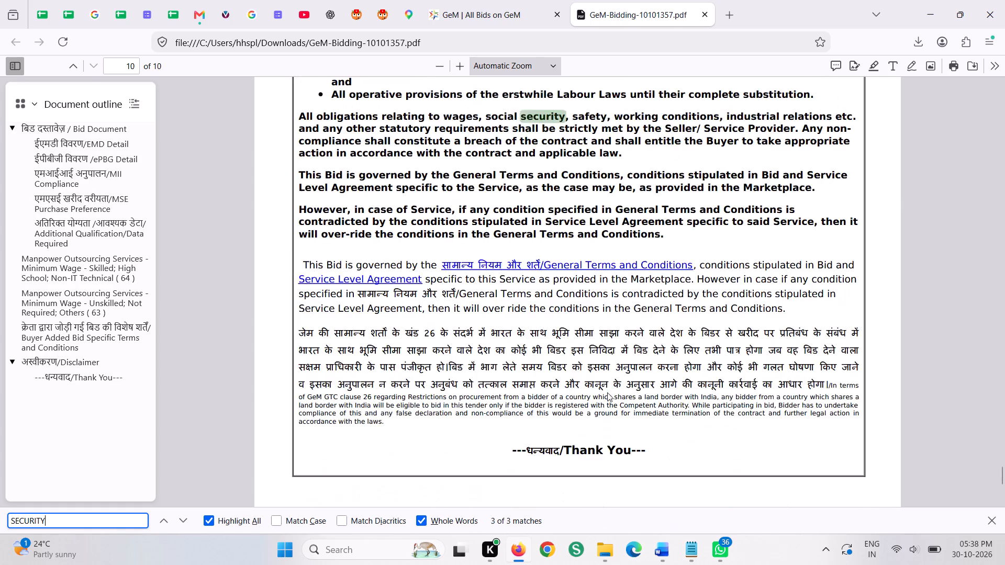
key("Return")
Search the bid PDF for WATCH instead.
key("BackSpace")
key("BackSpace")
key("BackSpace")
key("BackSpace")
key("BackSpace")
key("BackSpace")
key("BackSpace")
key("BackSpace")
key("BackSpace")
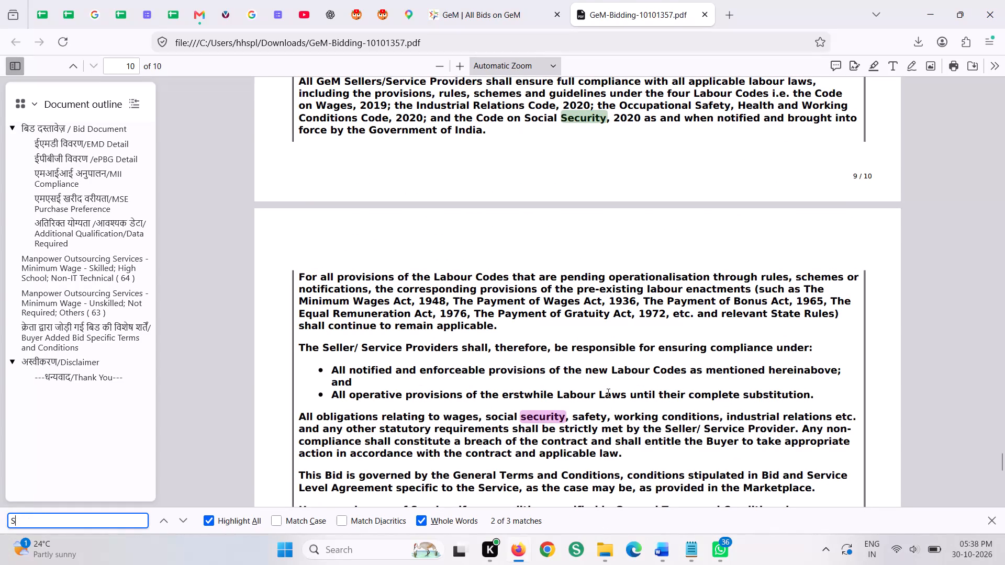
key("BackSpace")
type("WATCH")
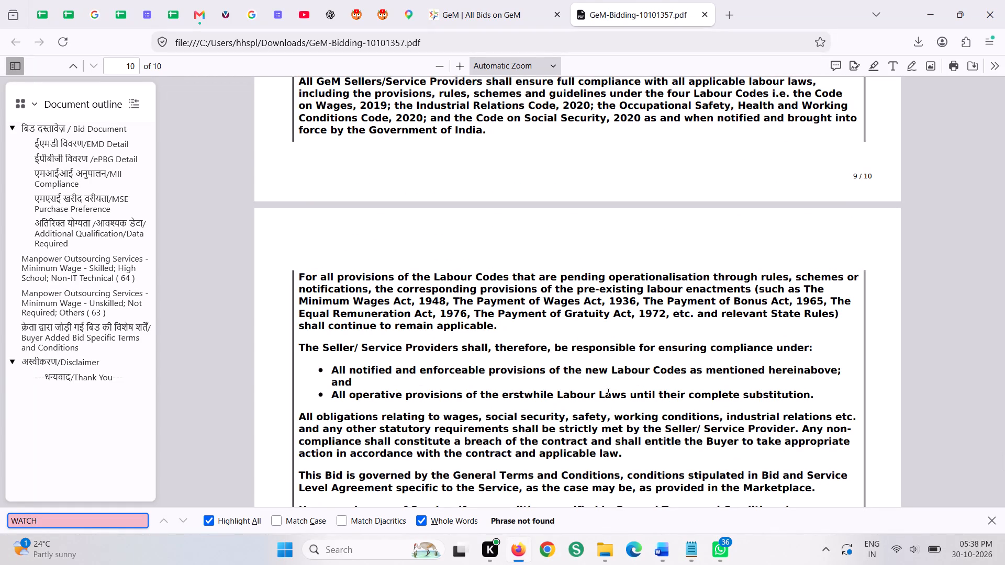
Search the bid PDF for CHOWKIDAR instead, then clear the search text.
key("BackSpace")
key("BackSpace")
key("BackSpace")
key("BackSpace")
key("BackSpace")
key("BackSpace")
key("BackSpace")
type("CHOWKIDAR")
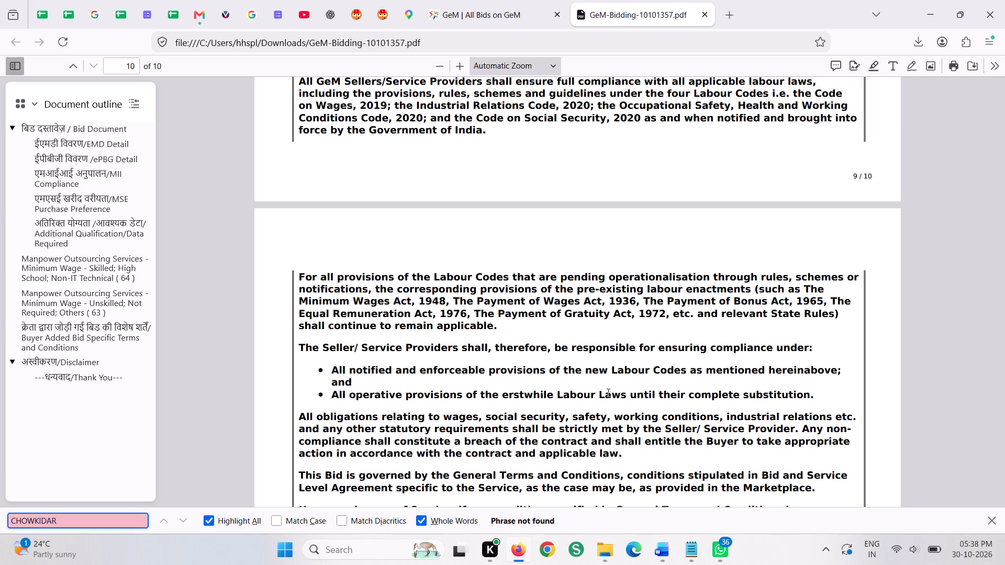
key("BackSpace")
key("BackSpace")
key("BackSpace")
key("BackSpace")
key("BackSpace")
key("BackSpace")
key("BackSpace")
key("BackSpace")
key("BackSpace")
key("BackSpace")
key("BackSpace")
key("BackSpace")
key("BackSpace")
key("BackSpace")
key("BackSpace")
key("BackSpace")
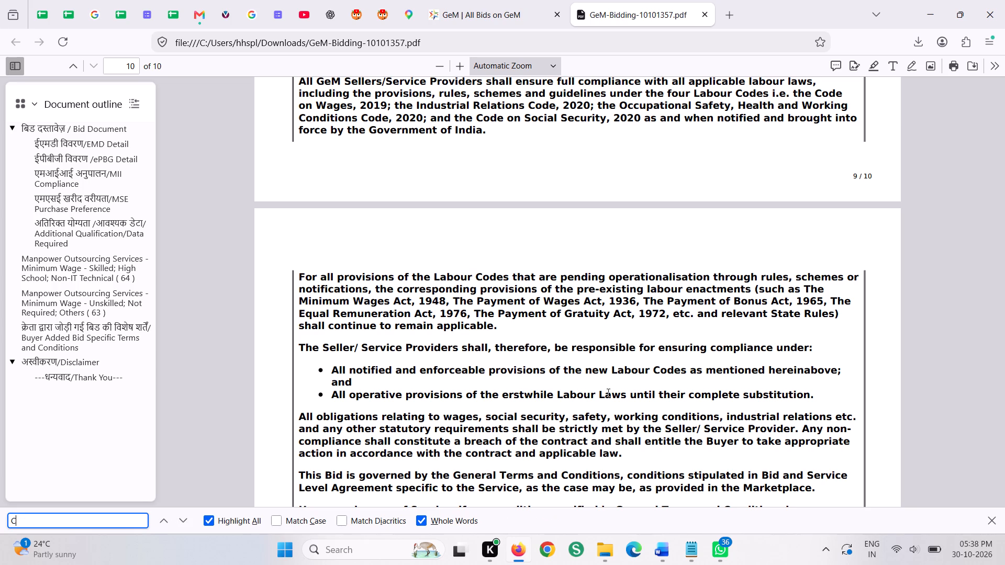
Open the scope of work and job description attachment 1793281626.pdf linked in the bid PDF.
scroll(607, 392, "up", 20)
scroll(607, 392, "up", 2)
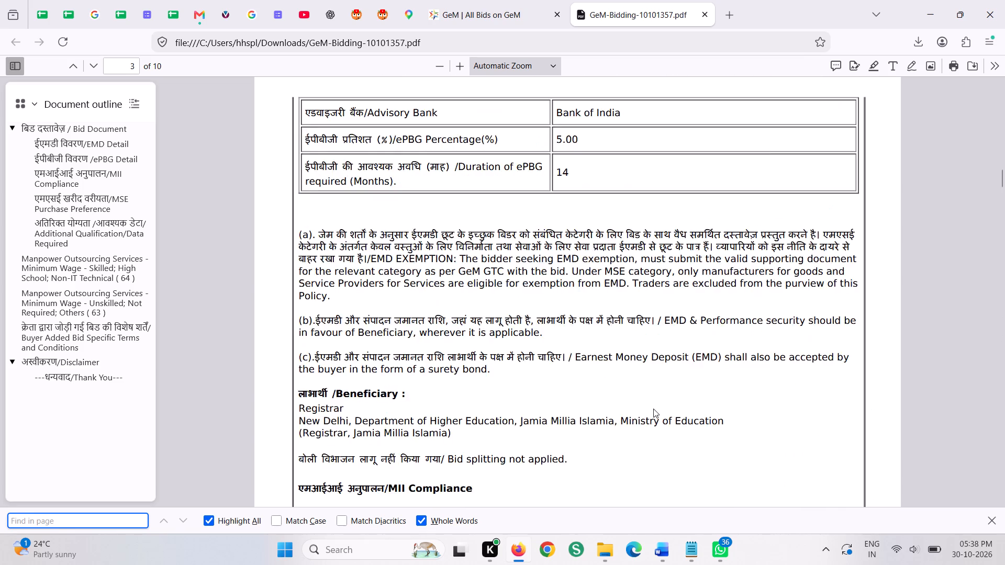
scroll(653, 409, "up", 2)
scroll(643, 406, "down", 6)
scroll(582, 380, "down", 2)
scroll(543, 265, "up", 1)
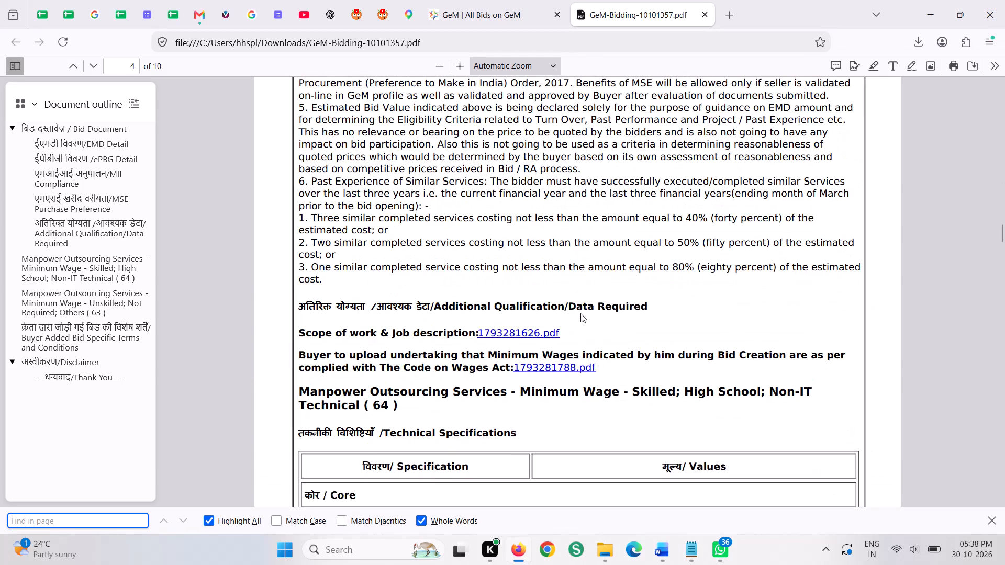
left_click(520, 343)
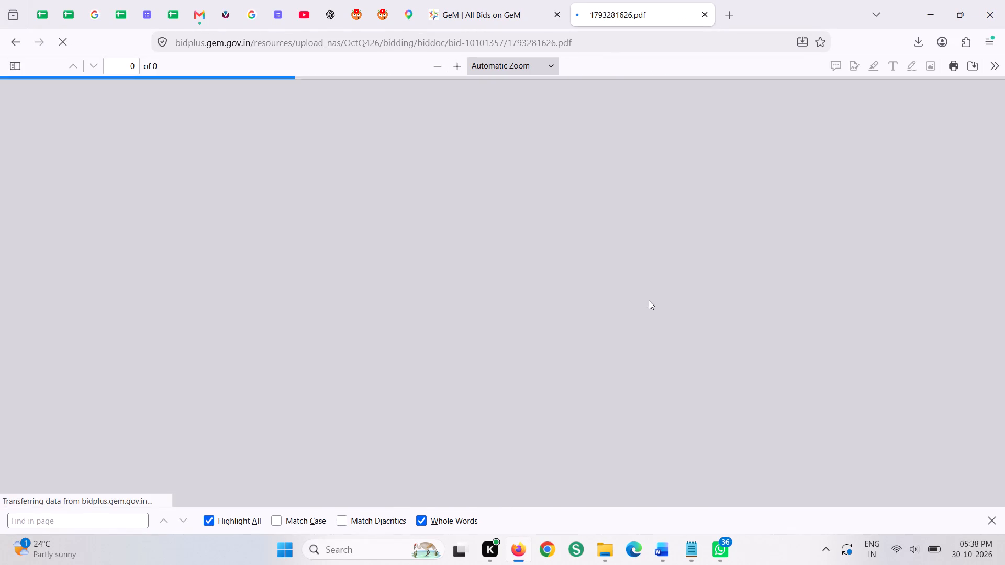
scroll(521, 315, "down", 20)
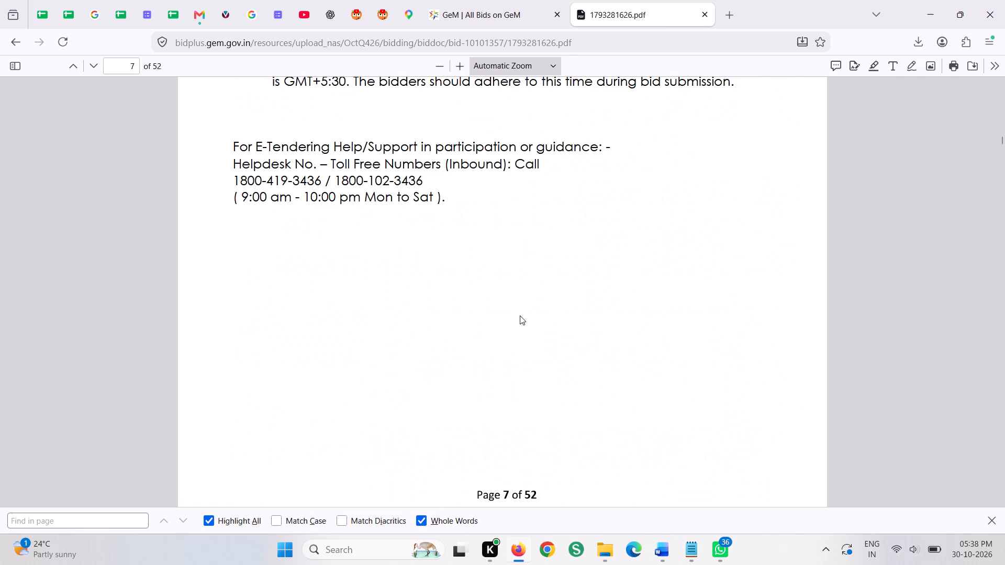
Search the scope-of-work PDF for SECURITY and go through several of its occurrences.
key("ctrl+f")
type("SECURITY")
key("Return")
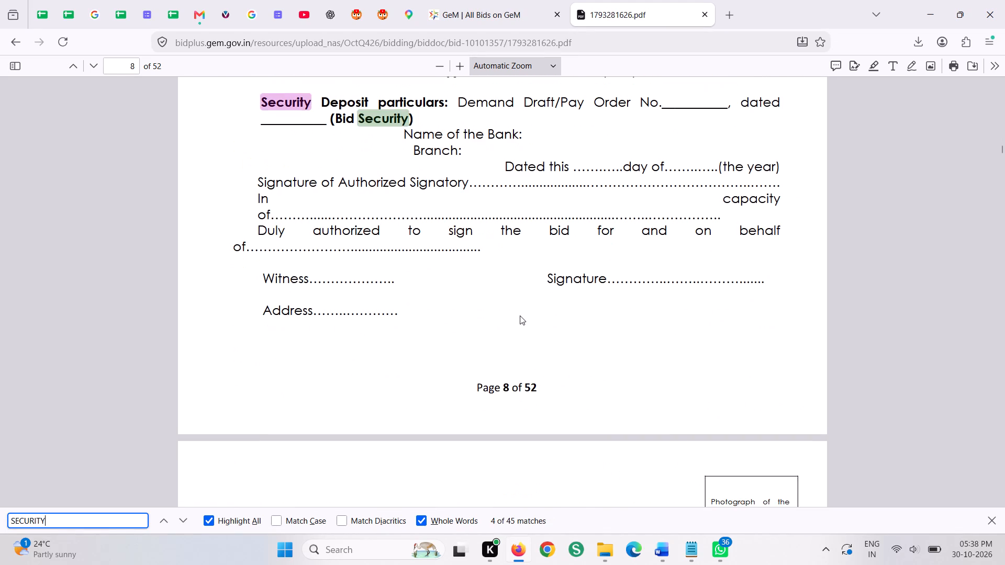
key("Return")
key("Return")
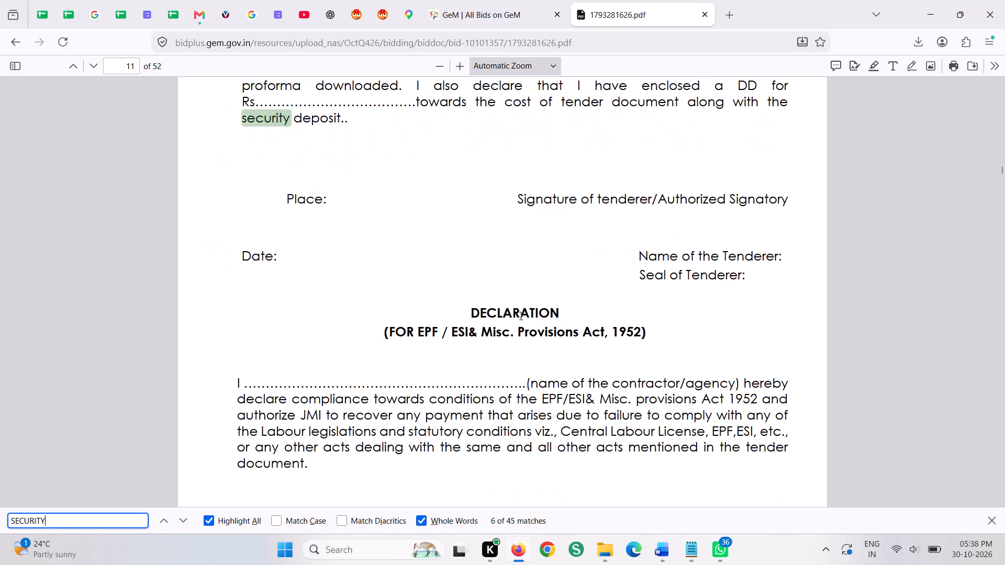
key("Return")
key("Return")
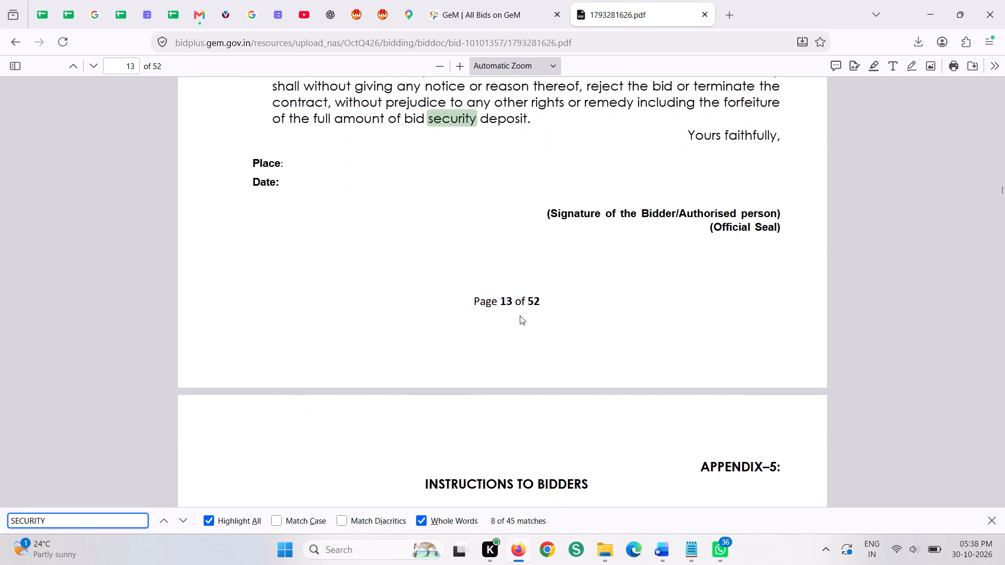
key("Return")
key("Return")
Search the scope-of-work PDF for WATCH instead.
key("BackSpace")
key("BackSpace")
key("BackSpace")
key("BackSpace")
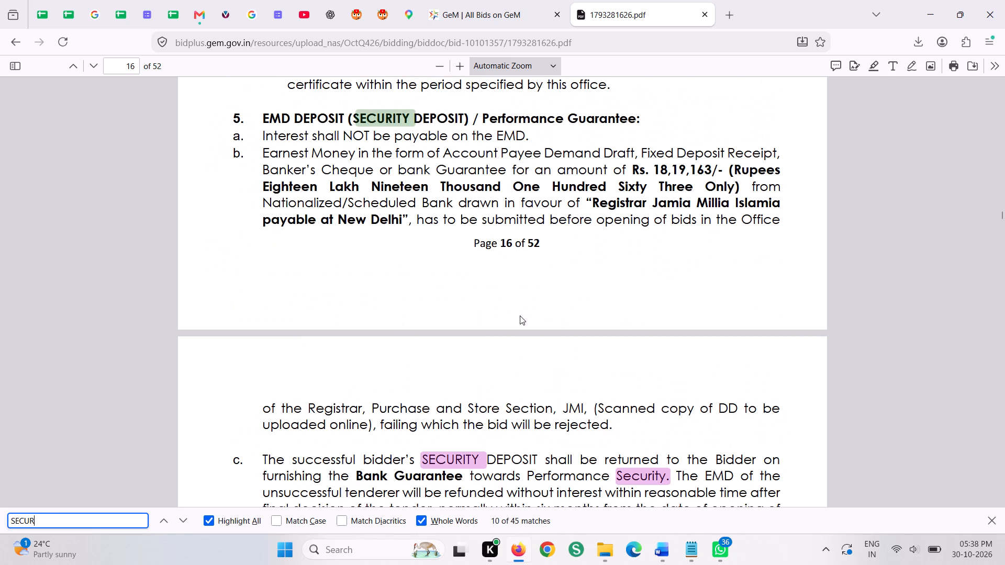
key("BackSpace")
key("BackSpace")
key("BackSpace")
key("BackSpace")
key("BackSpace")
key("BackSpace")
key("BackSpace")
key("BackSpace")
key("BackSpace")
type("WATCH")
Replace the search term in the scope-of-work PDF with CHOWKIDAR.
key("BackSpace")
key("BackSpace")
key("BackSpace")
key("BackSpace")
key("BackSpace")
key("BackSpace")
key("BackSpace")
key("BackSpace")
key("BackSpace")
key("BackSpace")
key("BackSpace")
key("BackSpace")
key("BackSpace")
key("BackSpace")
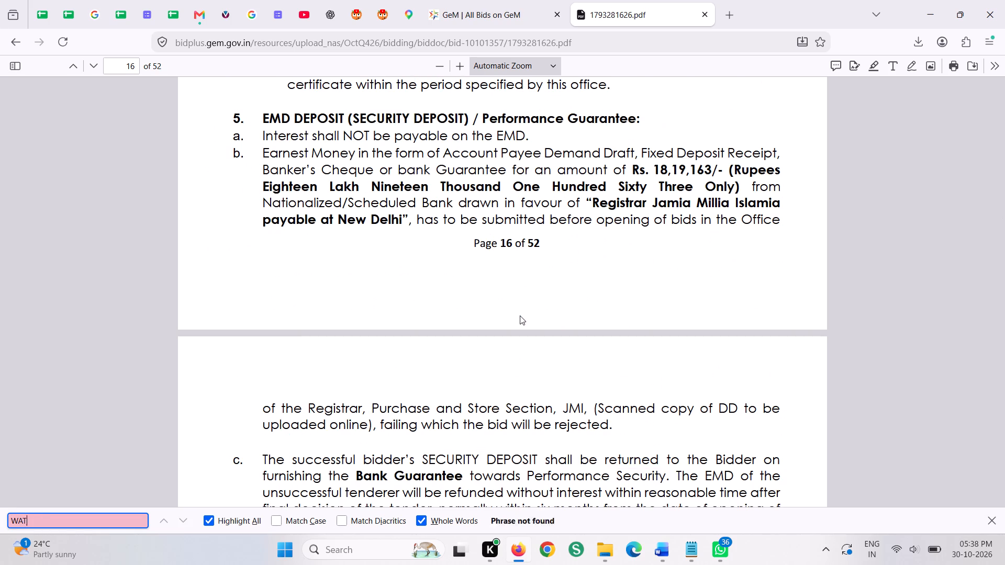
type("CHOWKIDAR")
Search the scope-of-work PDF for EMD, go through its occurrences to read the deposit clauses, and clear the search.
key("BackSpace")
key("BackSpace")
key("BackSpace")
key("BackSpace")
key("BackSpace")
key("BackSpace")
key("BackSpace")
key("BackSpace")
key("BackSpace")
key("BackSpace")
key("BackSpace")
key("BackSpace")
key("BackSpace")
key("BackSpace")
key("BackSpace")
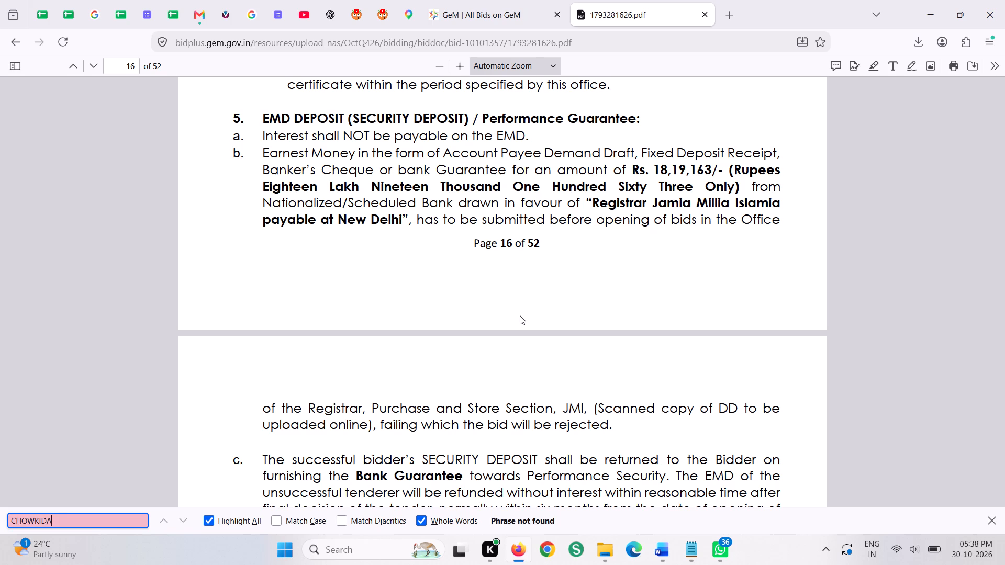
scroll(520, 315, "up", 13)
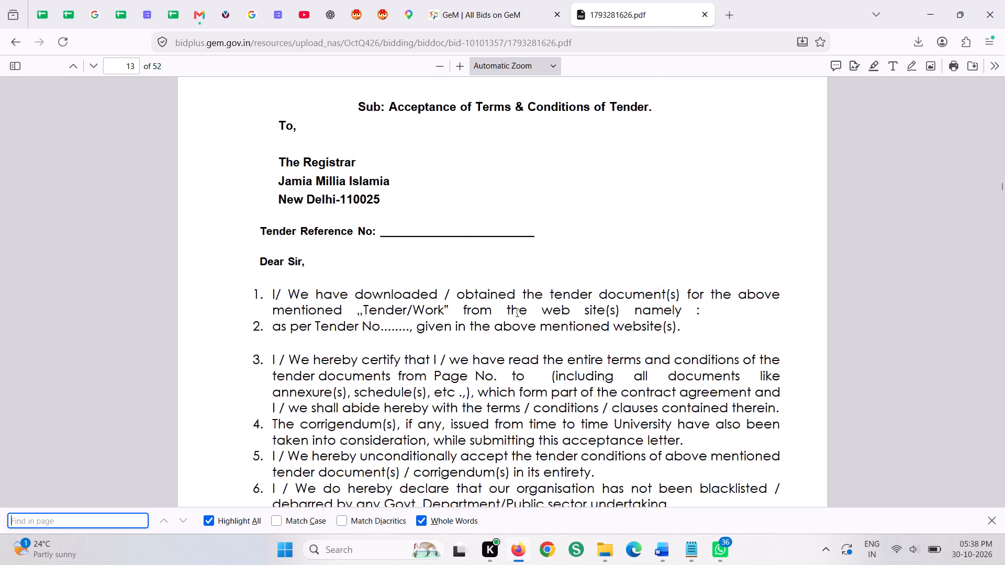
scroll(516, 312, "up", 1)
type("EMD")
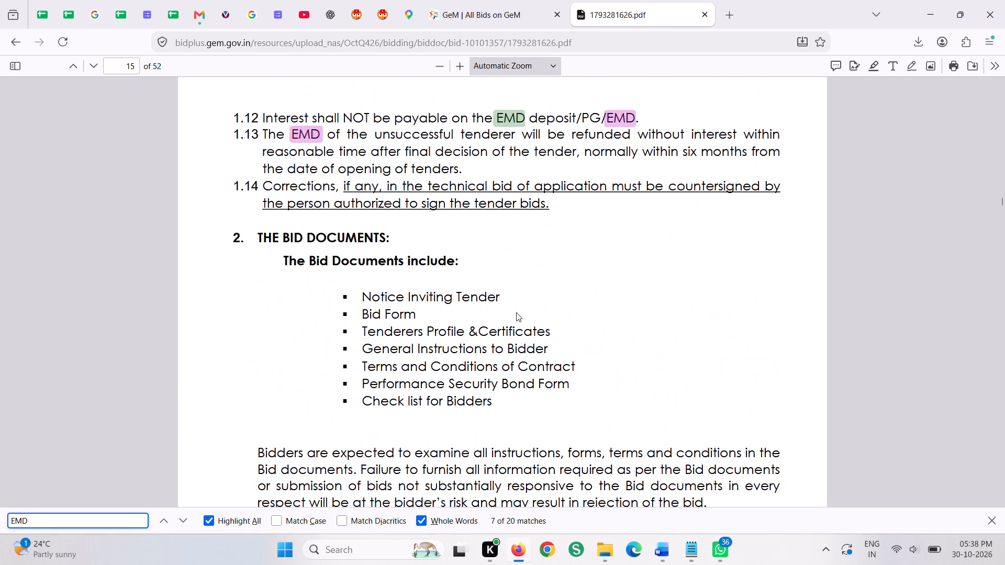
key("Return")
key("Return")
key("Return")
key("Return")
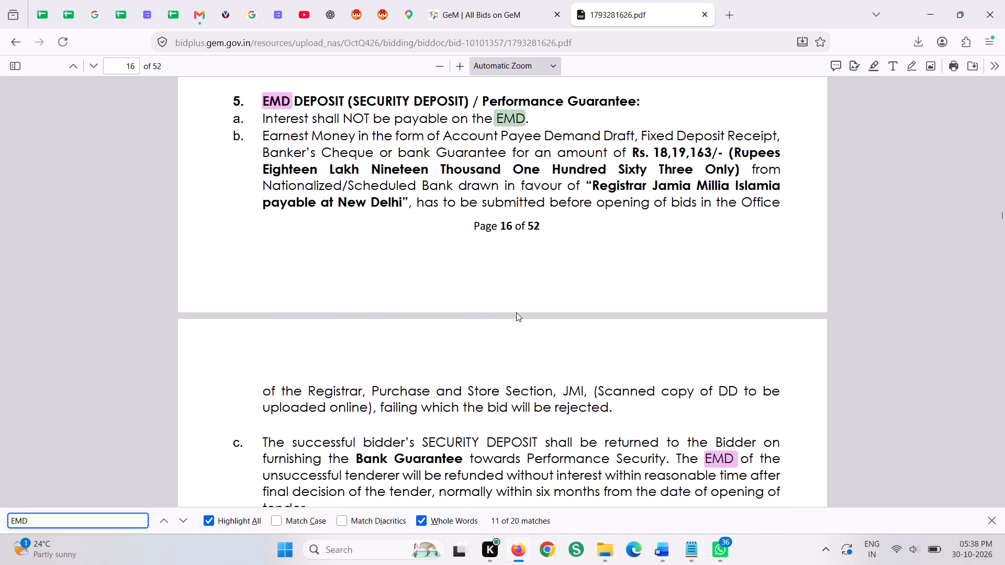
key("Return")
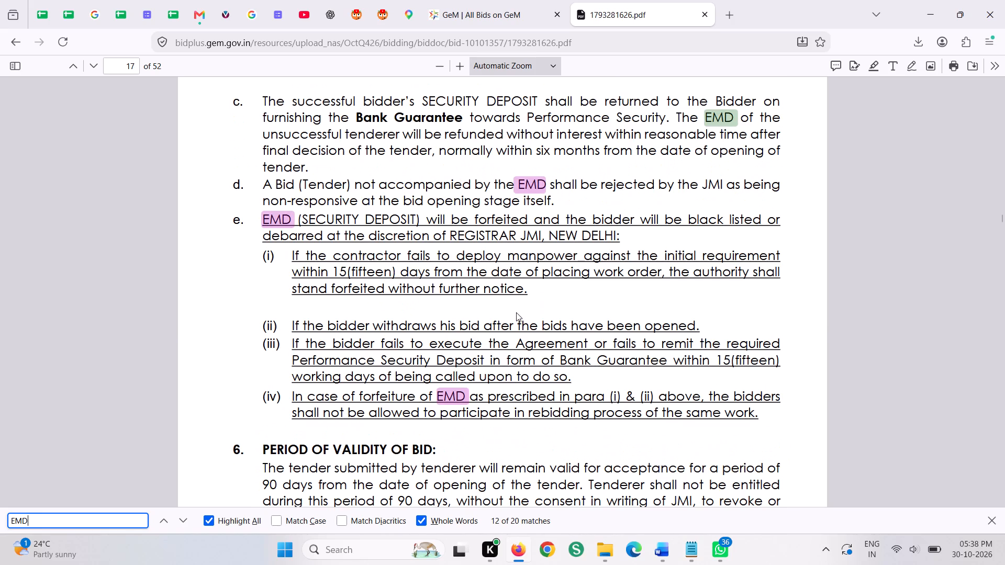
key("Return")
key("Return")
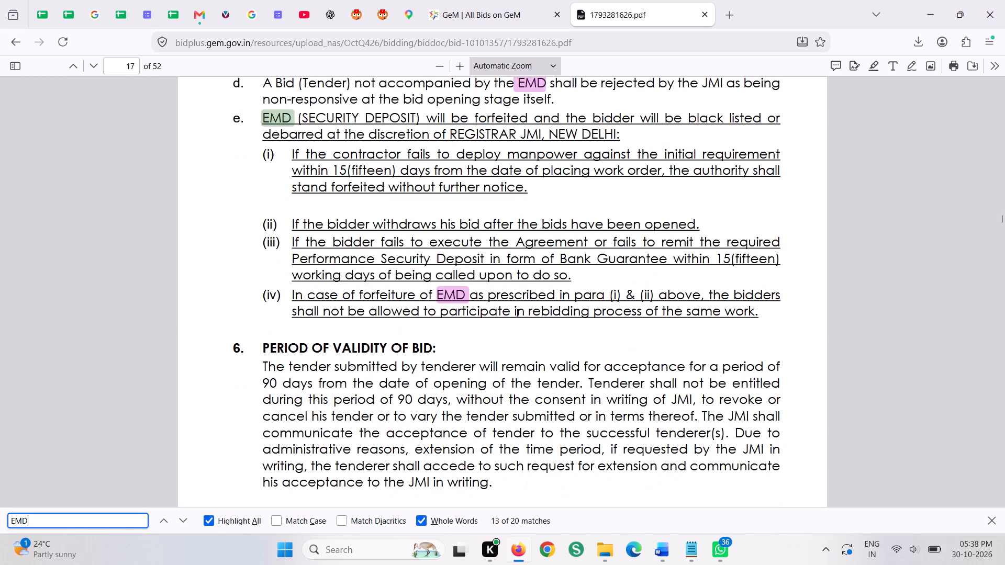
key("BackSpace")
key("BackSpace")
key("BackSpace")
key("BackSpace")
key("BackSpace")
key("BackSpace")
key("BackSpace")
key("BackSpace")
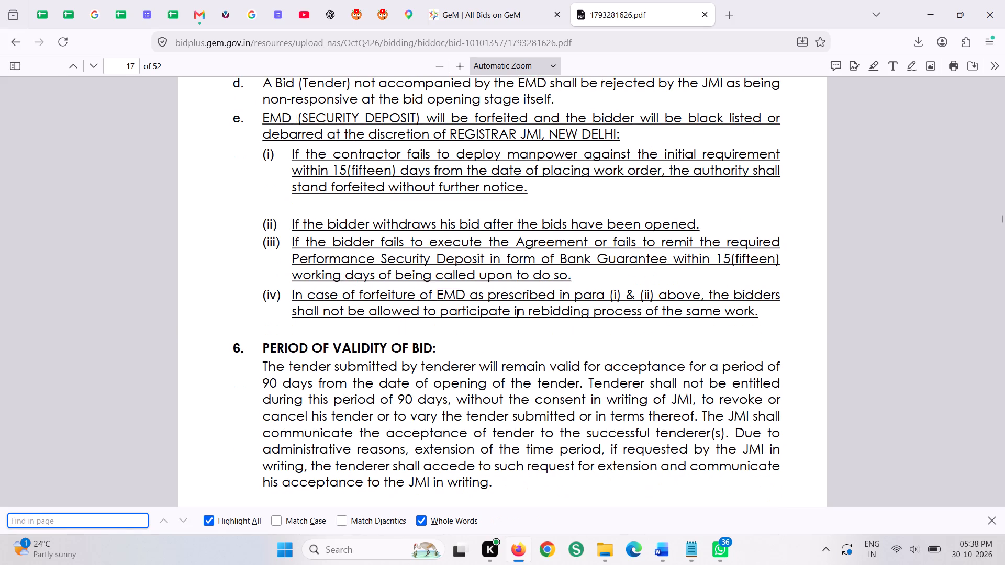
scroll(516, 312, "up", 14)
scroll(543, 321, "up", 8)
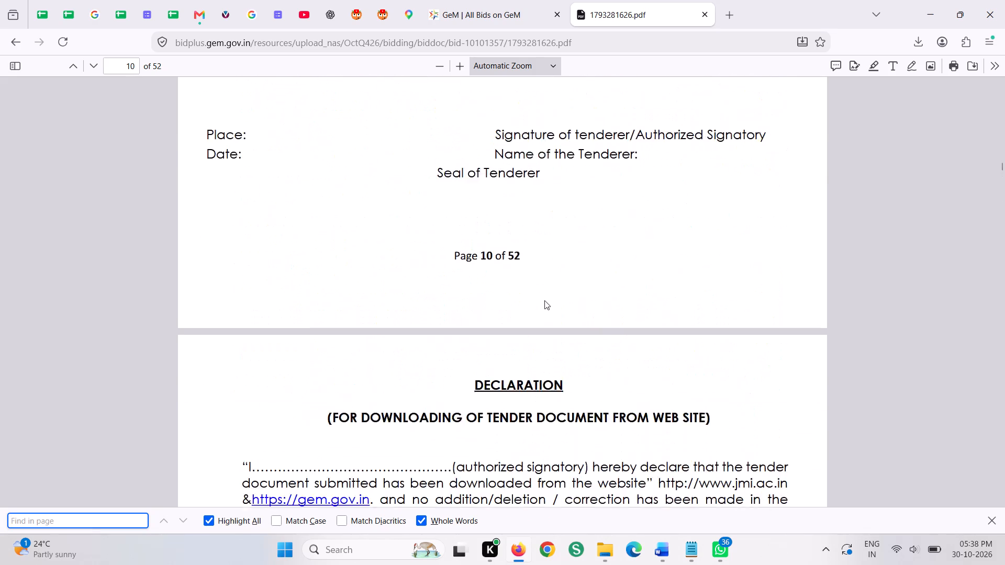
scroll(544, 300, "up", 20)
scroll(544, 300, "up", 4)
Create a folder named GEM2026B8218104 in the DEV1 folder on Drive and open it.
left_click(513, 0)
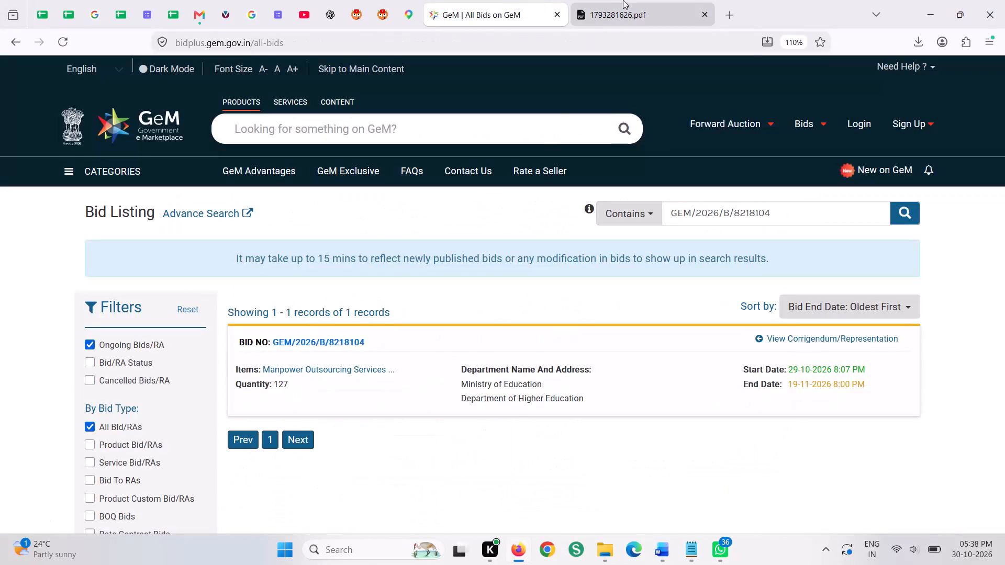
left_click(633, 0)
left_click(607, 550)
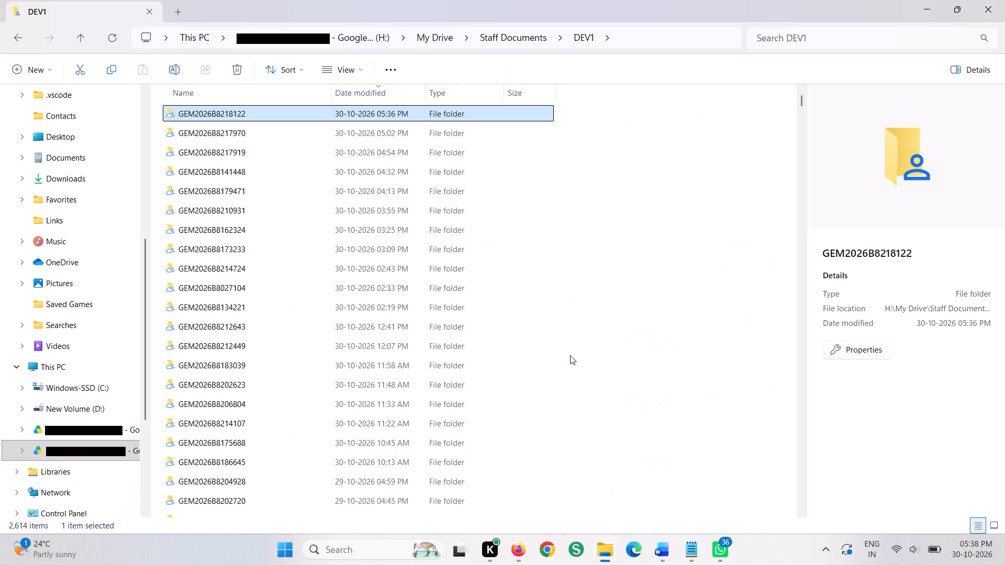
right_click(559, 267)
left_click(606, 372)
left_click(775, 156)
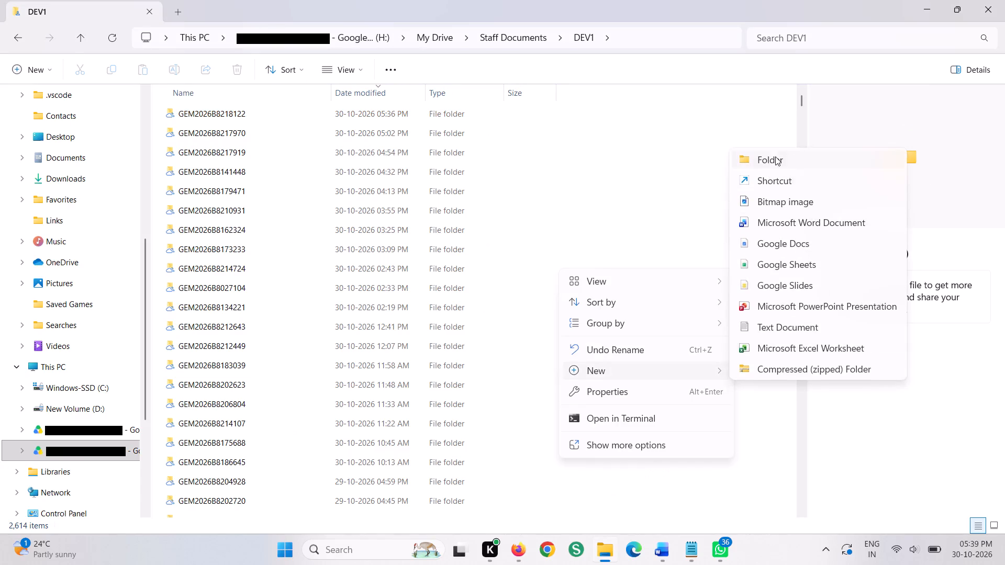
key("ctrl+v")
key("Return")
double_click(221, 512)
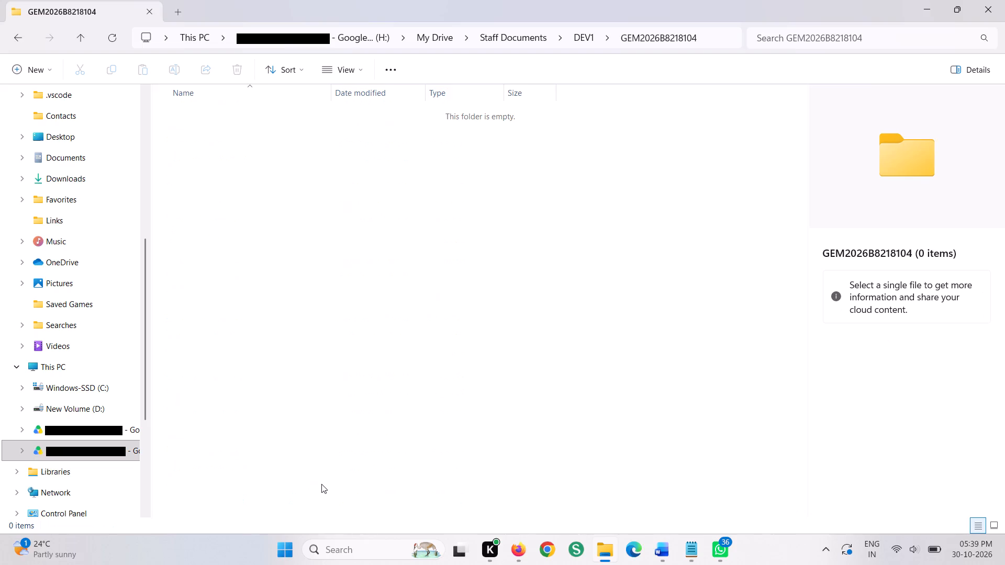
Save the scope-of-work PDF as SCOPE OF WORK 01 in the GEM2026B8218104 folder.
left_click(514, 548)
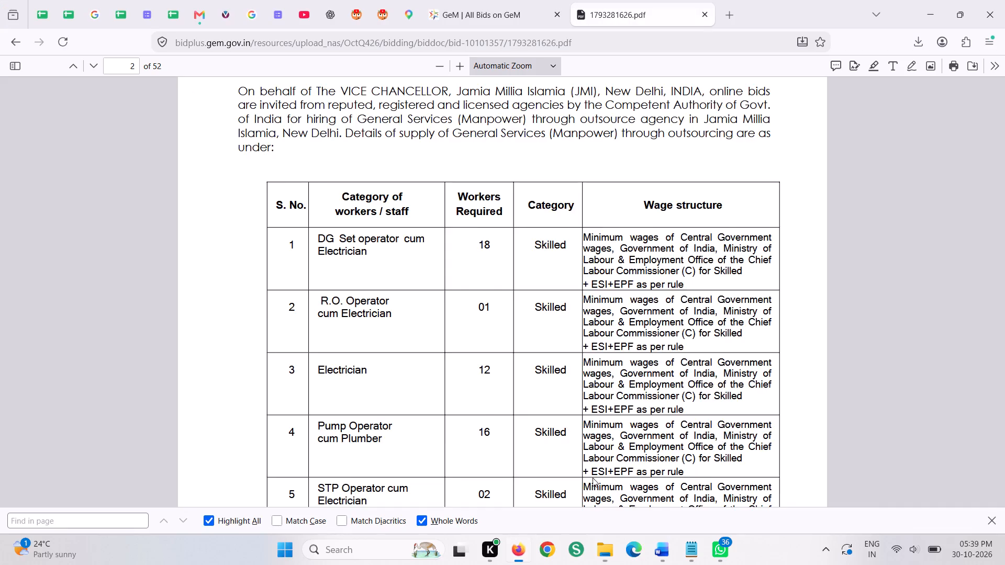
scroll(620, 220, "up", 4)
left_click(973, 66)
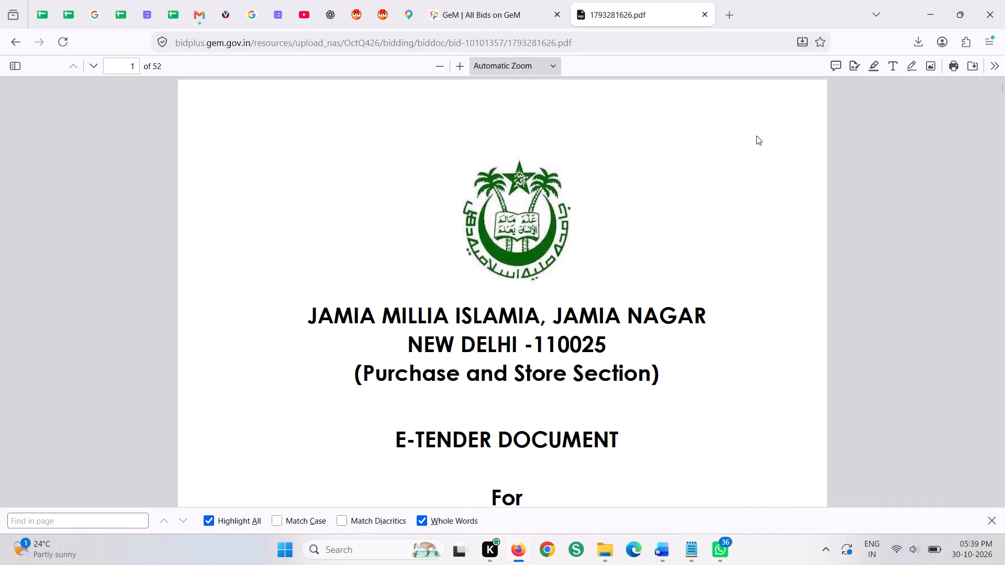
left_click(230, 73)
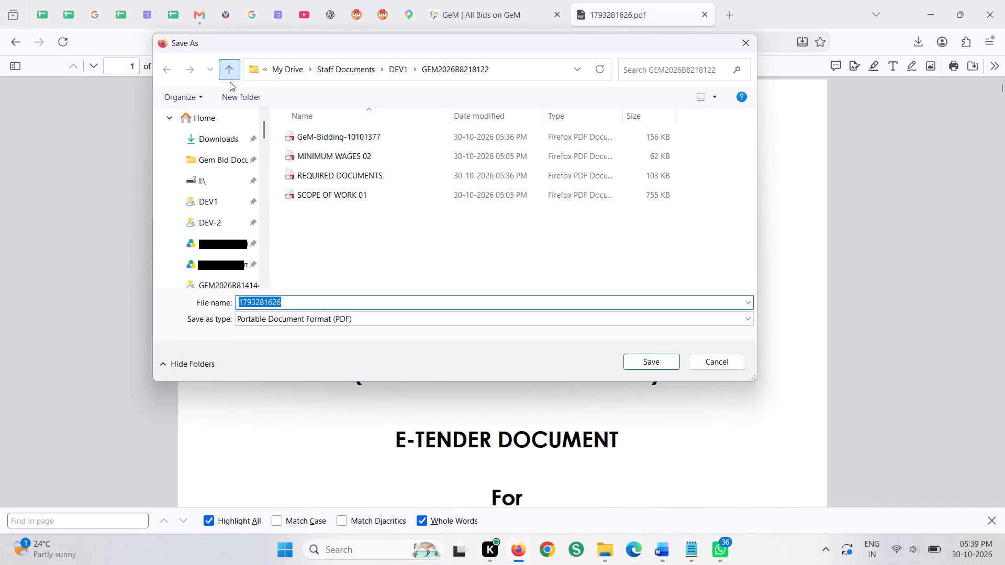
scroll(309, 148, "up", 3)
double_click(342, 135)
left_click(326, 299)
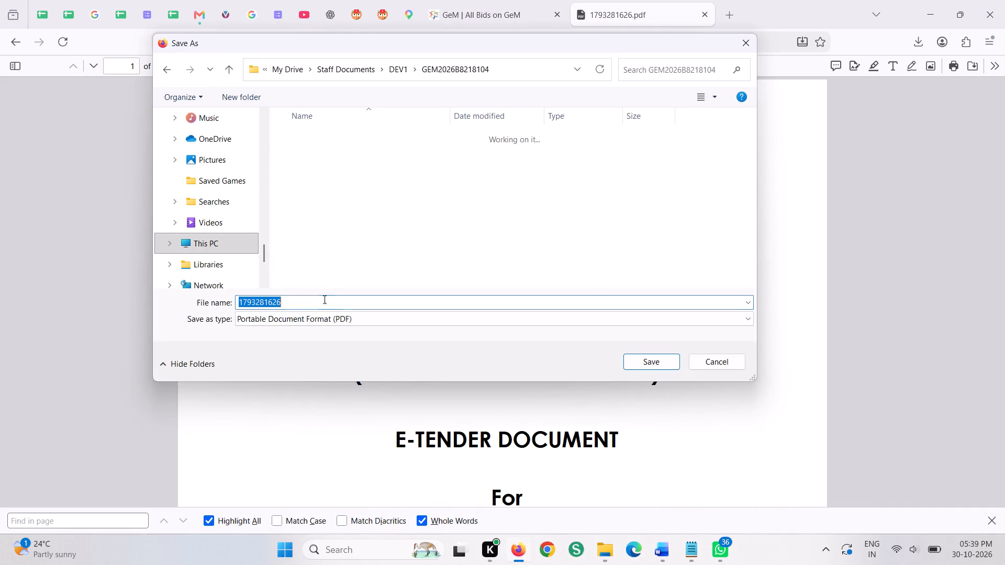
type("SCOPE OF WORK 01")
key("Return")
Return to the bid PDF, open the minimum-wages undertaking attachment 1793281788.pdf to look it over, and go back.
scroll(326, 279, "down", 9)
left_click(26, 42)
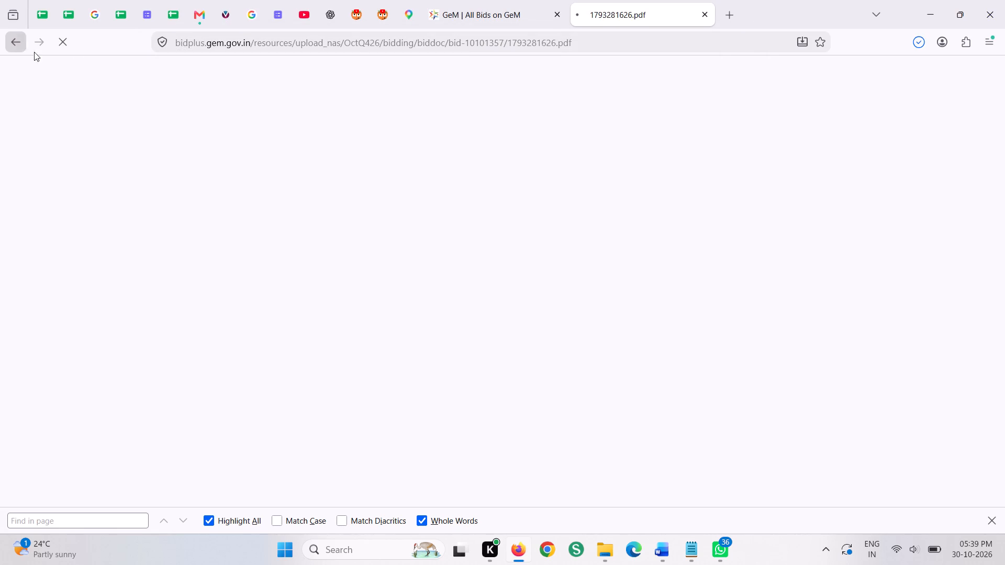
scroll(516, 333, "down", 1)
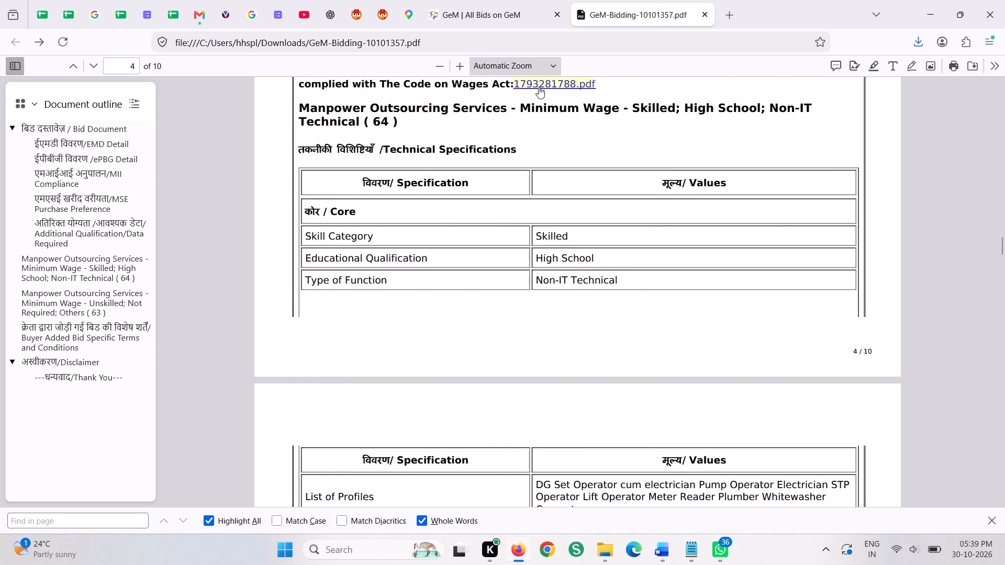
left_click(536, 85)
scroll(461, 239, "up", 3)
scroll(510, 241, "up", 1)
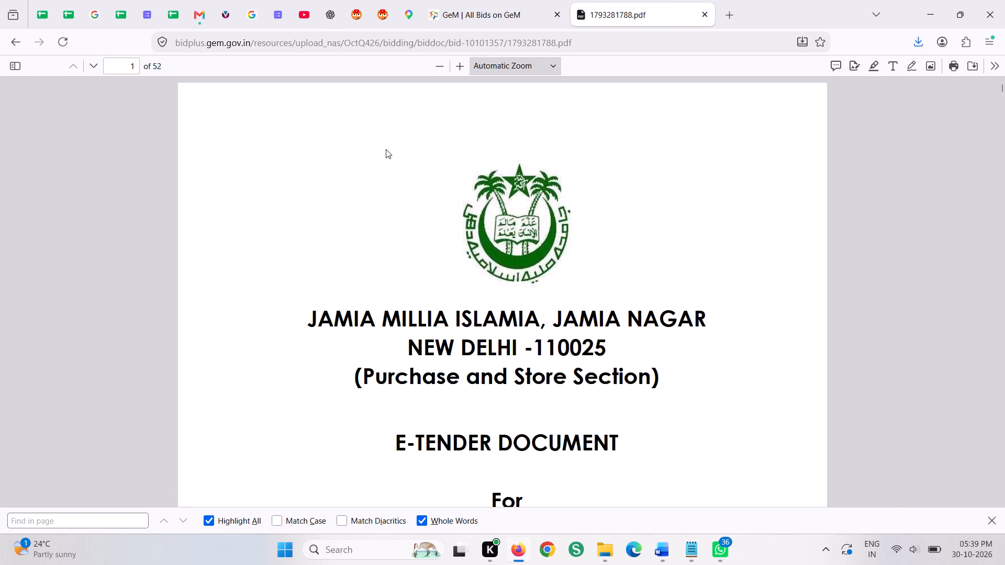
left_click(19, 50)
Copy the city name Delhi from the consignee address on page 6 of the bid PDF.
scroll(417, 268, "down", 4)
scroll(447, 206, "down", 2)
scroll(524, 178, "up", 1)
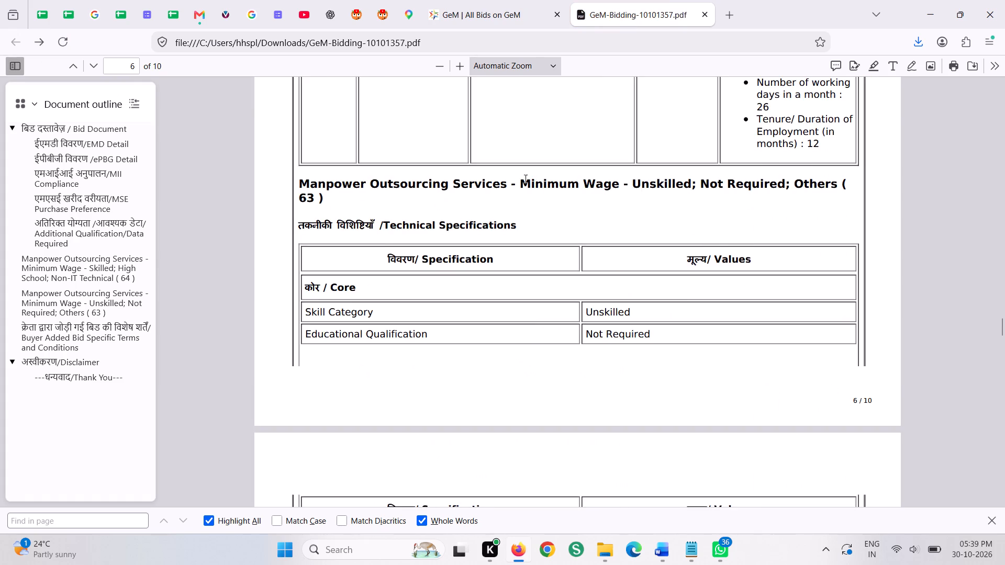
double_click(507, 209)
key("ctrl+c")
key("ctrl+c")
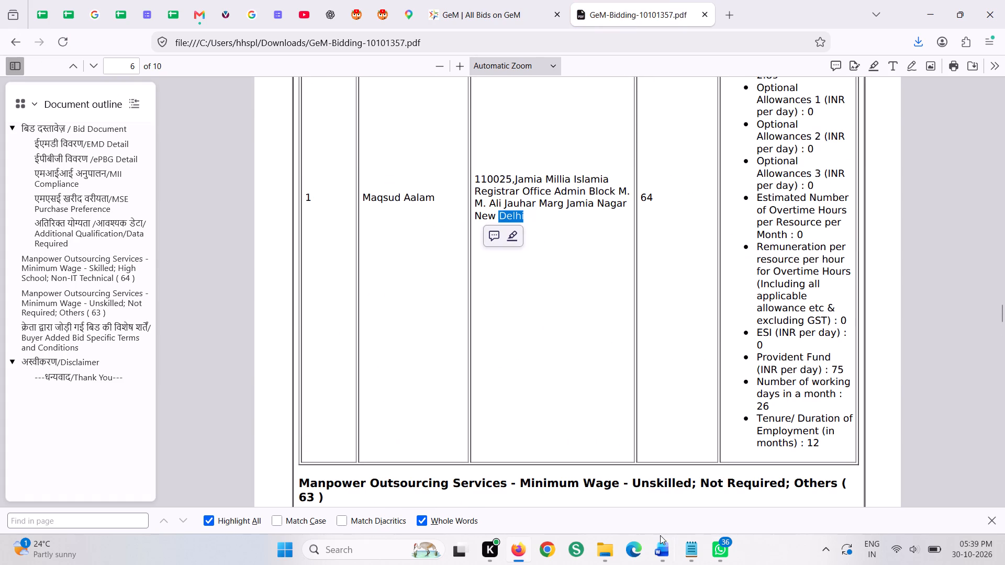
Switch to the REQUIRED DOCUMENTS checklist in Word and delete all the previous bid's text following "1.SHOPACT –".
left_click(665, 548)
left_click(309, 492)
scroll(348, 430, "up", 4)
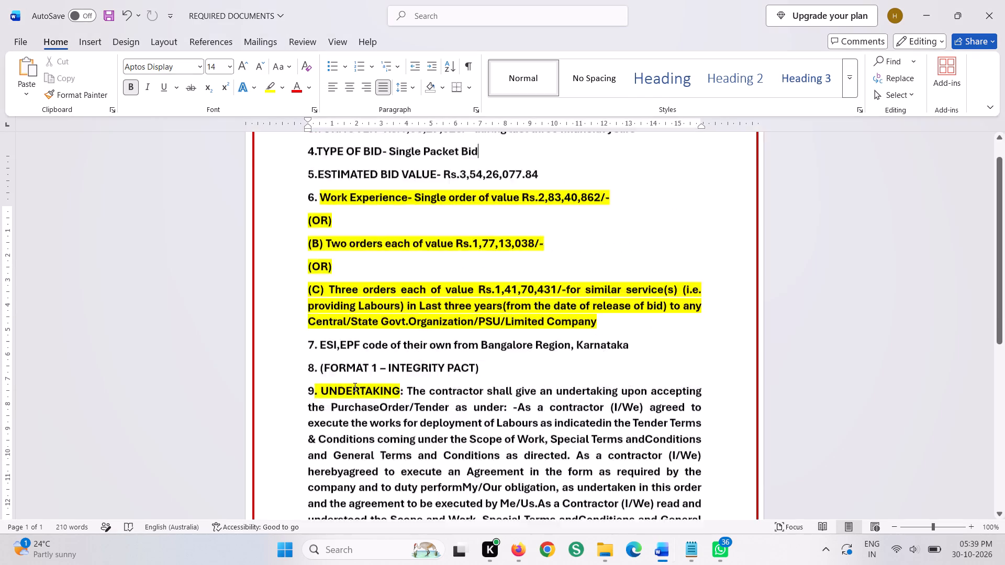
scroll(439, 287, "up", 1)
left_click_drag(380, 268, 710, 465)
key("BackSpace")
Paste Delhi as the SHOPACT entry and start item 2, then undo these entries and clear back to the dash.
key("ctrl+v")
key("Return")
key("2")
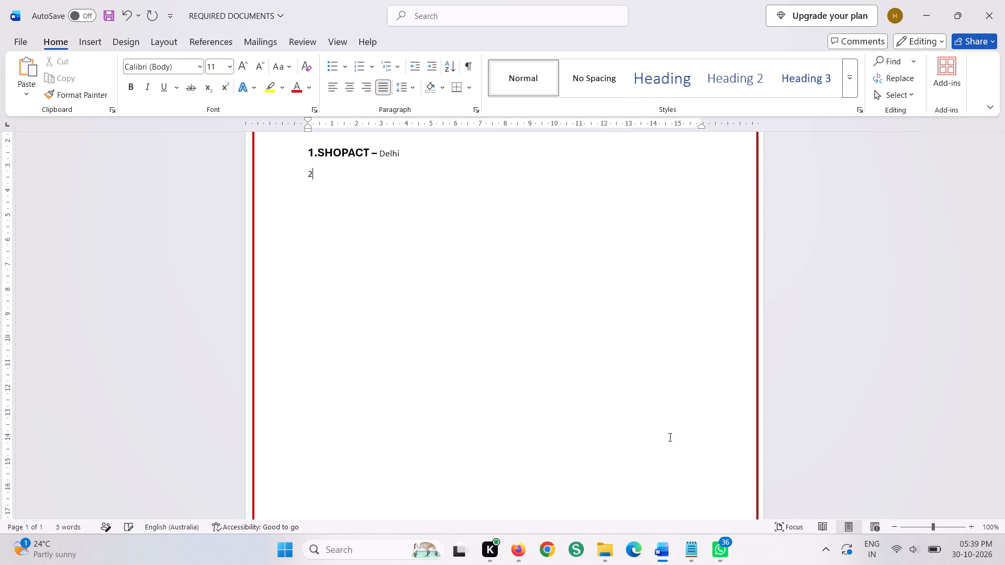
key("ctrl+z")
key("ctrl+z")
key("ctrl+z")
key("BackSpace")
Retype the dash after SHOPACT in the checklist, paste Delhi as its entry, and start a new line numbered "2.".
key("BackSpace")
key("minus")
key("ctrl+v")
key("Return")
type("2.")
Switch back to the bid PDF in Firefox and open the buyer uploaded ATC document linked on page 9.
key("alt+Tab")
scroll(677, 418, "down", 3)
scroll(635, 394, "down", 4)
scroll(578, 383, "down", 1)
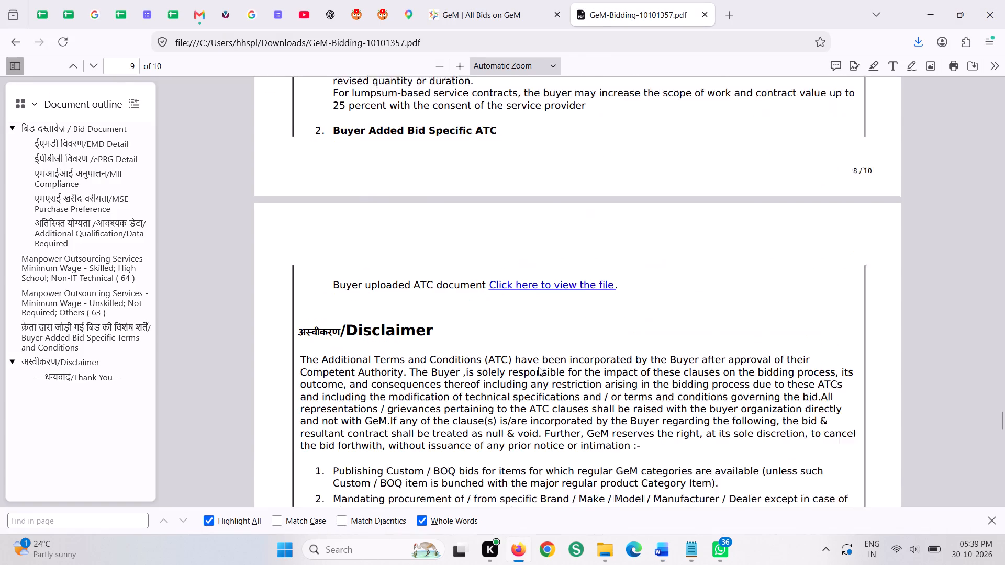
scroll(503, 356, "up", 1)
scroll(532, 384, "down", 1)
left_click(512, 266)
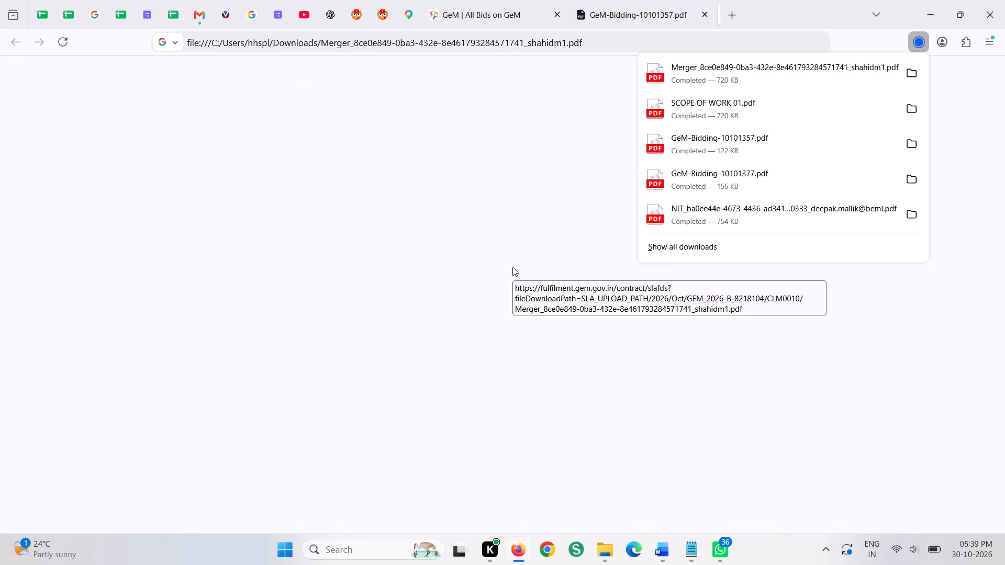
left_click(439, 270)
Look through the opening pages of the Jamia Millia Islamia e-tender document, including the Appendix-1 Schedule of Tender, for bid requirements.
scroll(481, 287, "down", 8)
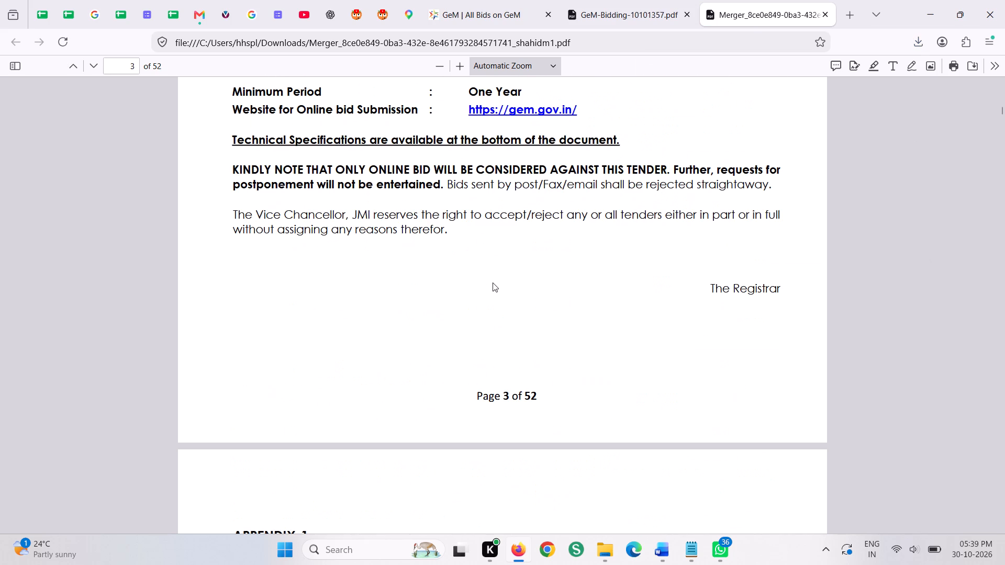
scroll(494, 280, "down", 15)
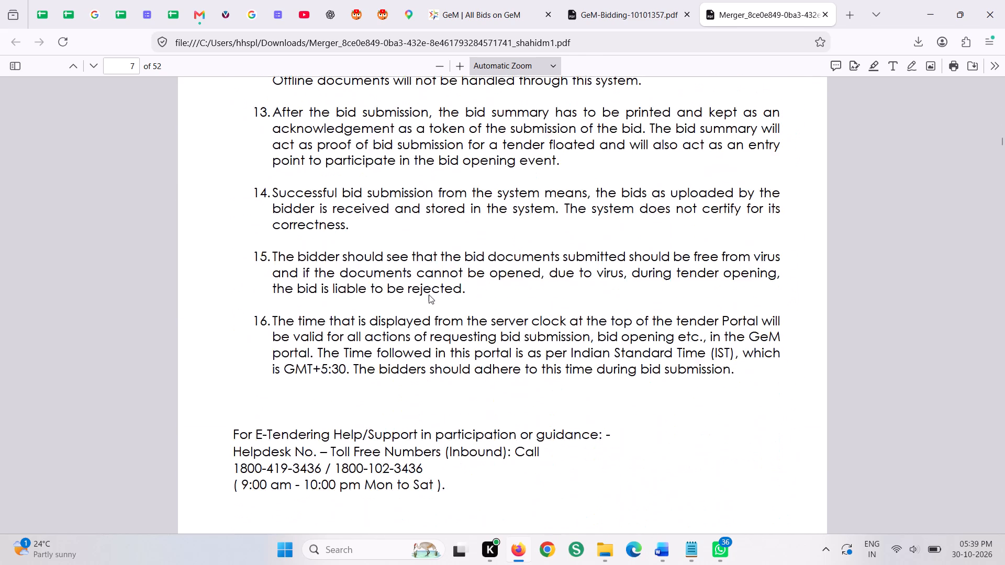
scroll(429, 295, "down", 20)
scroll(429, 295, "down", 4)
scroll(446, 298, "up", 9)
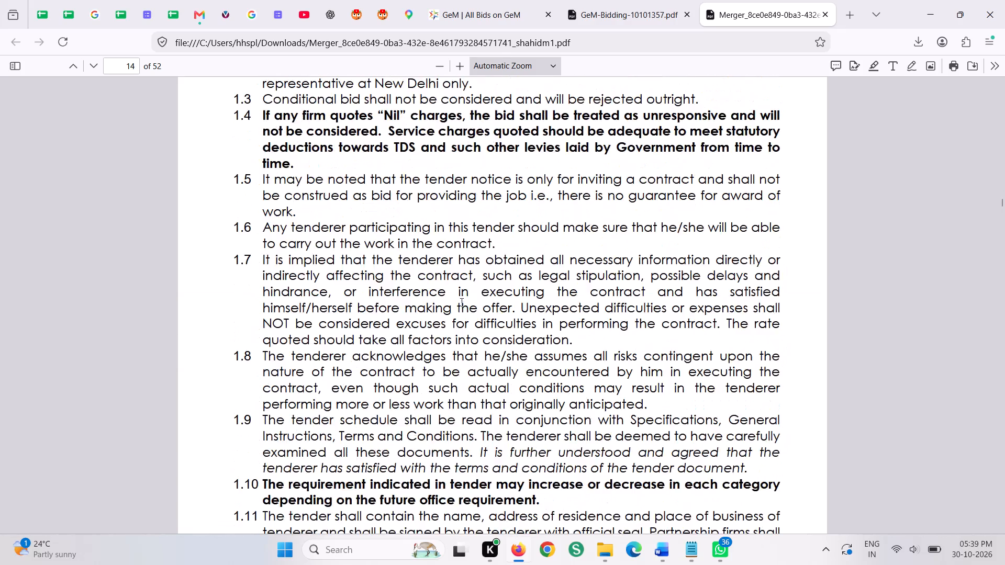
scroll(461, 302, "up", 3)
scroll(470, 301, "up", 20)
scroll(470, 301, "up", 20)
scroll(470, 301, "up", 1)
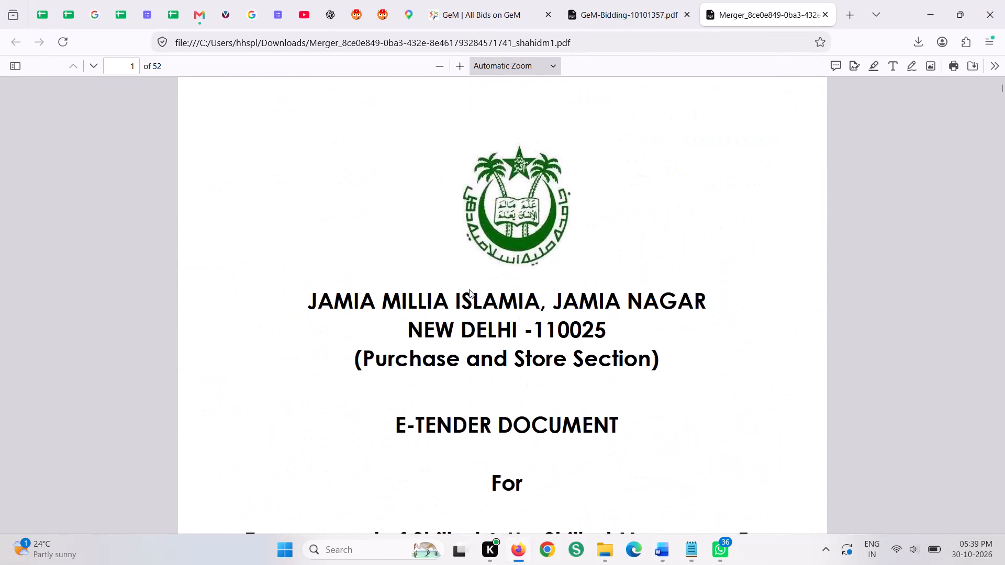
scroll(469, 289, "up", 12)
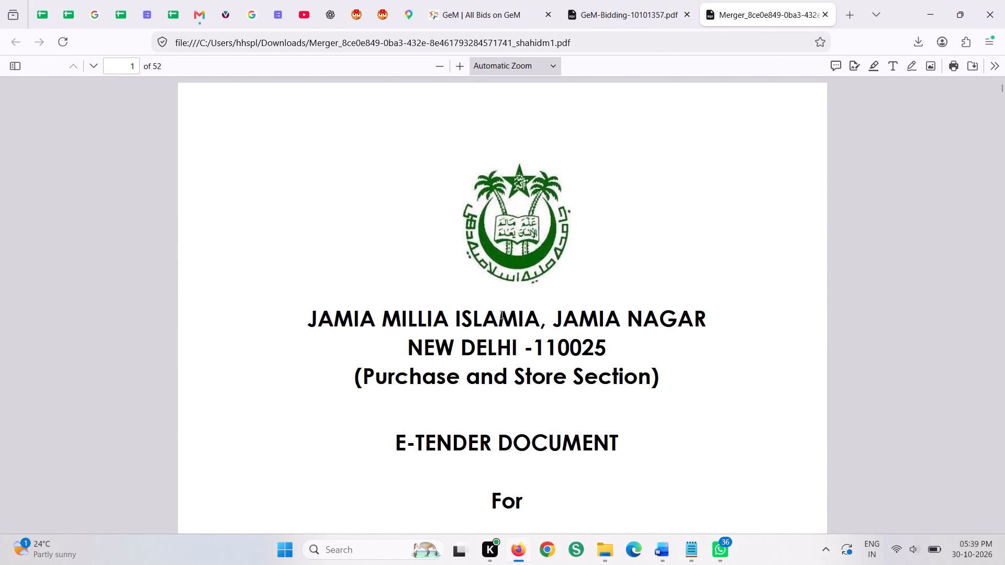
scroll(506, 317, "down", 11)
scroll(504, 312, "up", 2)
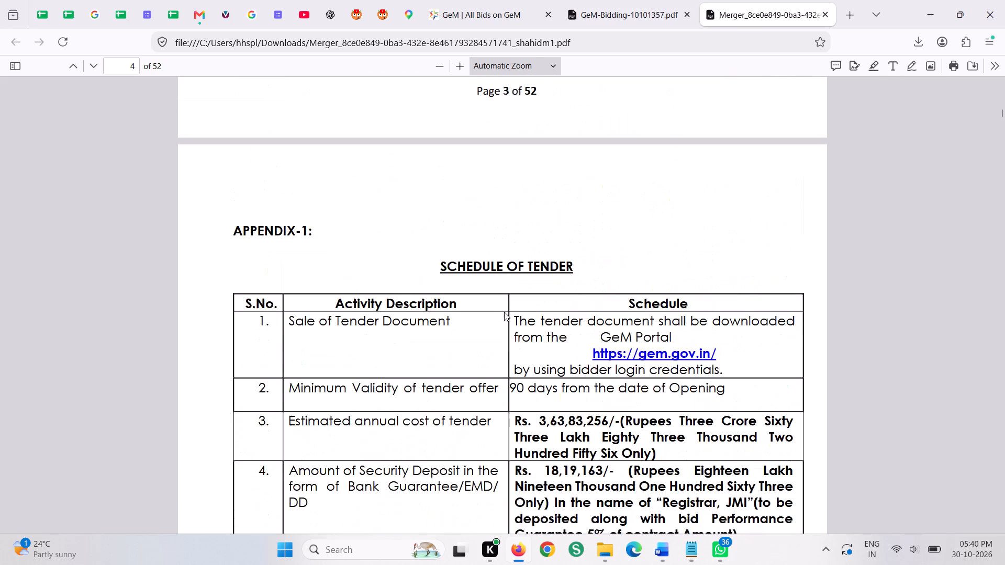
scroll(504, 312, "down", 1)
left_click(563, 204)
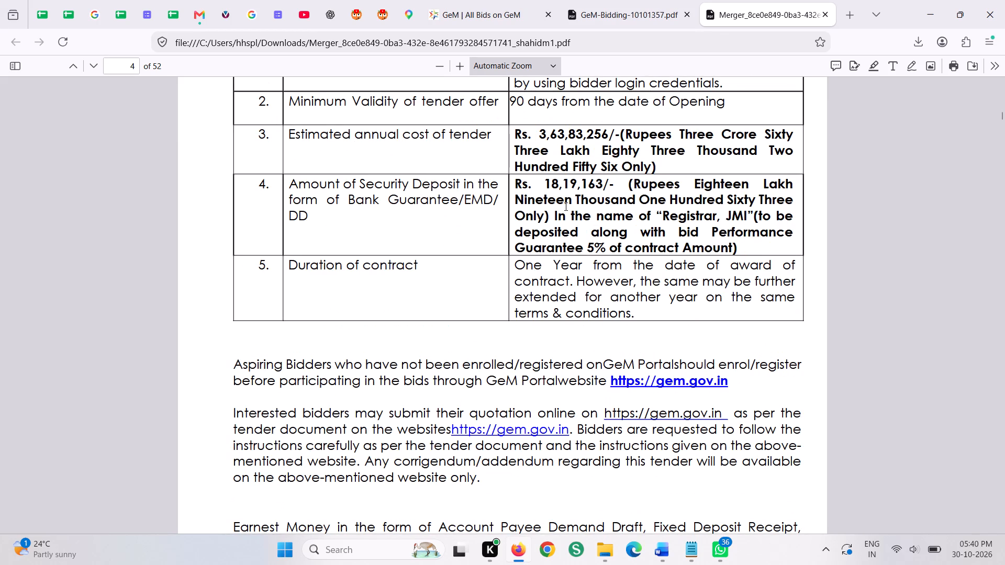
scroll(566, 221, "up", 1)
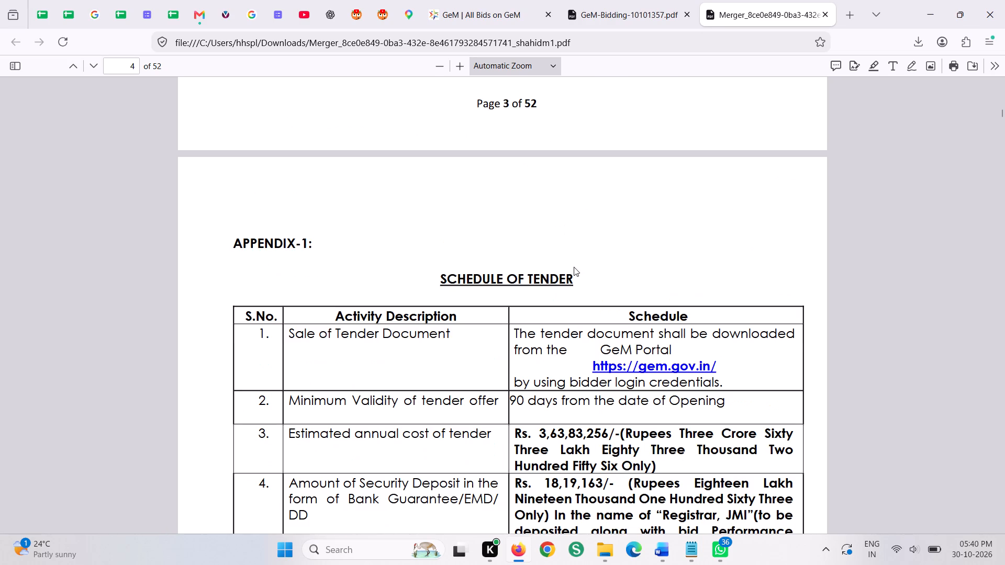